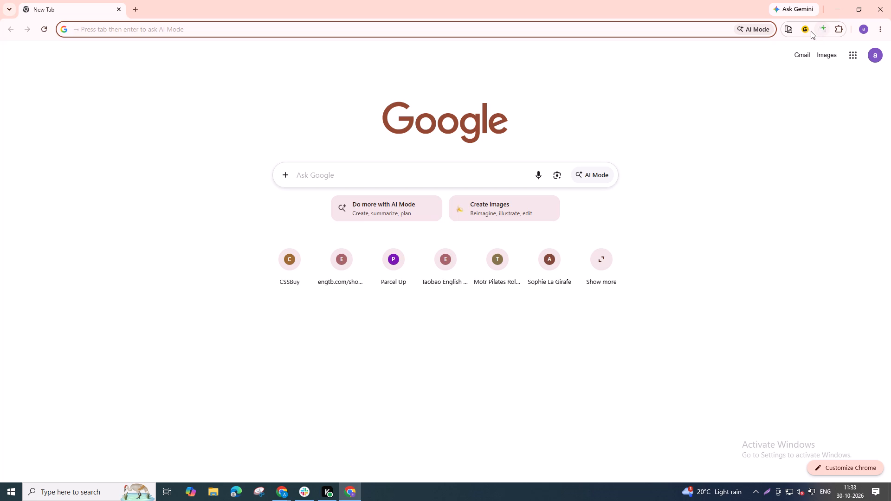
Disable the CyberGhost VPN – Proxy for Chrome extension on the browser's extensions page.
click(840, 31)
click(780, 161)
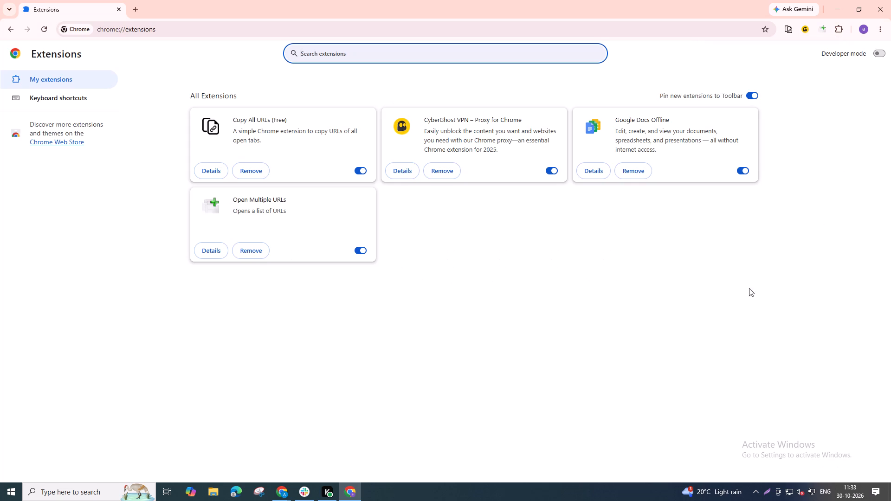
click(549, 172)
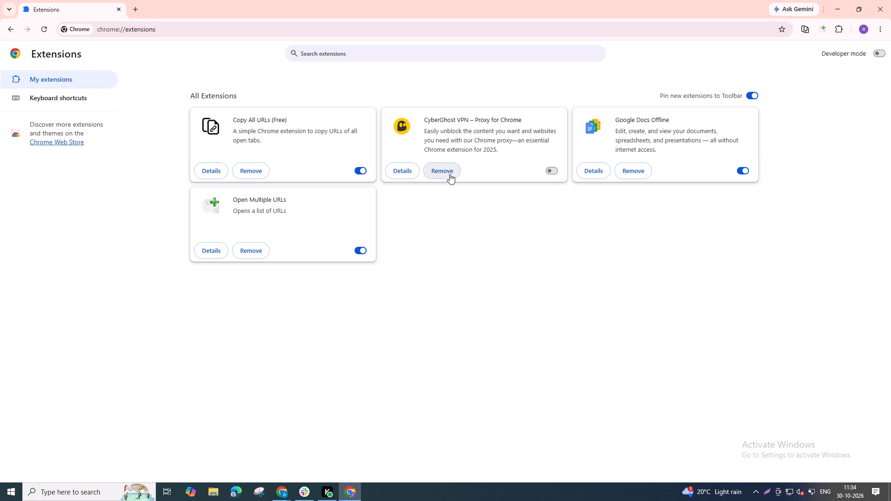
Open a new blank tab and close the Extensions tab.
click(137, 9)
click(122, 9)
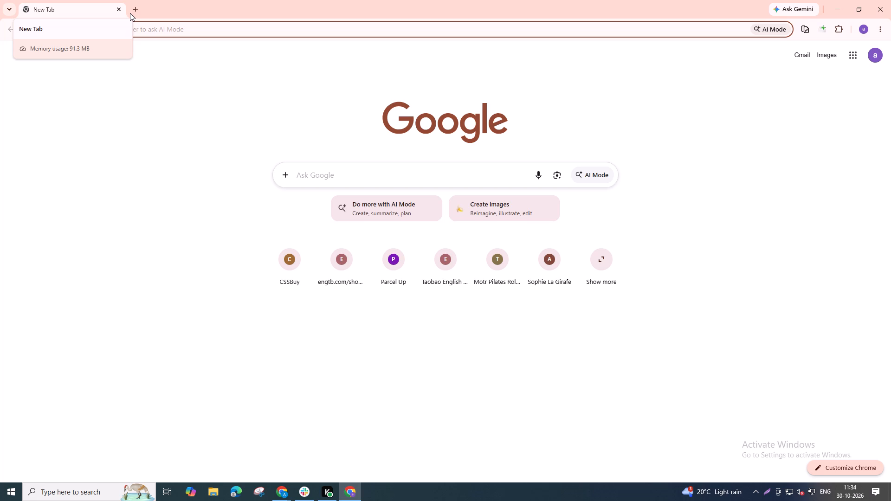
Search Google for taobao and open the main taobao.com result, dismissing the site's request to access other apps and services.
click(197, 21)
click(197, 26)
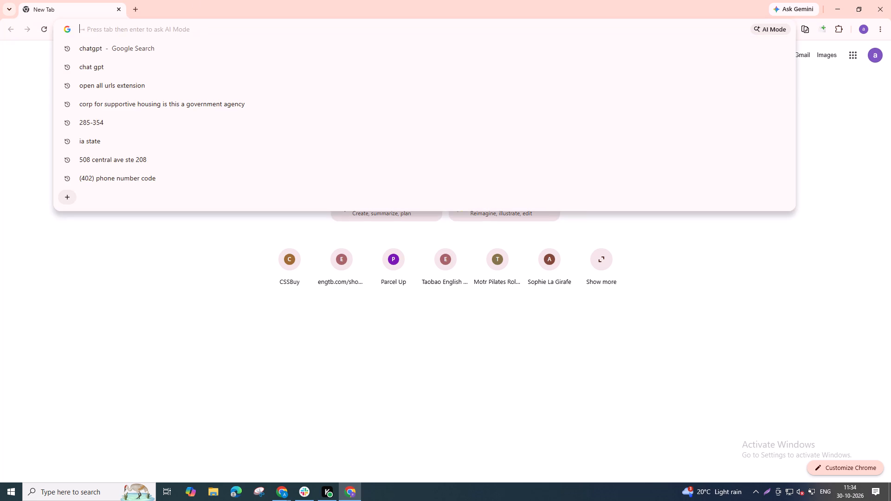
text(taobao)
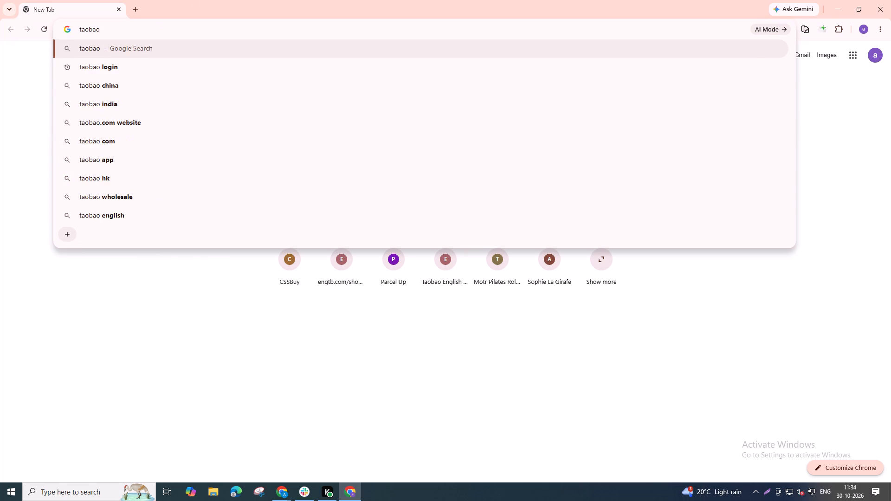
key(Return)
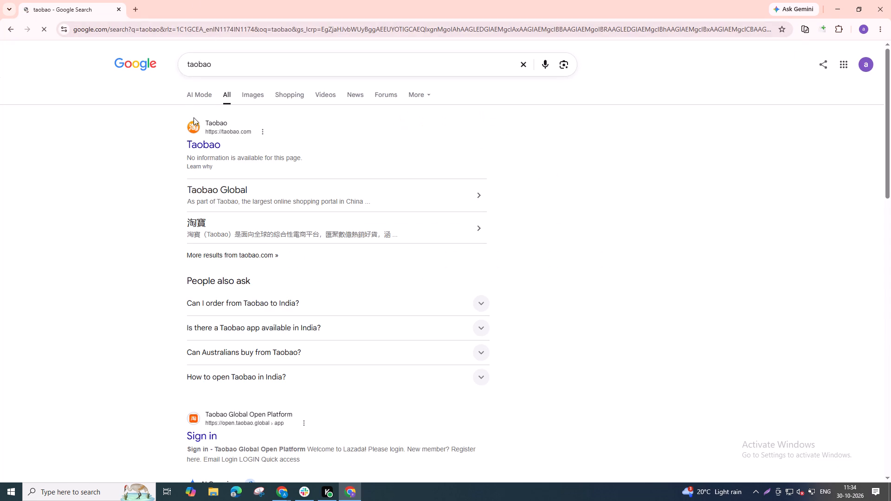
click(196, 134)
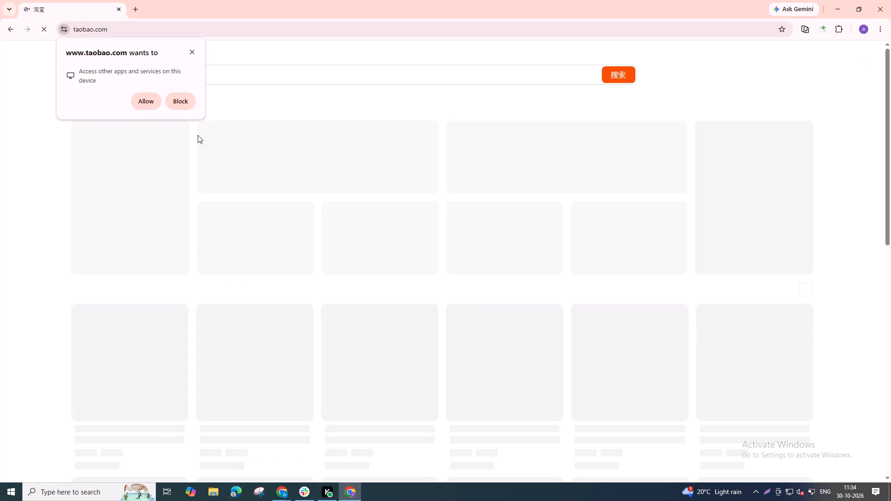
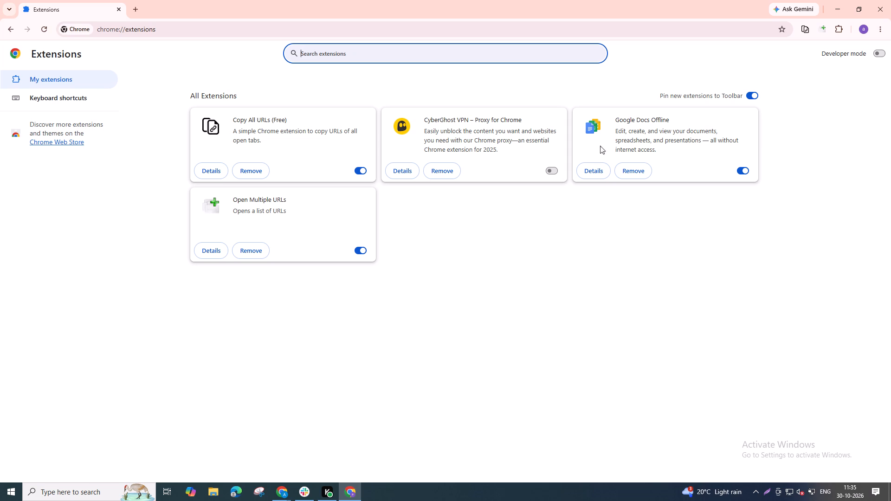
Turn on developer mode and load the unpacked extension from the redpoints-plugin-2.19.0 (1) 2 folder found by searching Downloads for red.
click(875, 53)
click(56, 87)
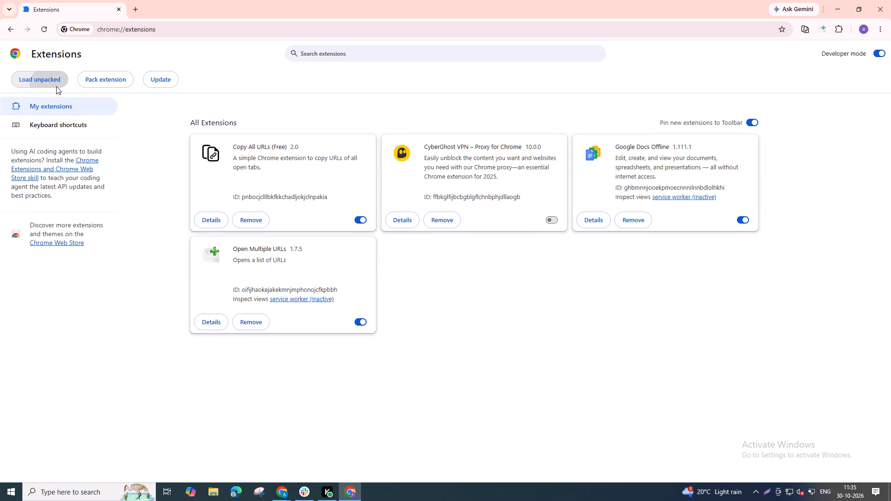
click(54, 82)
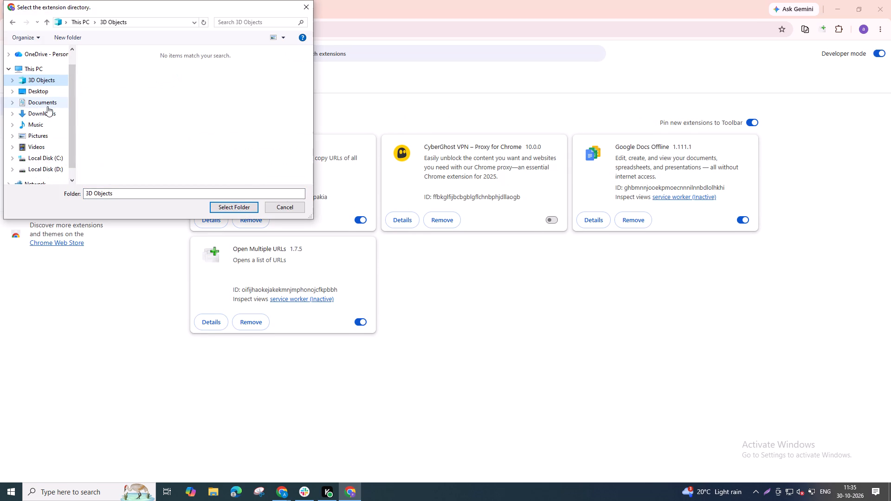
click(46, 113)
click(239, 22)
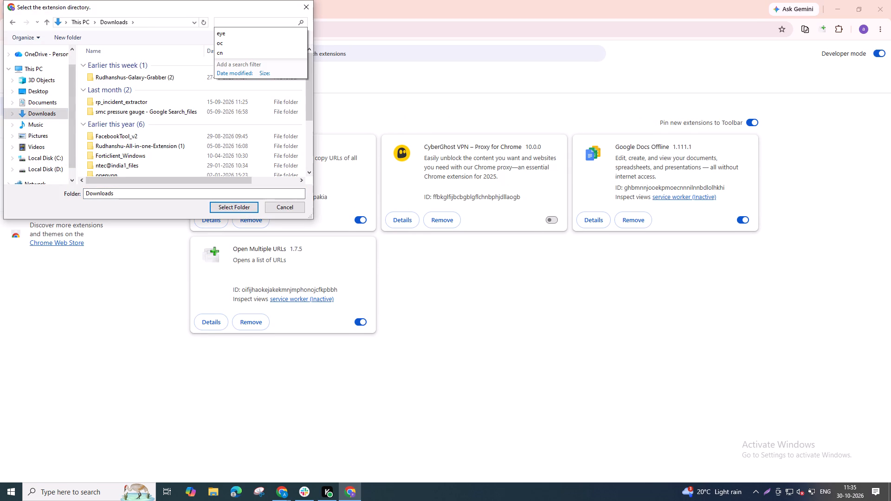
text(red)
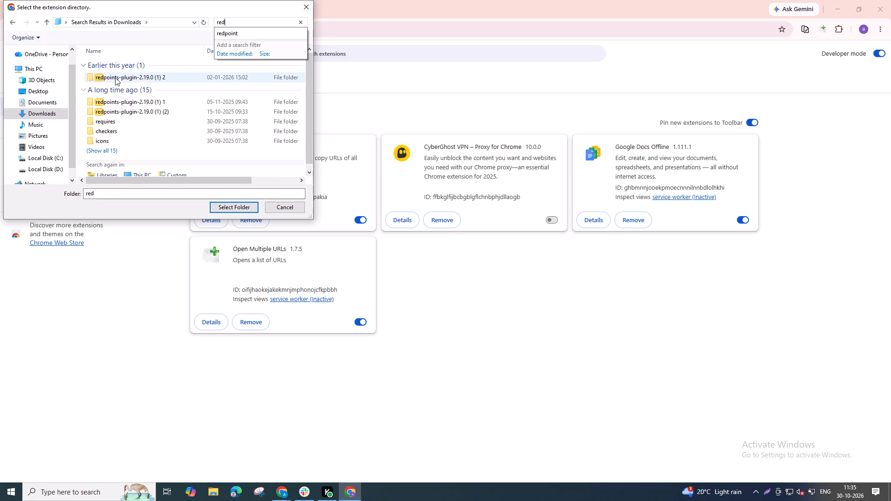
click(115, 77)
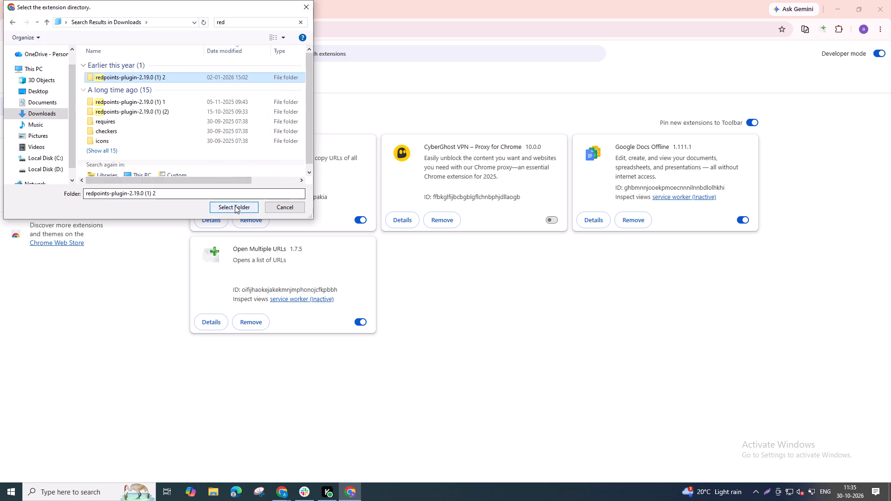
click(235, 206)
Open the RedPoints IPR Plugin's configuration page and apply the IPR suite with the production environment.
click(819, 31)
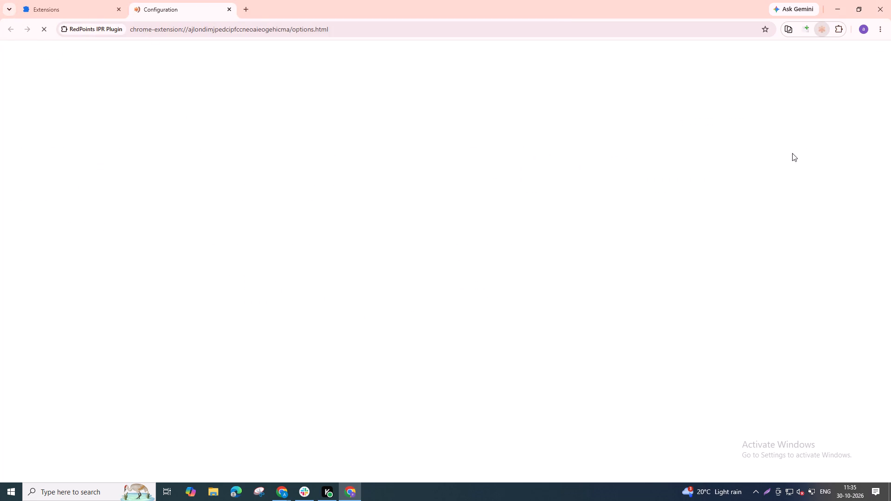
click(552, 152)
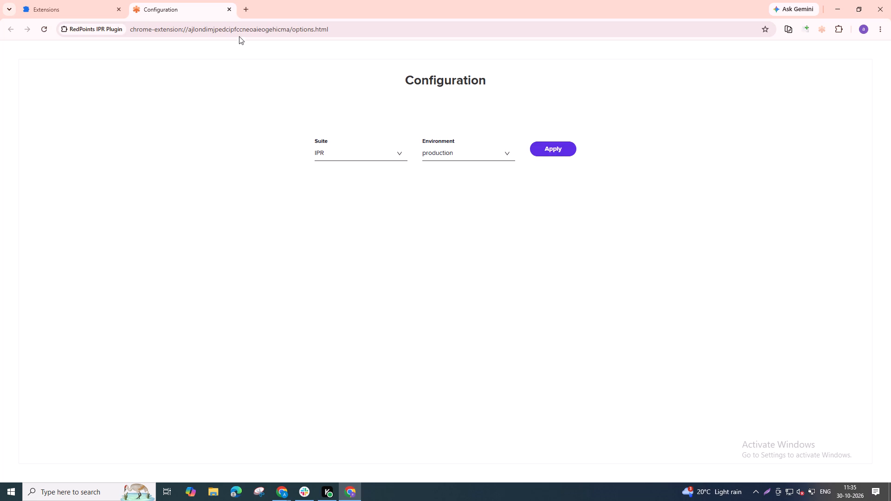
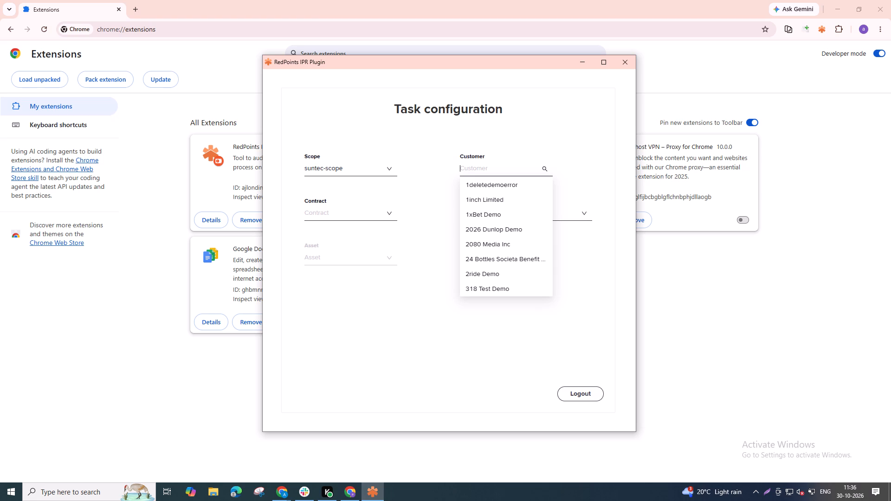
Start a Detection task for customer FILA Luxembourg SARL with contract IPR Contract 67 and asset Fila - 18 - Bags.
text(fila)
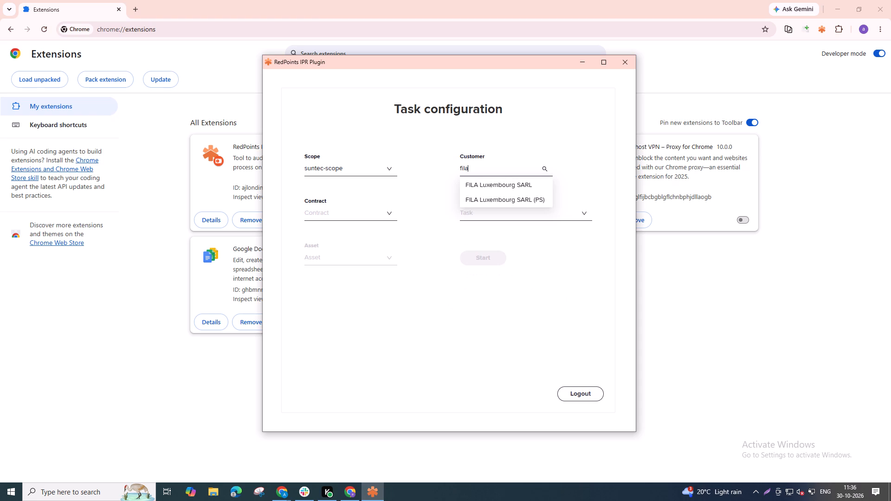
click(514, 186)
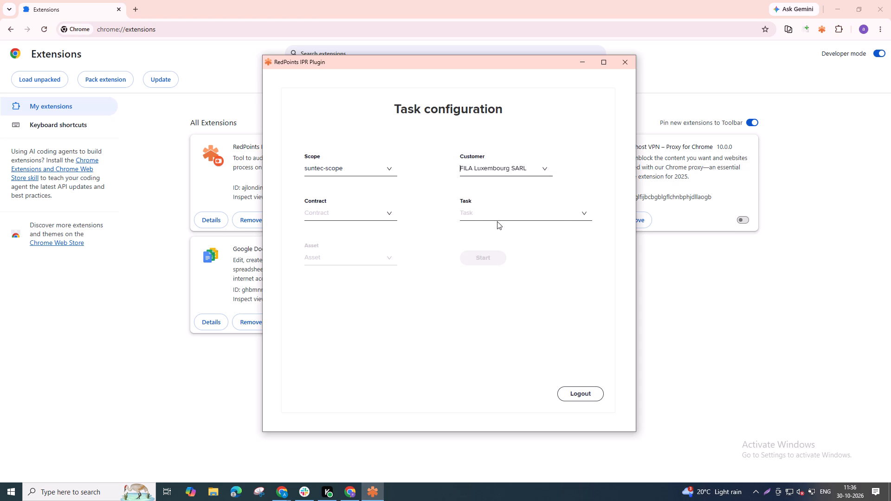
click(498, 213)
click(473, 248)
click(352, 214)
click(352, 226)
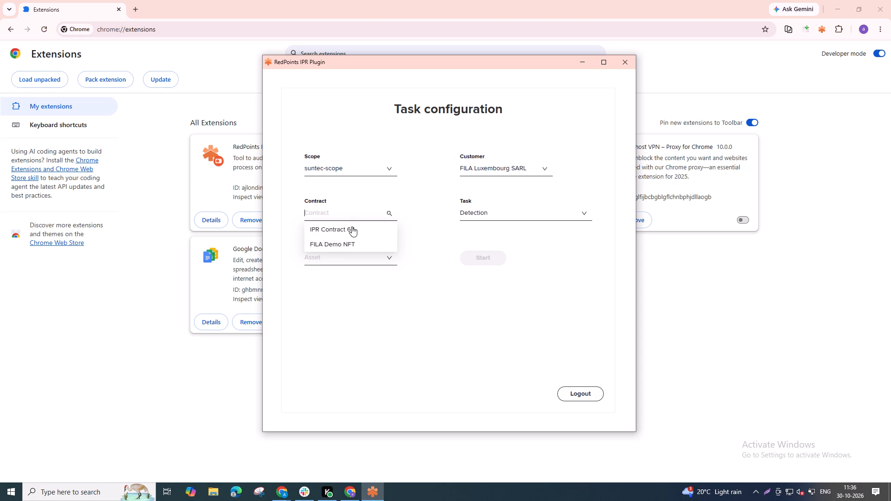
click(351, 256)
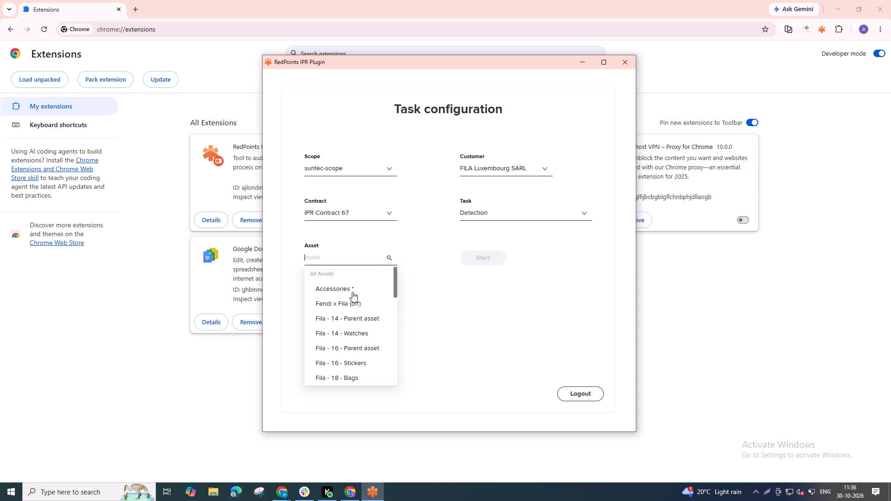
text(bag)
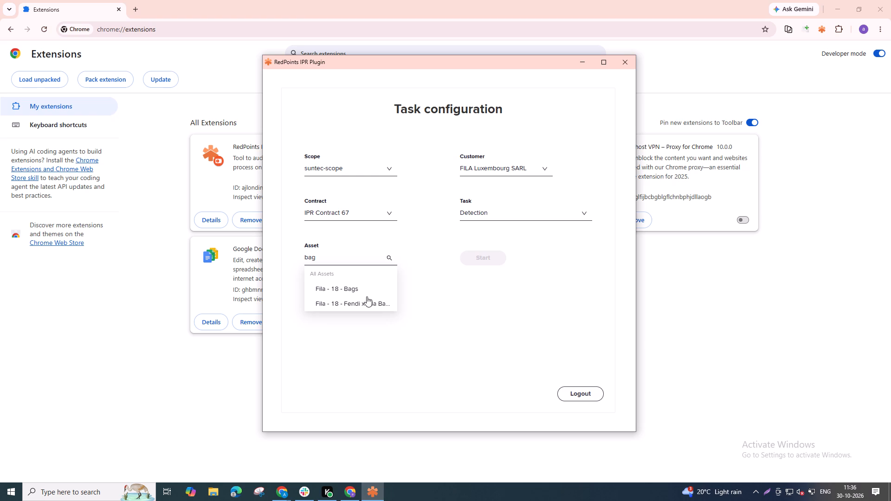
click(366, 292)
click(488, 263)
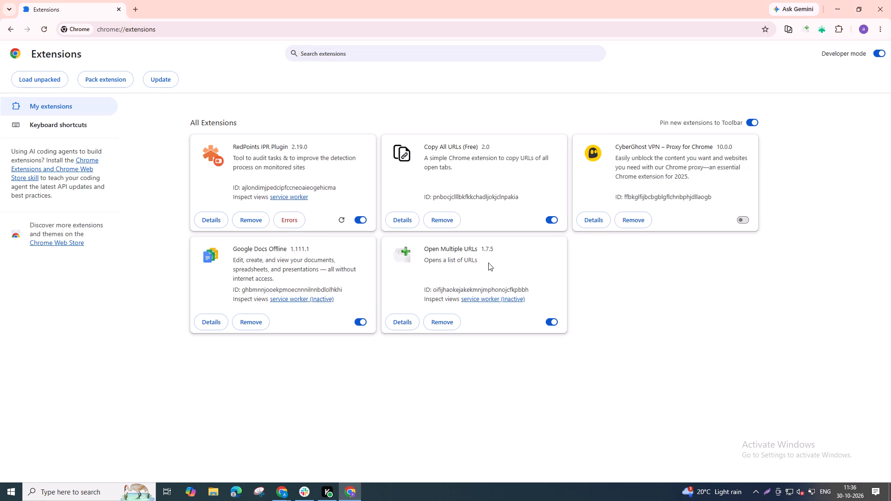
Search Confluence for fila, open its Asset Validation Guide and Infringement Verification pages, and close the Caterpillar detection guideline.
key(alt+Tab)
click(548, 0)
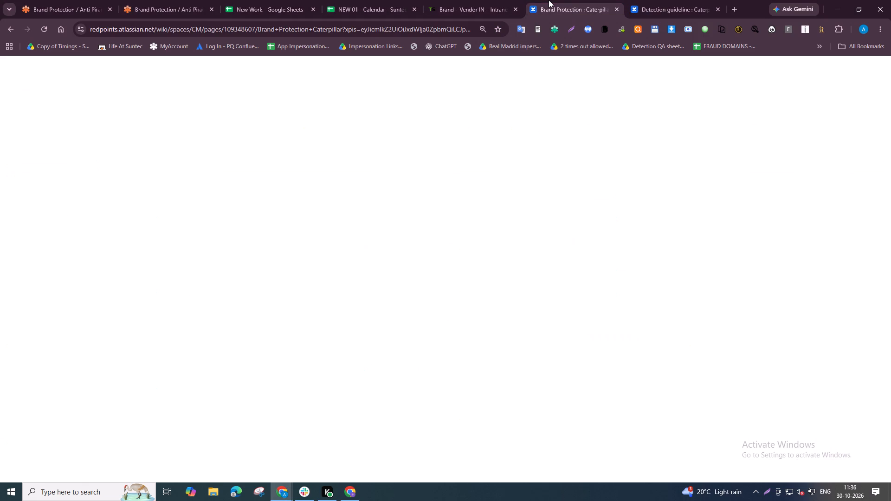
triple_click(332, 63)
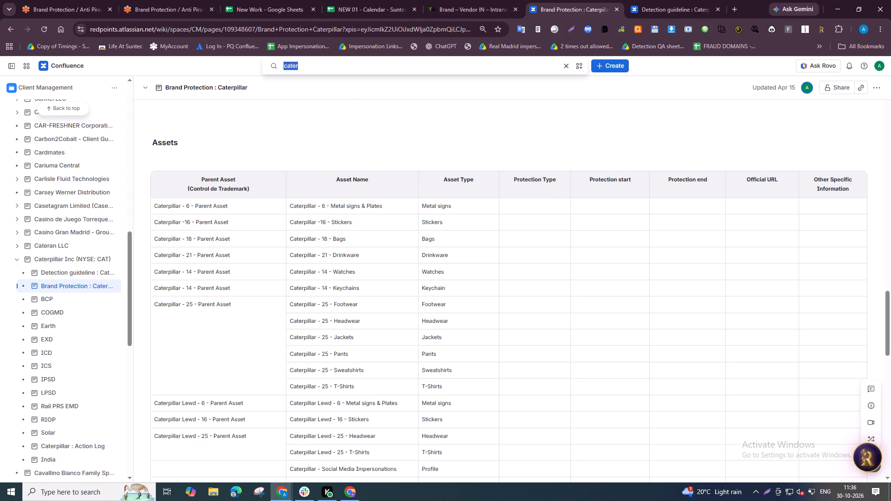
text(fila)
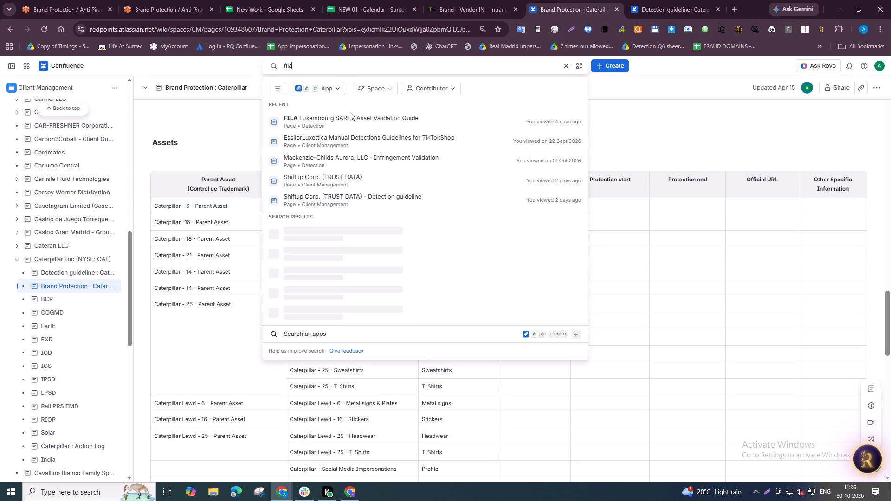
middle_click(352, 117)
click(360, 141)
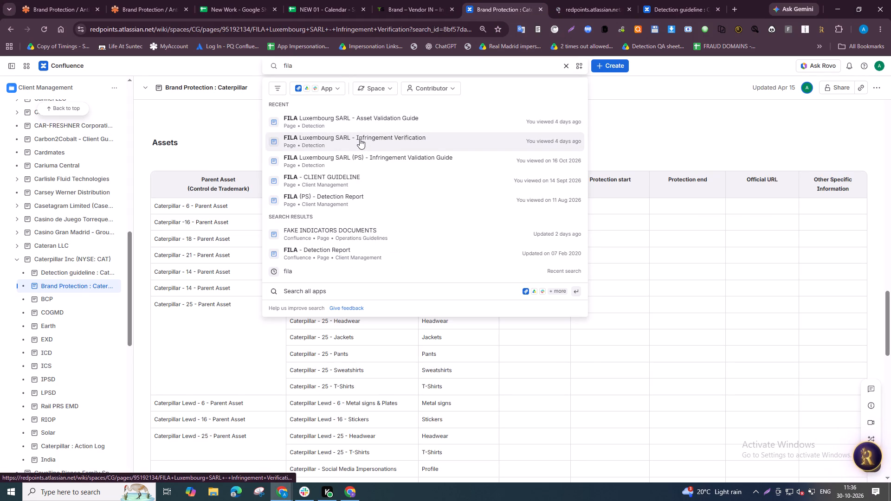
click(719, 9)
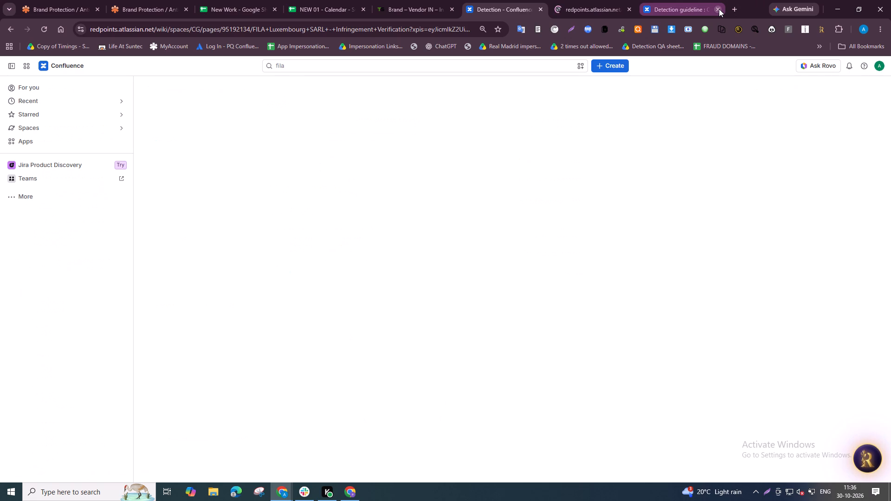
Switch to the browser window with the loaded plugin and replace the extensions page with a new blank tab.
key(alt+Tab)
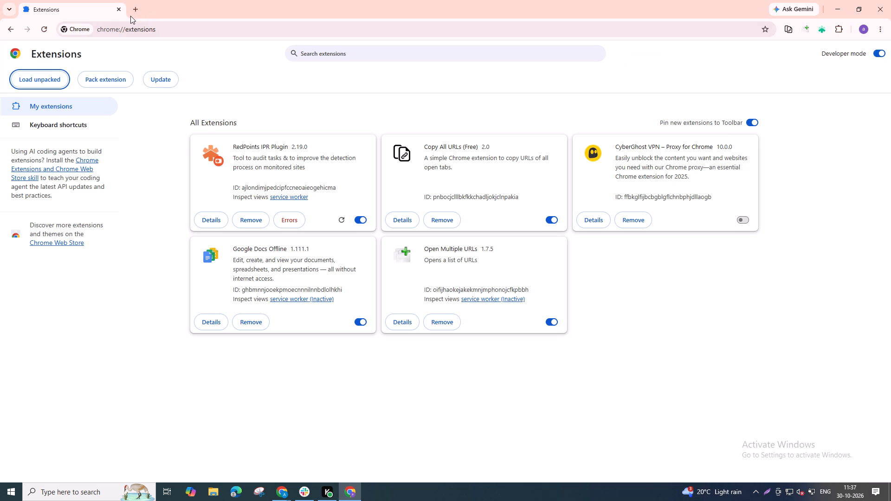
click(136, 8)
click(119, 11)
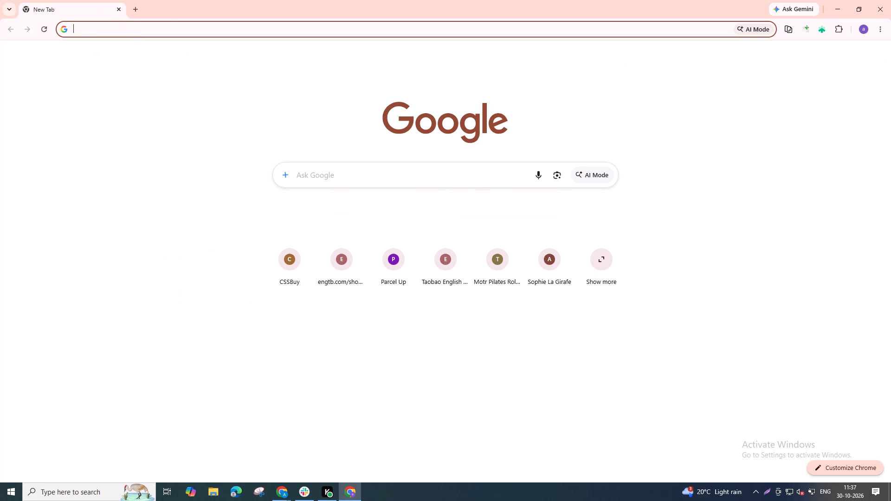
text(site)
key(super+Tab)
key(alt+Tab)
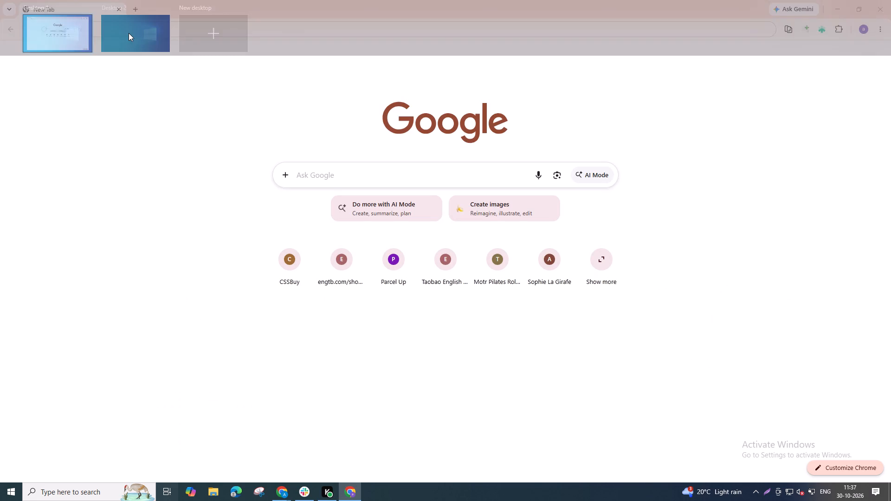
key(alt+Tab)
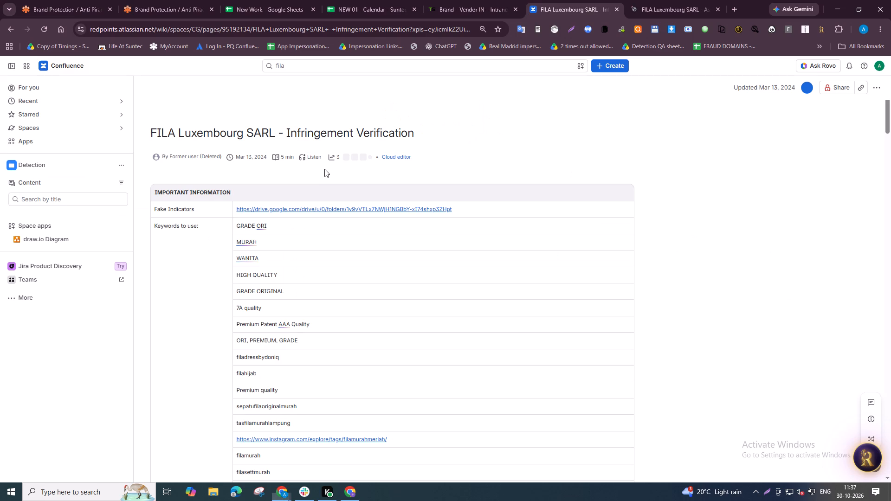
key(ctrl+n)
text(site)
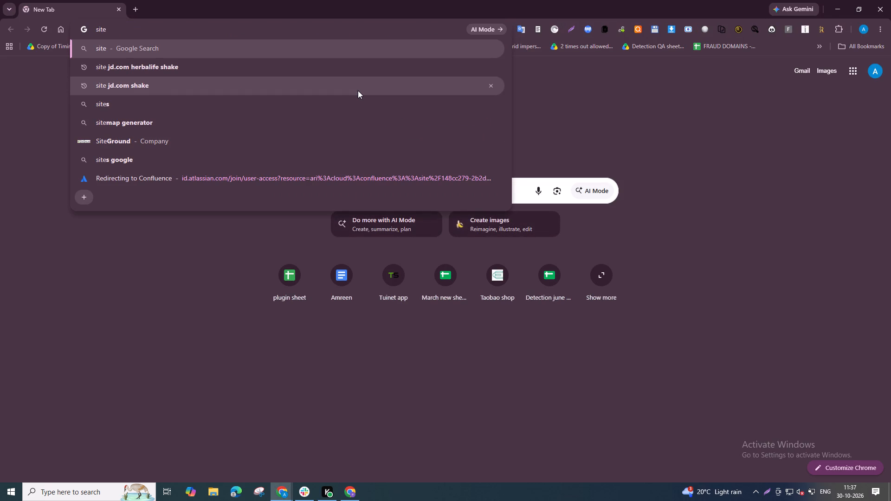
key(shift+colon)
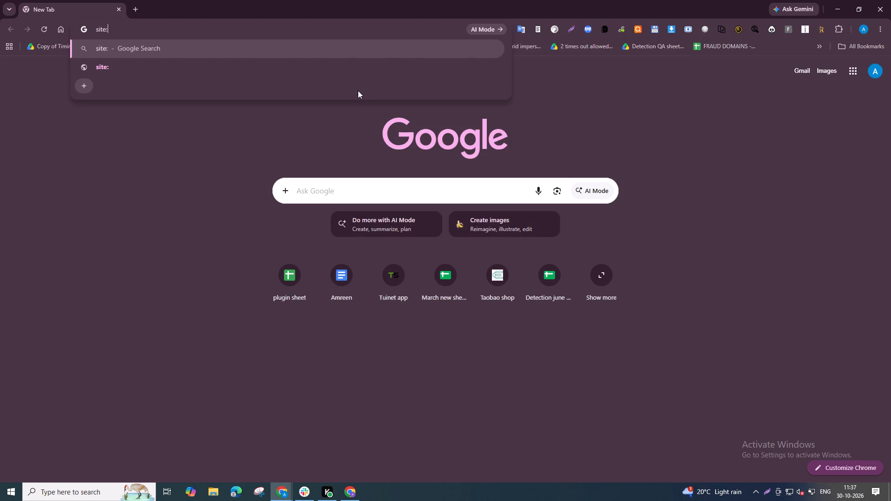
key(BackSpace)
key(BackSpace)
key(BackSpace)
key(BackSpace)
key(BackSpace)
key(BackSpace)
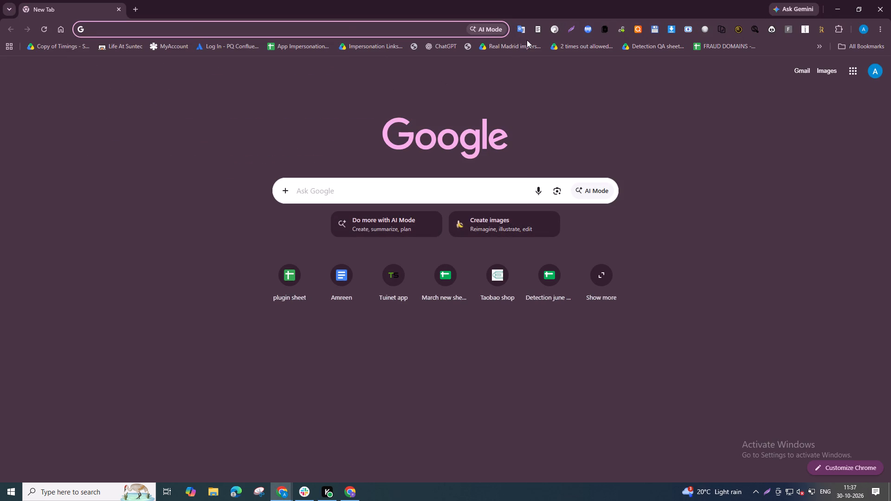
Open the browser profile with the earlier Taobao searches and copy the query "site:taobao.com stanley thermos top 50", closing the extra windows.
click(866, 28)
click(758, 340)
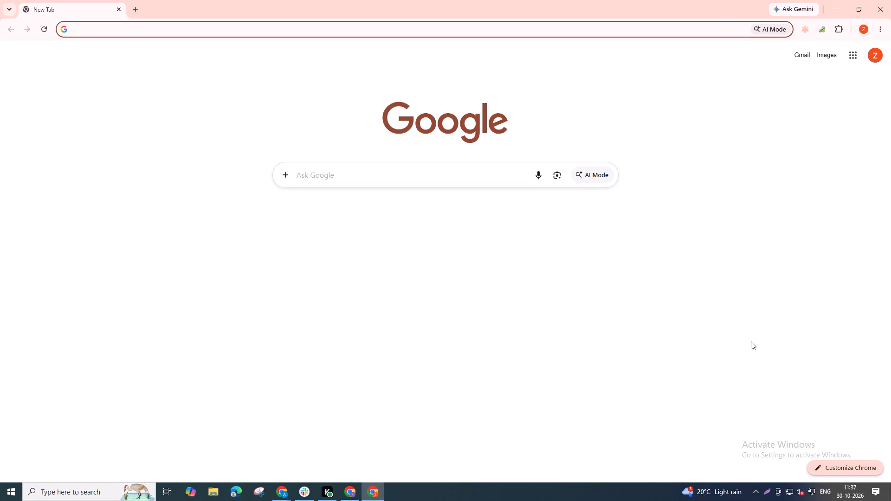
text(site)
key(Down)
key(Down)
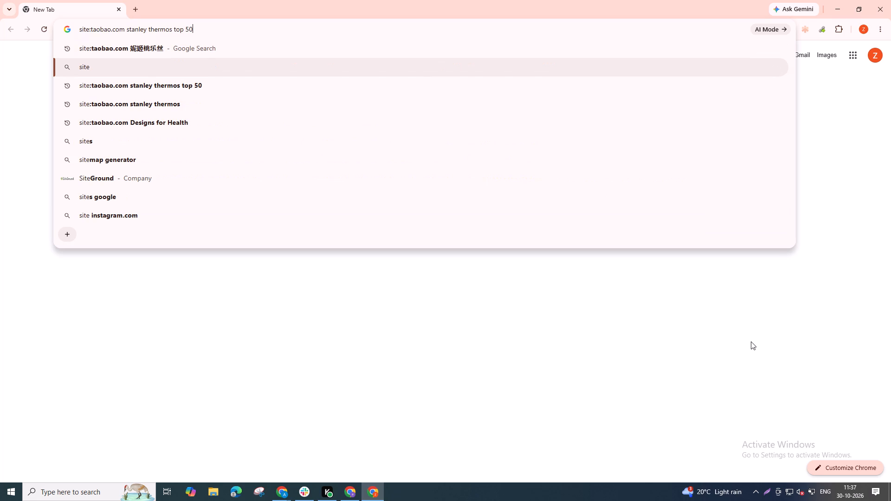
key(ctrl+a)
key(ctrl+c)
key(ctrl+c)
key(ctrl+w)
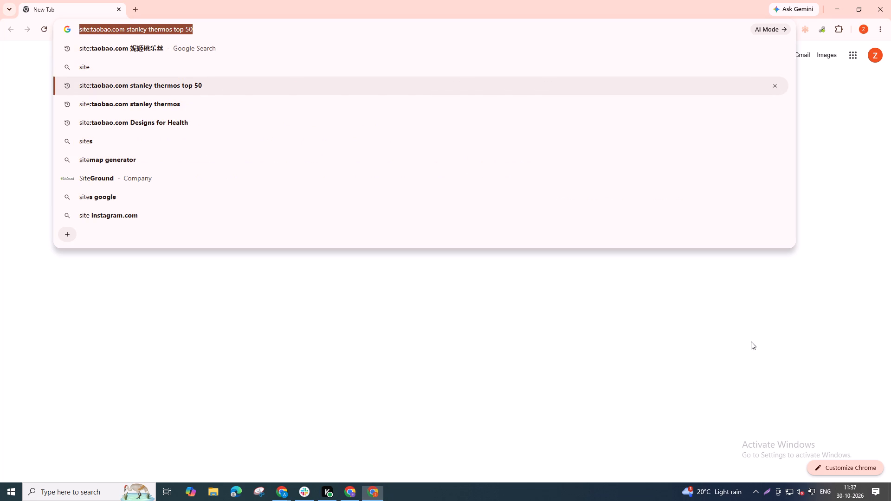
key(ctrl+w)
Adapt the copied query in the plugin's browser window and search Google for "site:taobao.com fila bags top 1000".
key(alt+Tab)
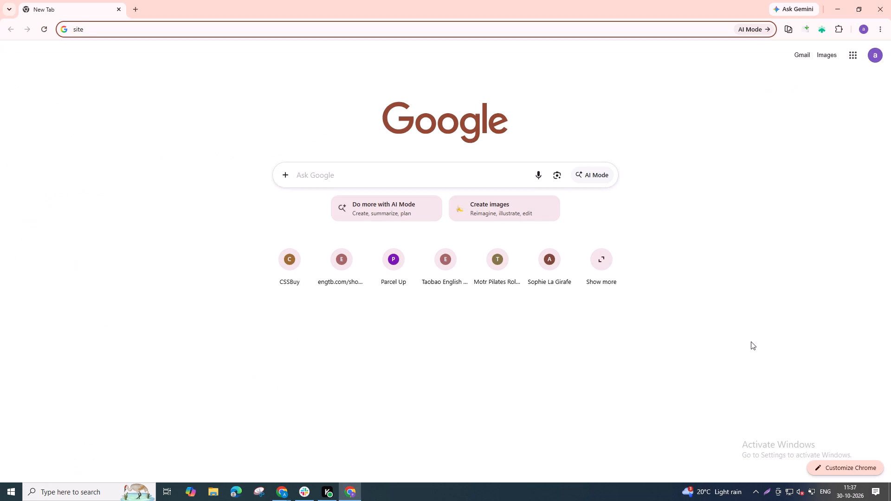
key(ctrl+a)
key(ctrl+v)
key(ctrl+b)
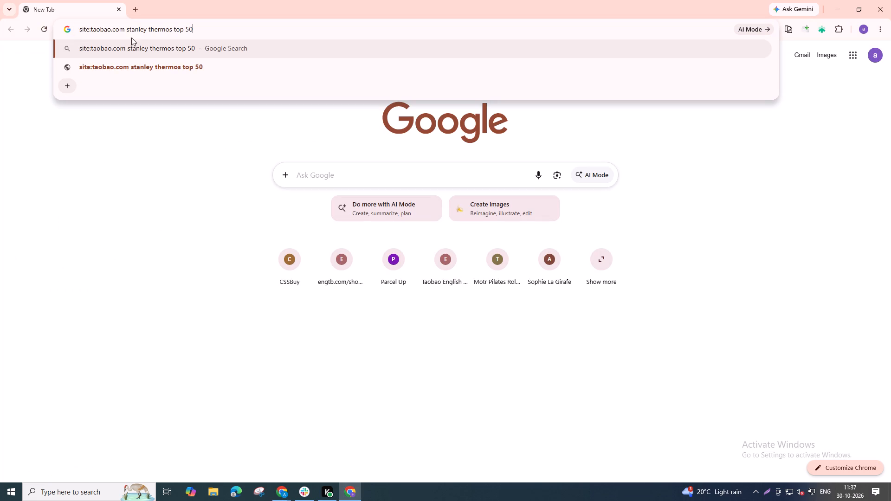
double_click(128, 28)
shift+click(166, 30)
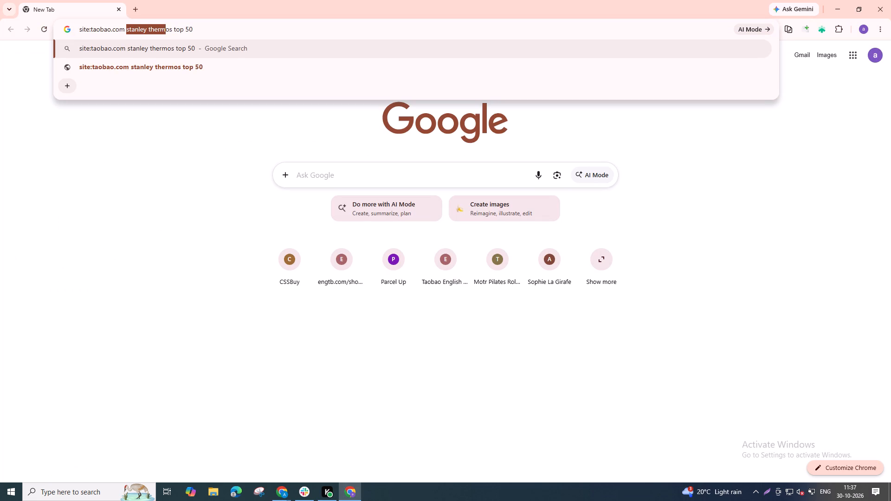
key(Delete)
key(Delete)
key(Delete)
text(fila bags)
key(space)
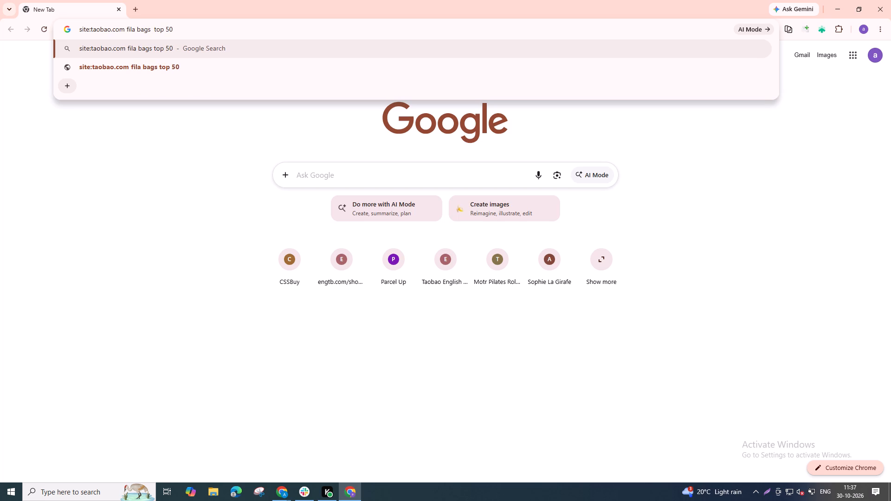
click(195, 24)
key(BackSpace)
key(BackSpace)
text(1000)
key(Return)
Find "bag" in the FILA Luxembourg SARL - Infringement Verification page and examine the Fila-Bags validation criteria.
key(alt+Tab)
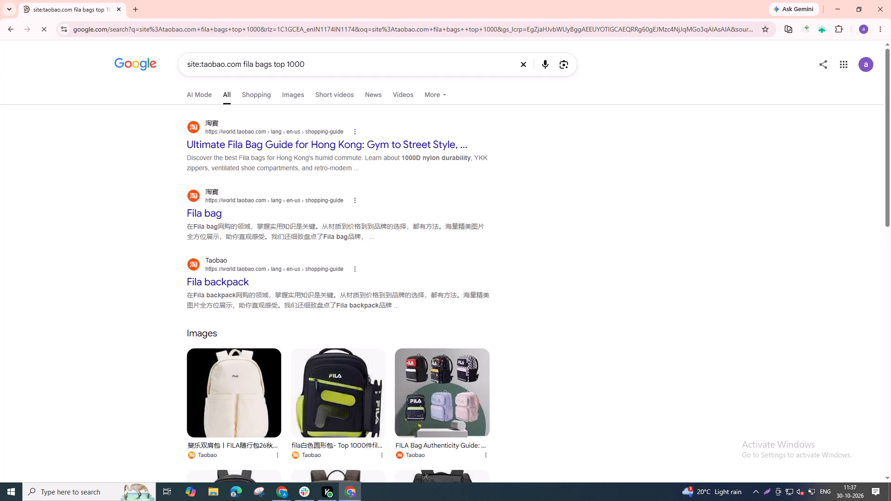
scroll(510, 128, down, 7)
scroll(514, 238, down, 8)
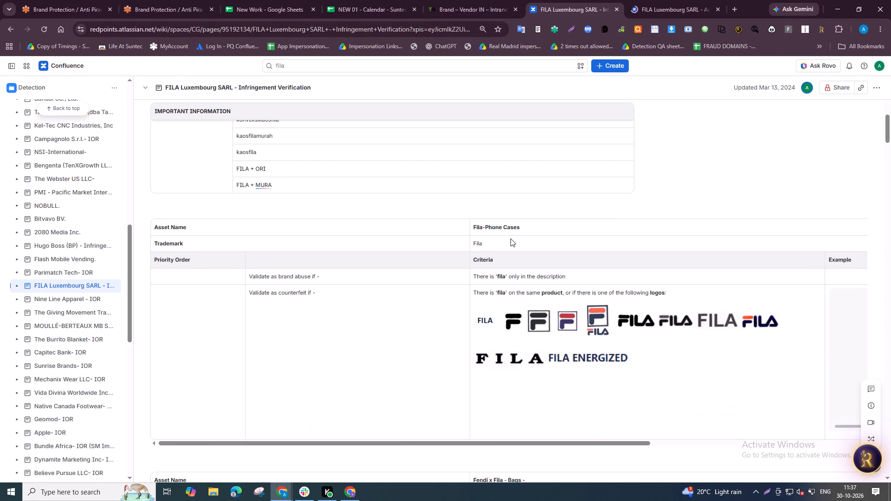
scroll(510, 238, down, 14)
scroll(502, 248, down, 18)
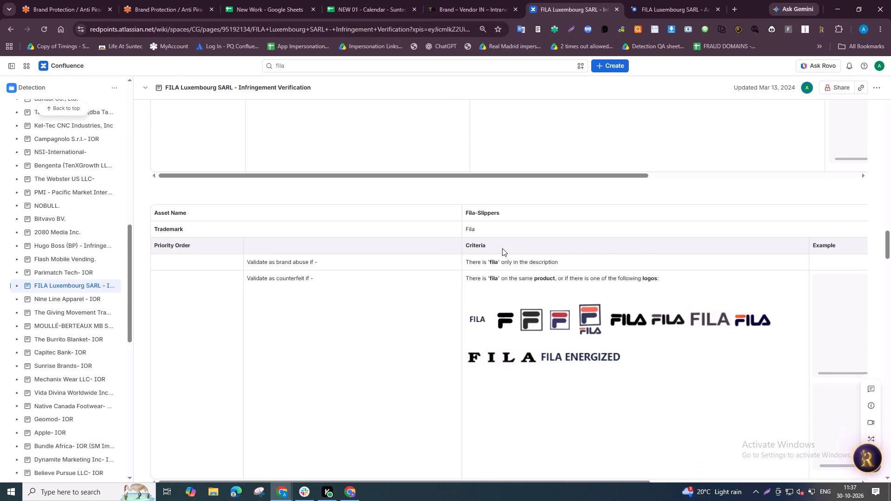
scroll(502, 248, down, 2)
key(ctrl+f)
text(bag)
key(Return)
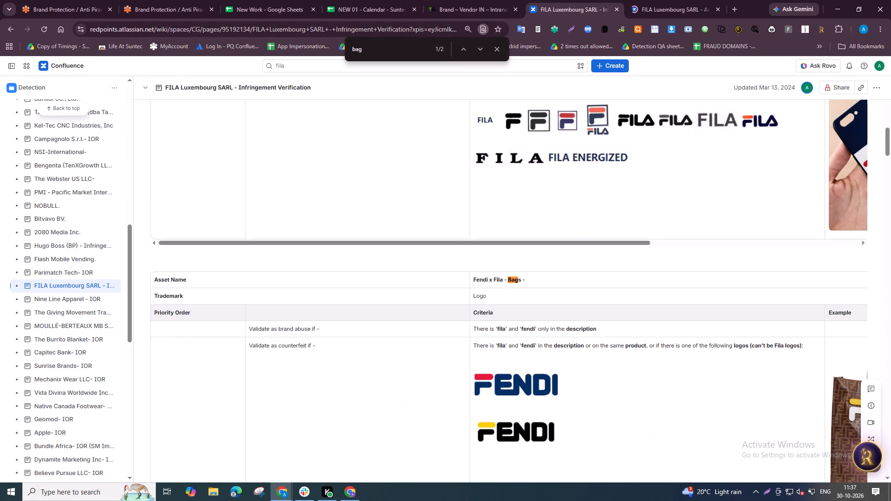
key(Return)
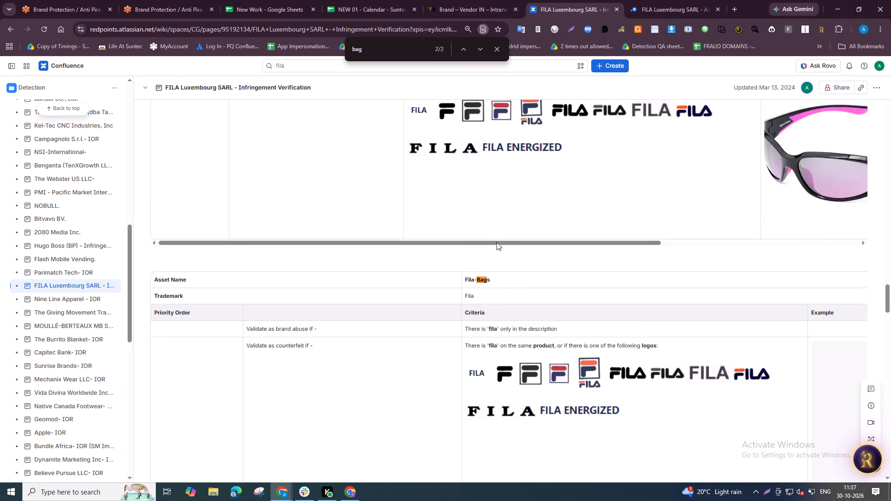
scroll(487, 266, down, 4)
click(387, 285)
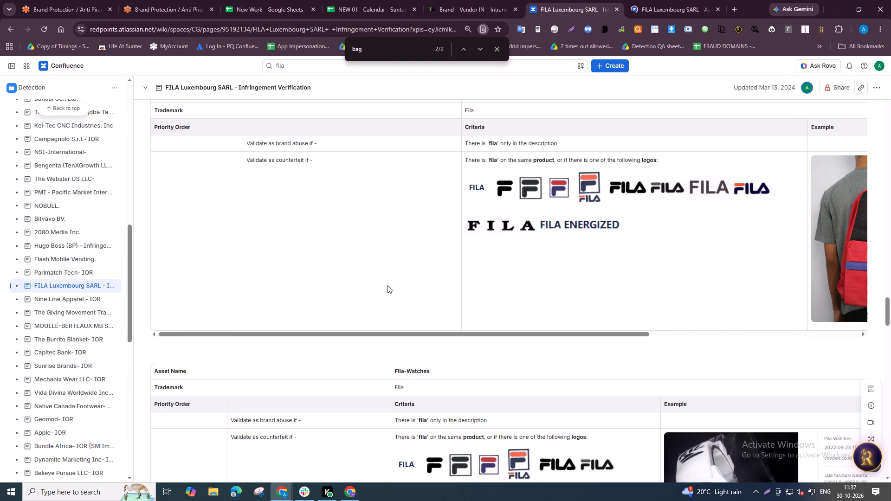
Examine the example listing beside the counterfeit criteria in the Fila-Bags table of the Infringement Verification page.
key(Right)
key(Right)
key(Right)
key(Right)
key(Right)
key(Right)
key(Right)
key(Right)
key(Right)
key(Right)
key(Right)
key(Right)
key(Right)
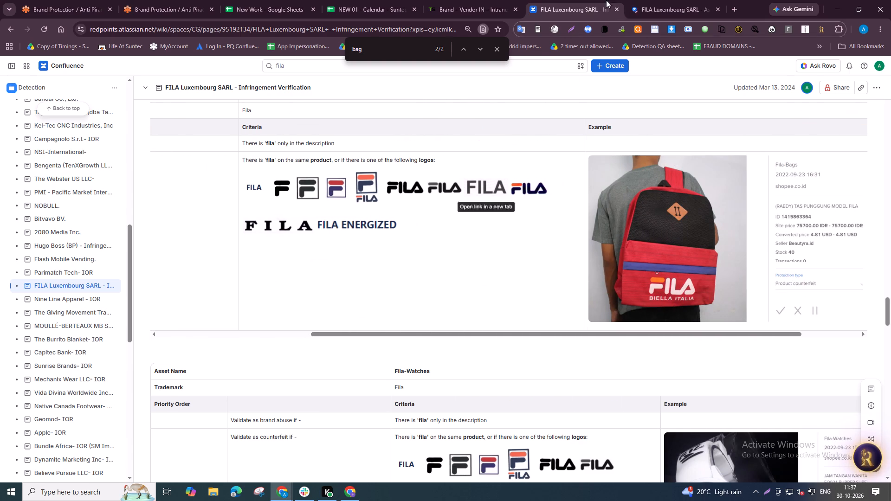
Find "bag" in the FILA Luxembourg SARL - Asset Validation Guide and examine the Fila-Bags criteria and accepted logos.
click(648, 0)
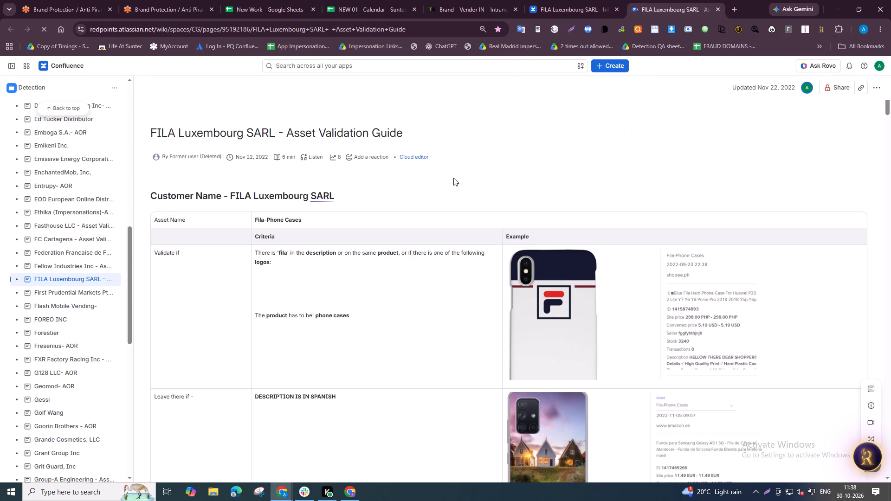
click(453, 178)
key(ctrl+f)
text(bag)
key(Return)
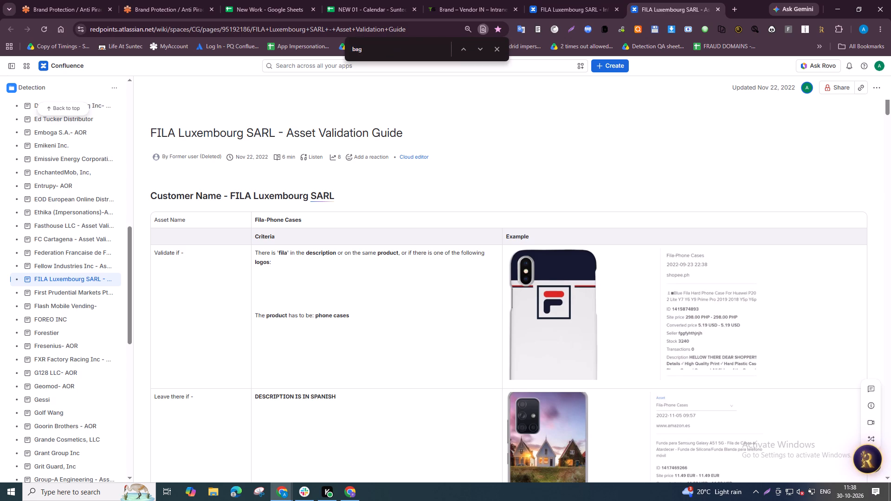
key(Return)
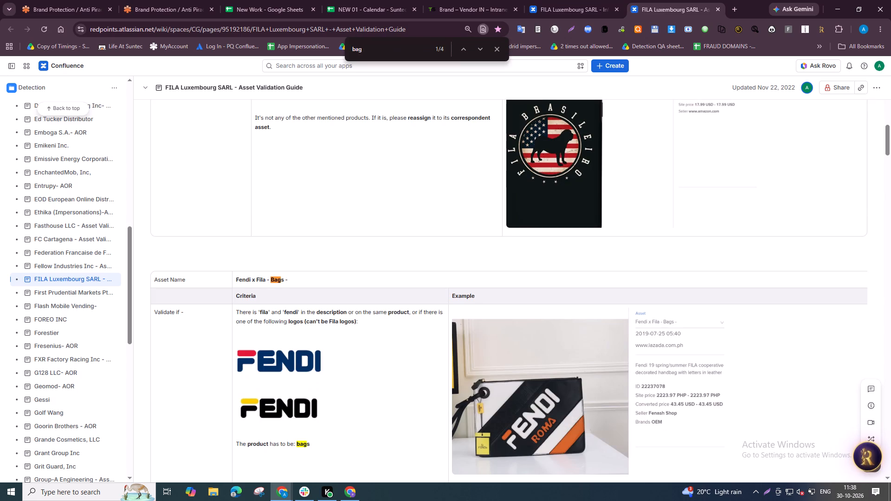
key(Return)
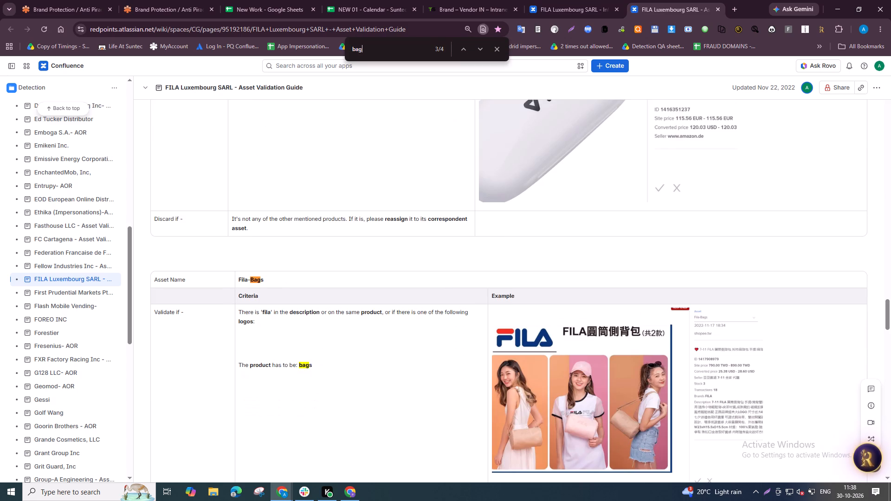
scroll(419, 299, down, 1)
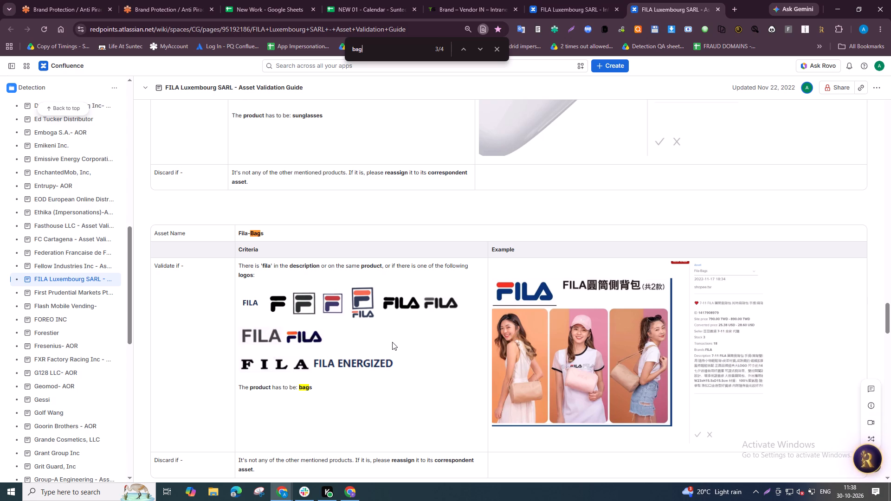
On the Red Points New Incident page, search the customers for "fila" and choose FILA Luxembourg SARL.
click(47, 0)
click(222, 250)
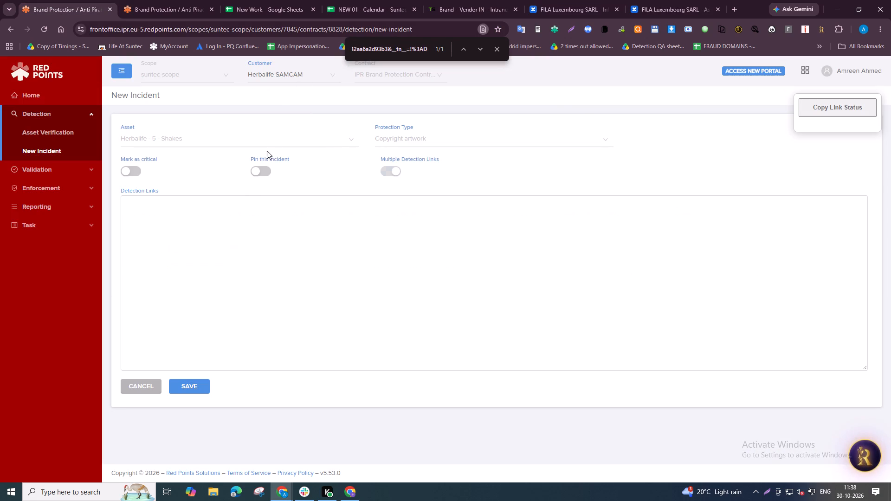
click(292, 73)
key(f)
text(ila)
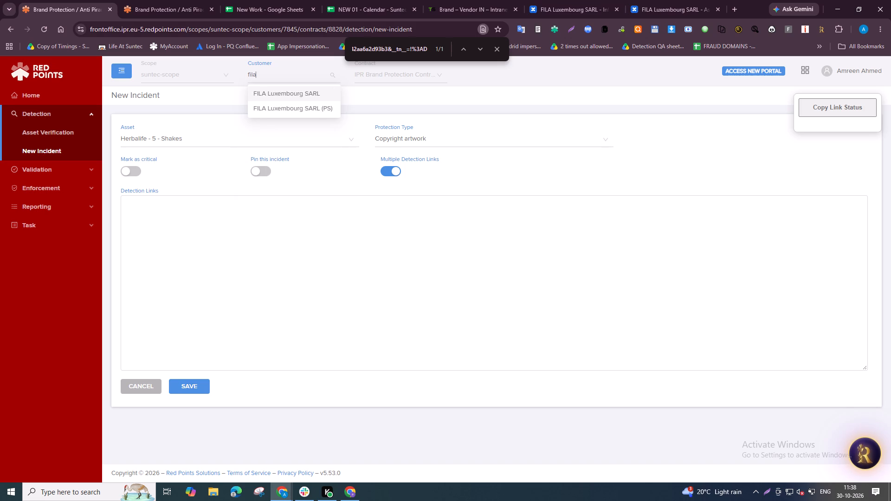
click(312, 91)
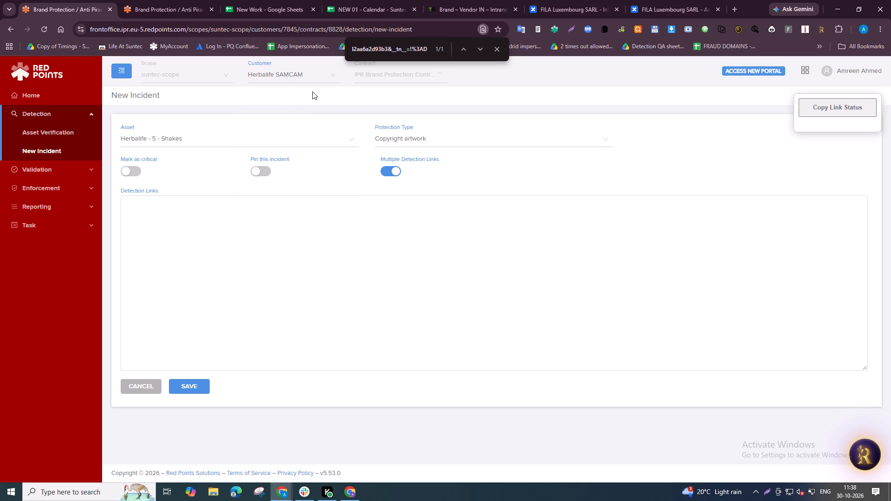
Switch to the Google results window and open the Taobao "fila白色圆形包" Top 1000 image result in a new tab.
key(alt+Tab)
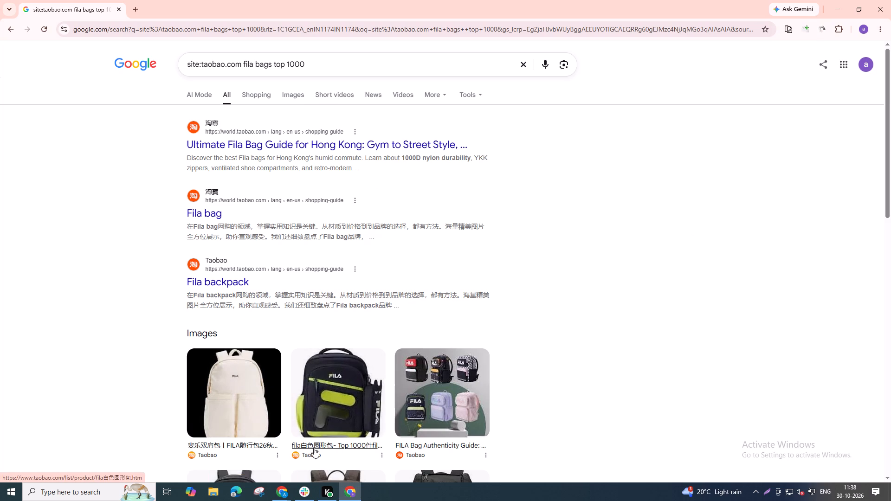
middle_click(314, 448)
click(152, 0)
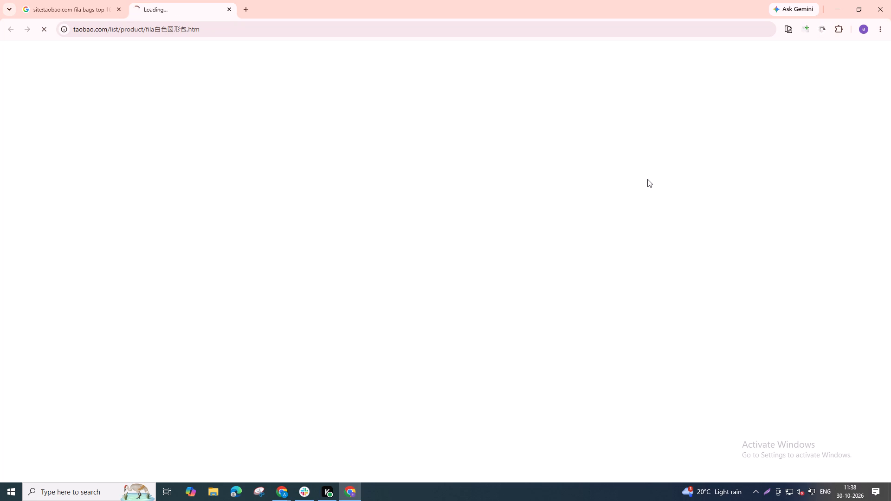
Return to the browser window with the Red Points New Incident page.
key(alt+Tab)
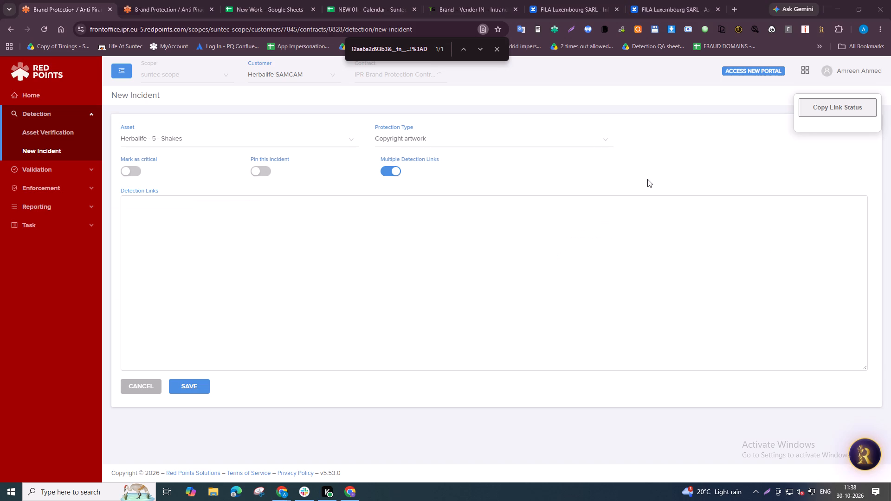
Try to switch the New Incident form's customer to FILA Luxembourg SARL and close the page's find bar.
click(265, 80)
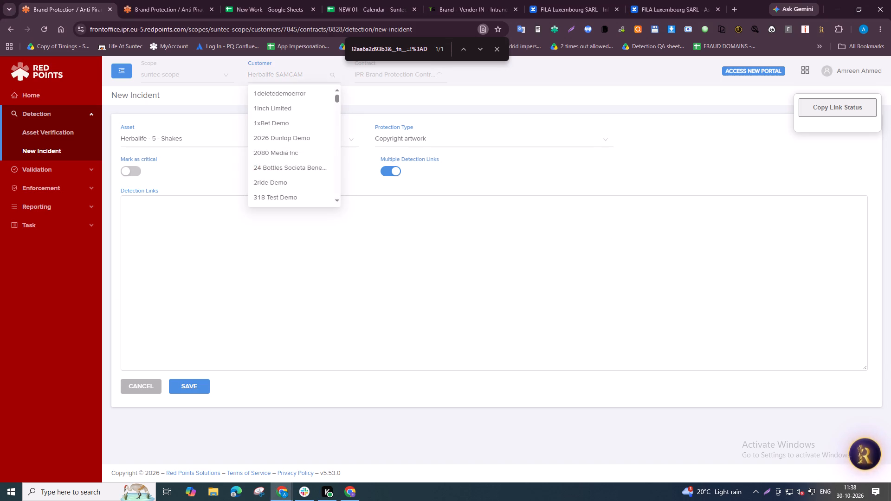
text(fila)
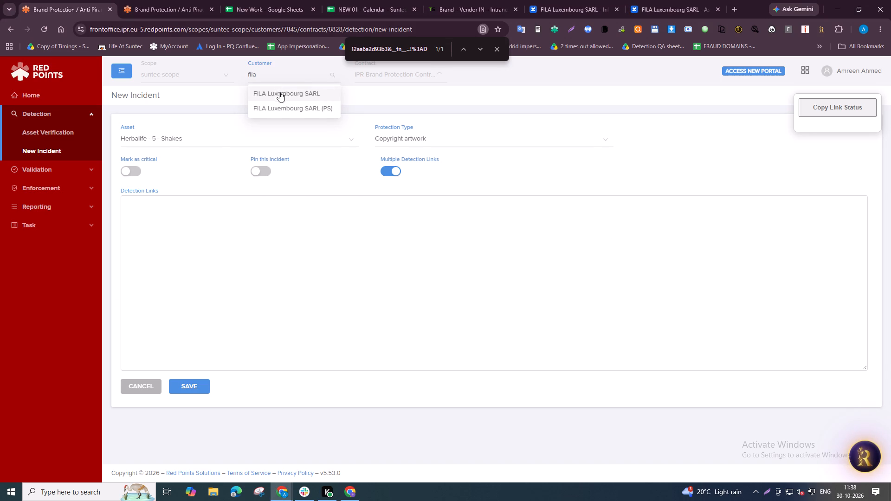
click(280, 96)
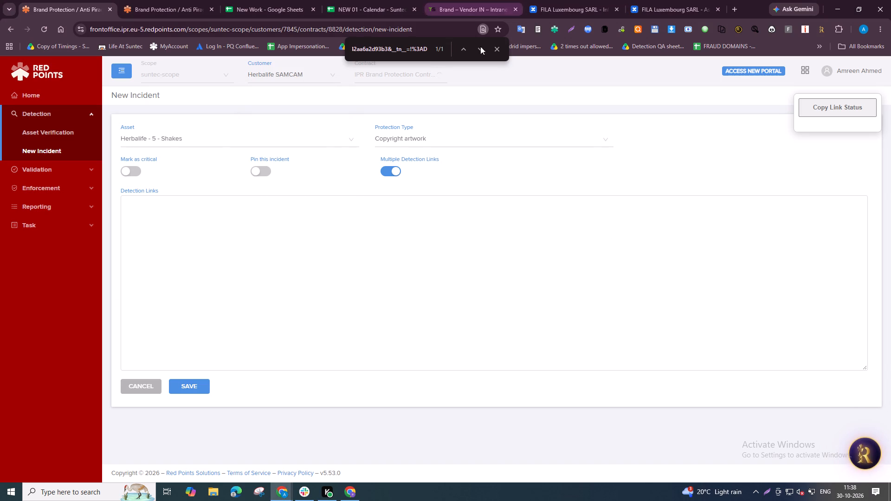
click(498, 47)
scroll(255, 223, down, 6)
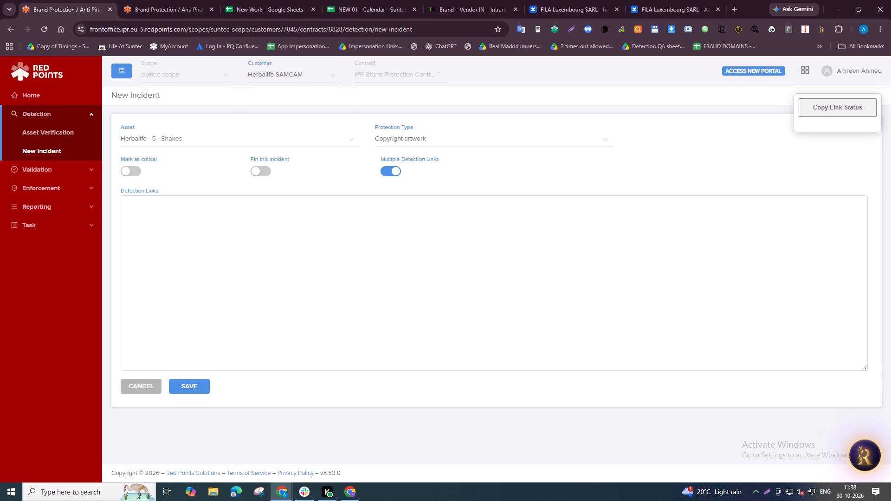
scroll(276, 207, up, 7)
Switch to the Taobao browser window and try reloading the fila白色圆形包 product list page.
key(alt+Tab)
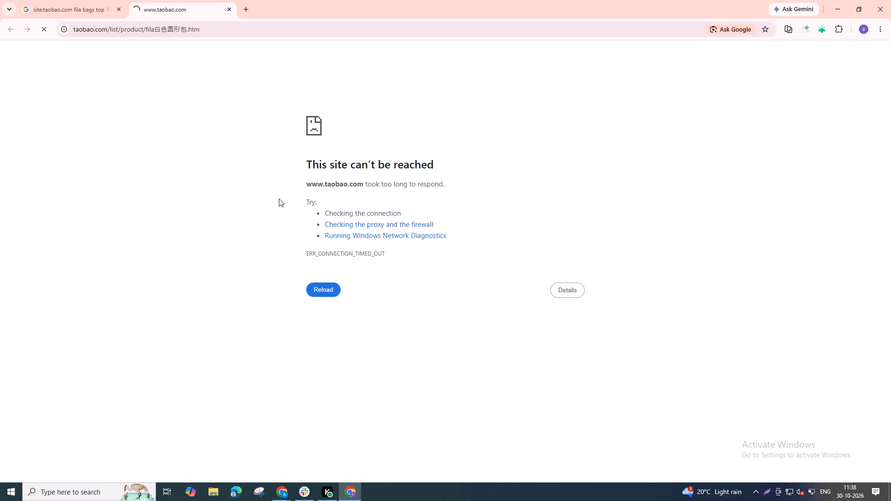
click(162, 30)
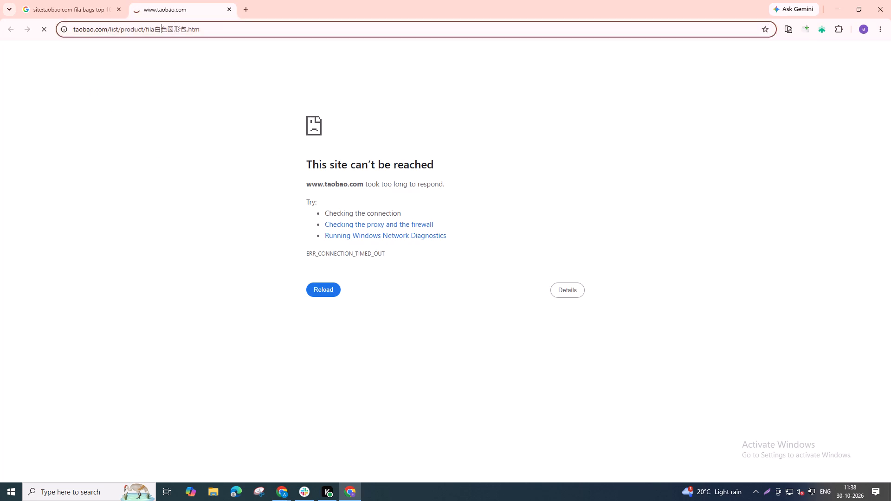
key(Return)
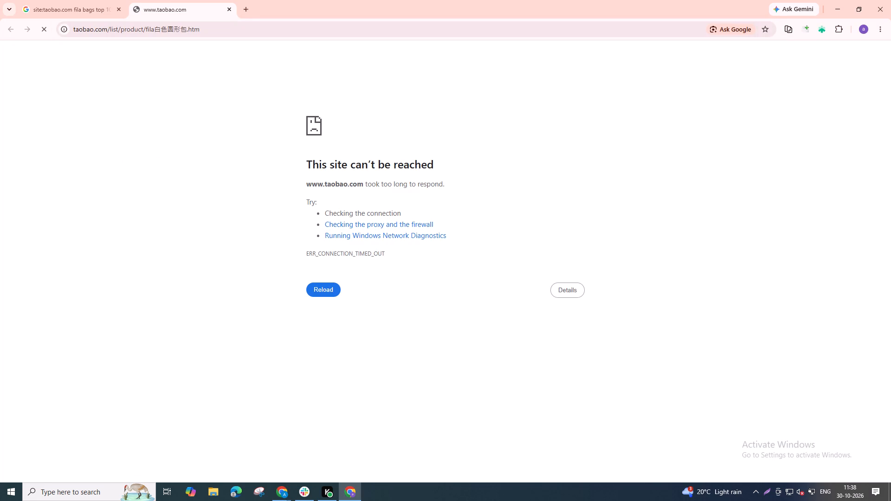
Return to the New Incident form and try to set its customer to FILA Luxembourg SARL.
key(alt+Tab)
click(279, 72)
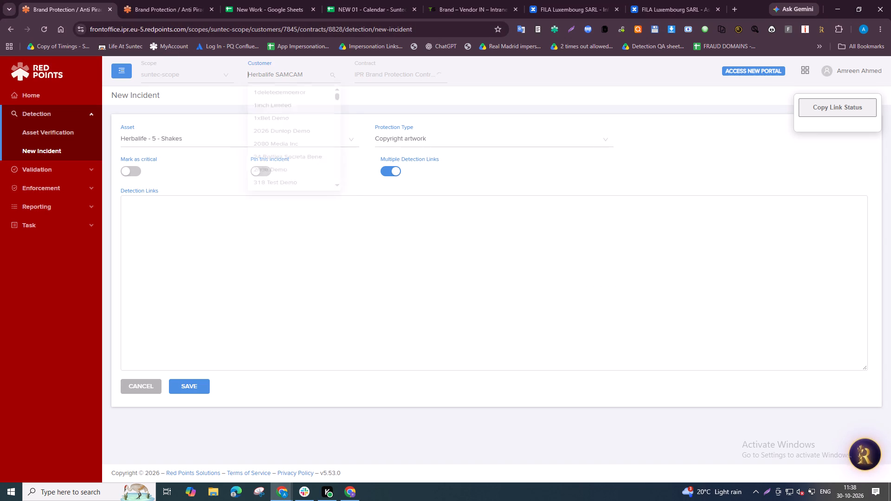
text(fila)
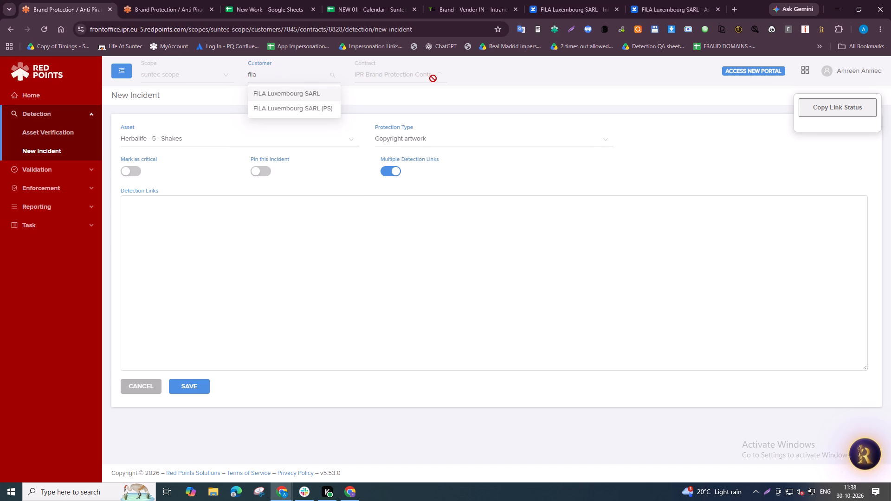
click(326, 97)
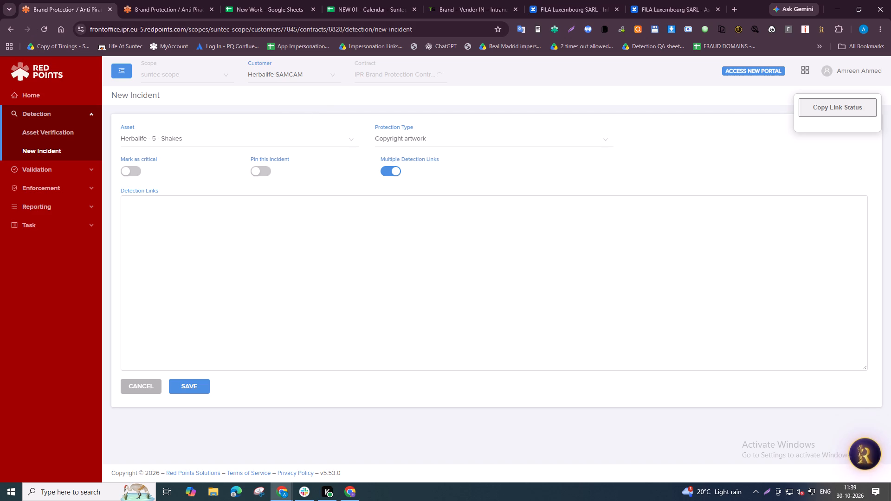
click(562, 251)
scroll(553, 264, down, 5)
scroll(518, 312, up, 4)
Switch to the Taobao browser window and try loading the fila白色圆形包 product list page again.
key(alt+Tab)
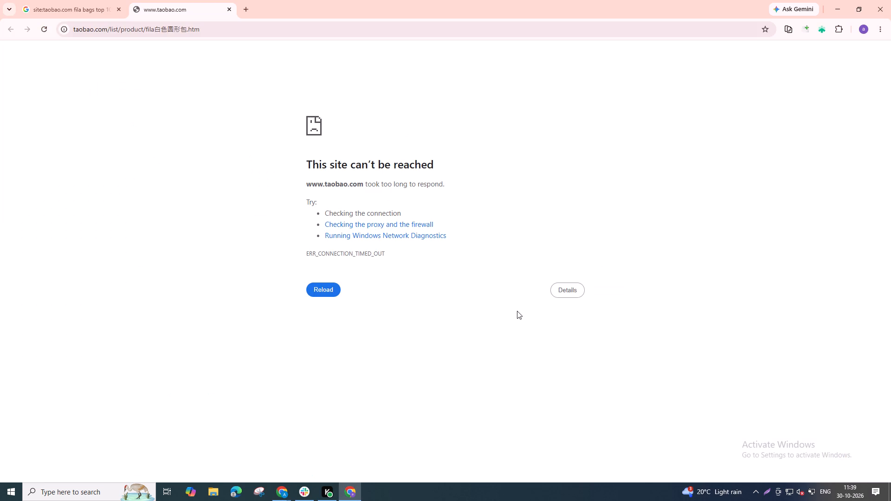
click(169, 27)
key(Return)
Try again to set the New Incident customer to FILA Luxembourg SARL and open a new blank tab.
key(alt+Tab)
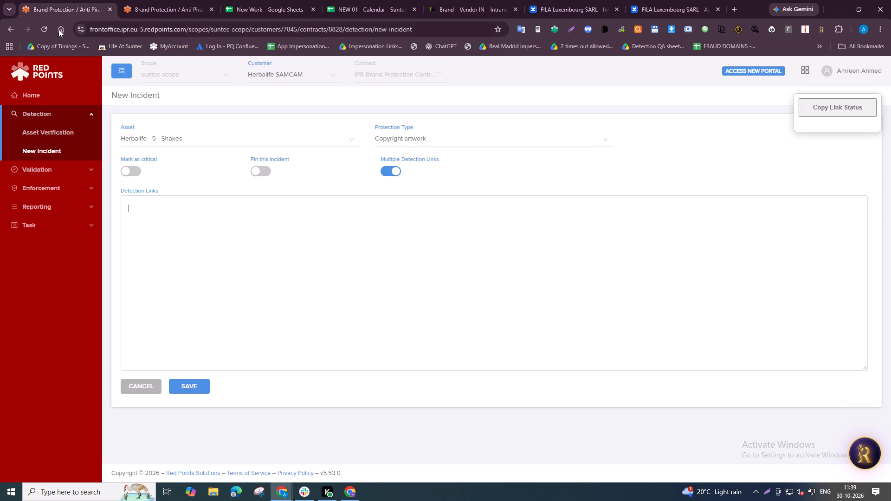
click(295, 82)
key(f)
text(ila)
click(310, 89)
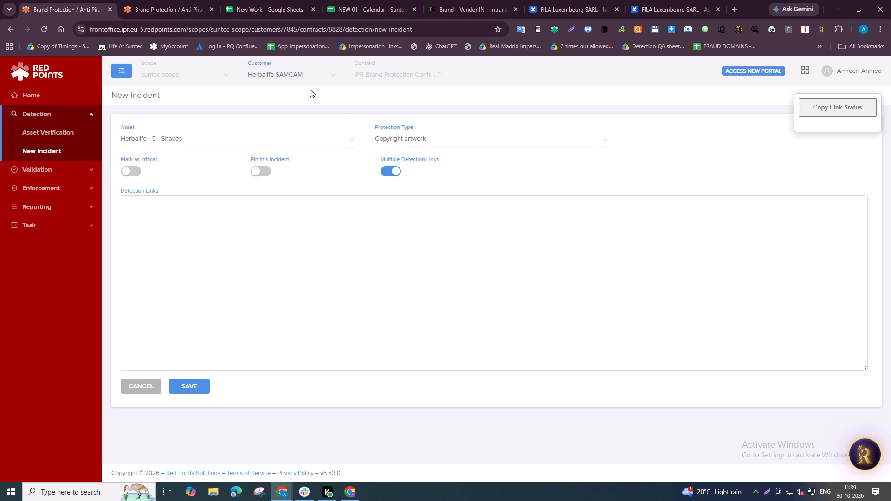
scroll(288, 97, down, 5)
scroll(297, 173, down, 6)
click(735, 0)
Retry loading the fila白色圆形包 product list page in the Taobao browser window and close its tab.
key(alt+Tab)
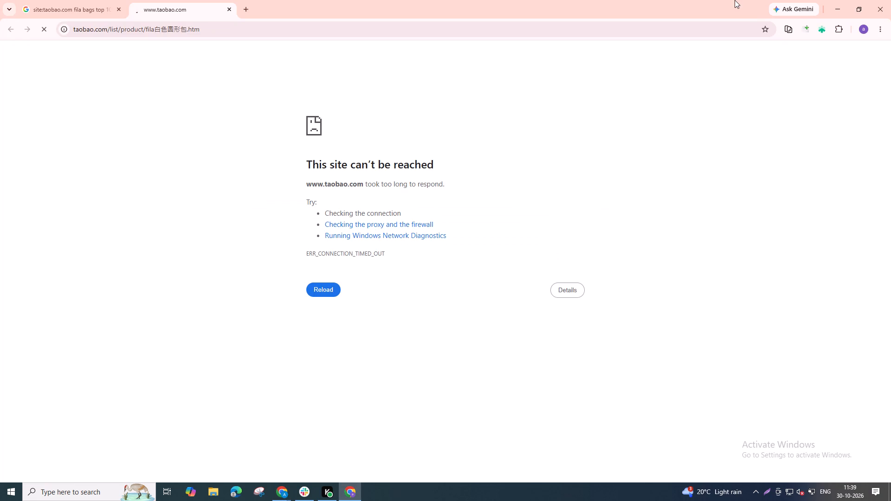
click(369, 28)
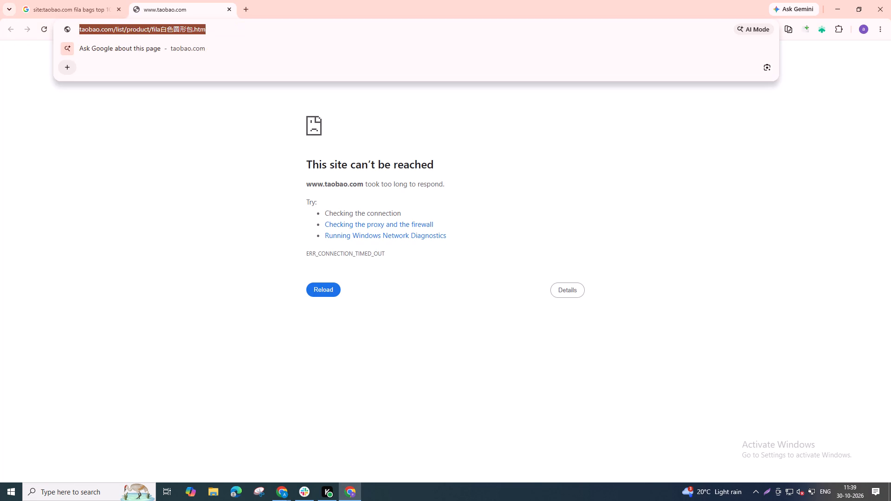
key(Return)
key(Return)
key(Return)
key(Return)
key(Return)
key(Return)
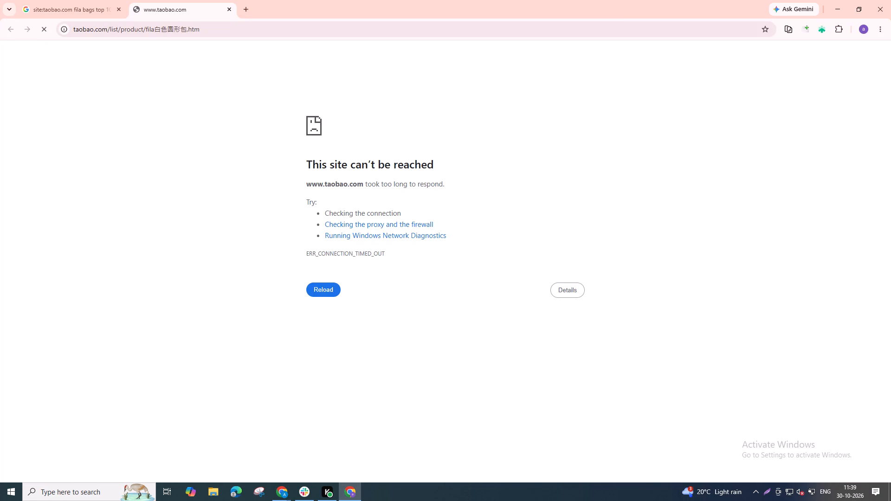
click(369, 28)
key(Return)
key(Return)
key(ctrl+w)
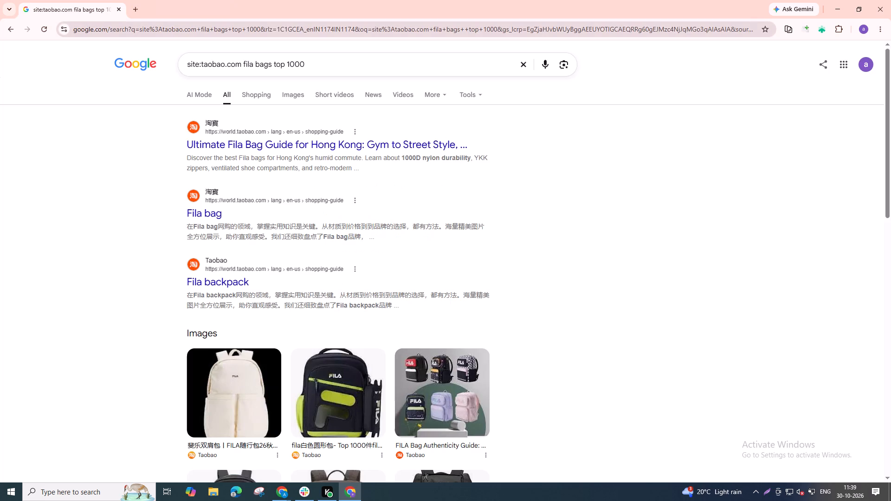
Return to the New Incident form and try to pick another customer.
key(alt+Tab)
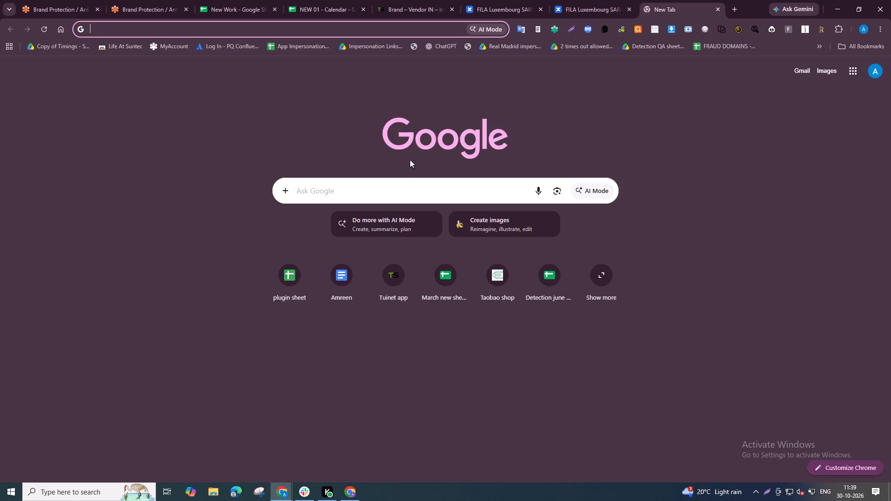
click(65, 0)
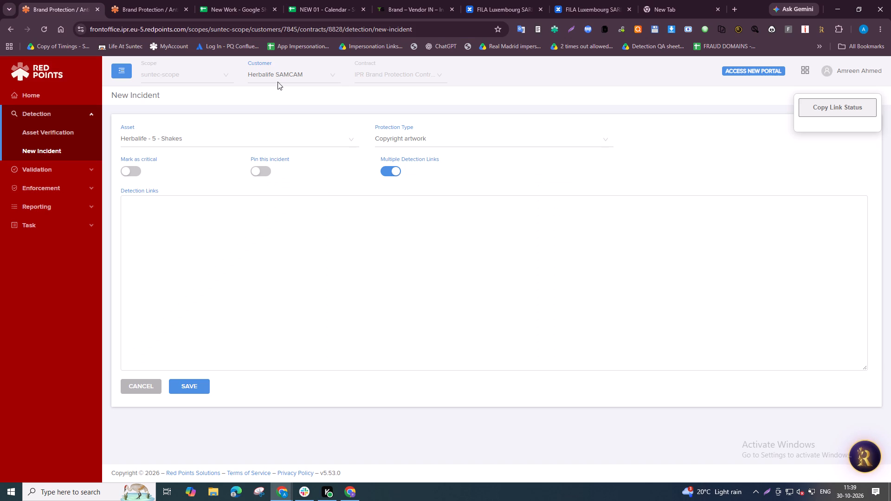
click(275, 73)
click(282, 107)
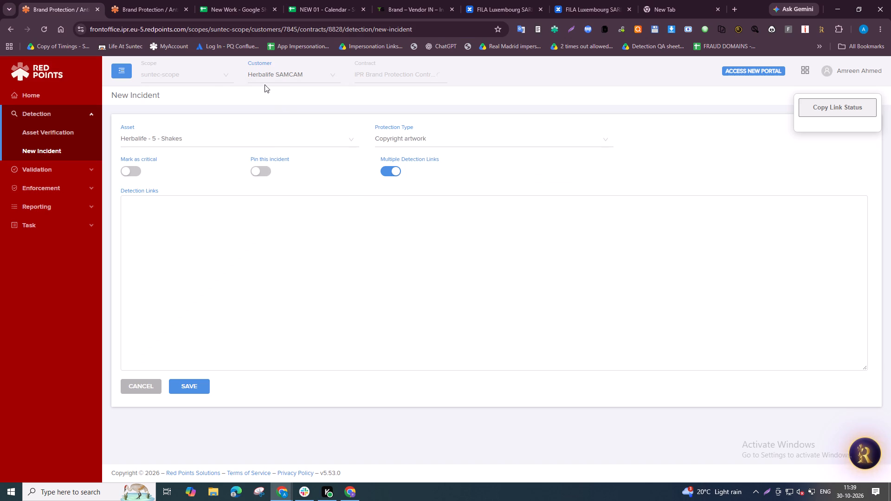
Remove the Herbalife - 3 - Herbalife SKIN asset filter from the Official images page and apply a different Herbalife asset filter.
click(150, 1)
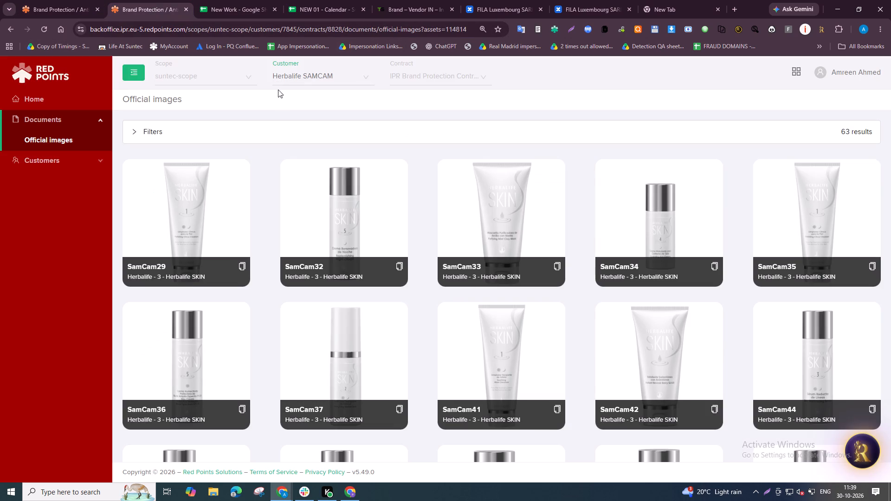
click(259, 132)
click(220, 199)
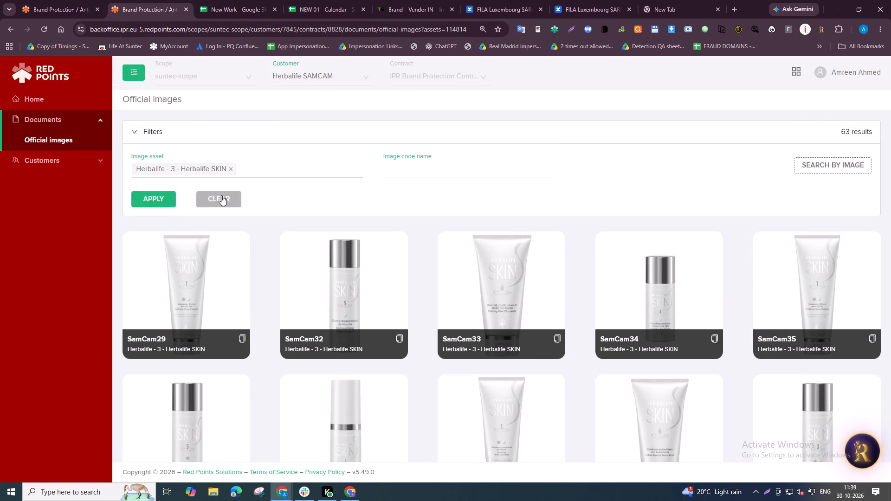
click(233, 170)
click(218, 201)
click(362, 193)
drag(394, 203, 390, 201)
click(168, 194)
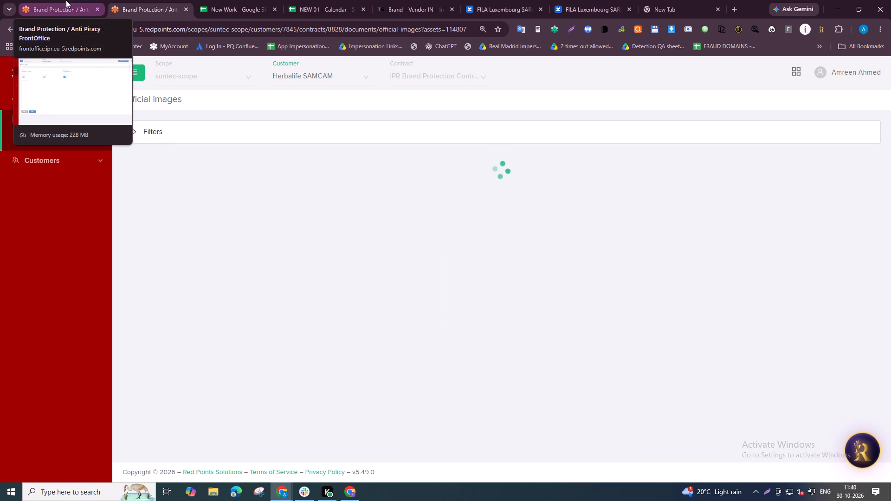
Set the New Incident form's asset to Herbalife - 3 - Herbalife SKIN.
click(66, 0)
click(195, 140)
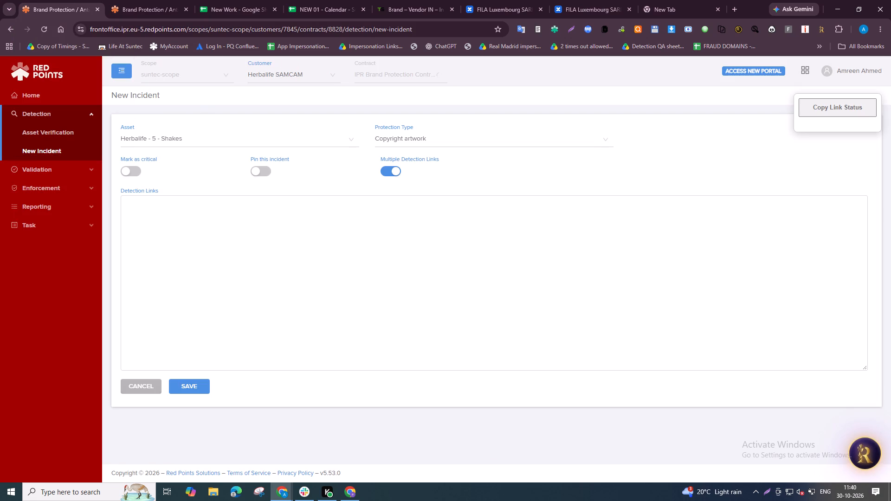
click(279, 175)
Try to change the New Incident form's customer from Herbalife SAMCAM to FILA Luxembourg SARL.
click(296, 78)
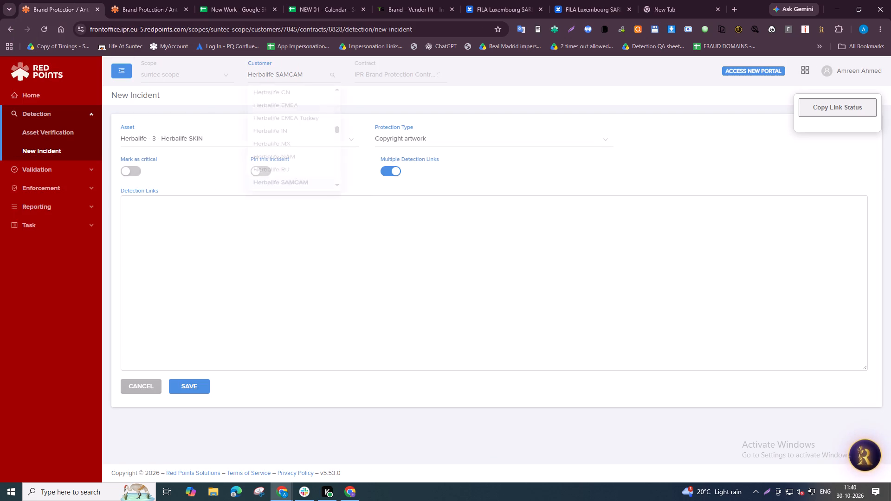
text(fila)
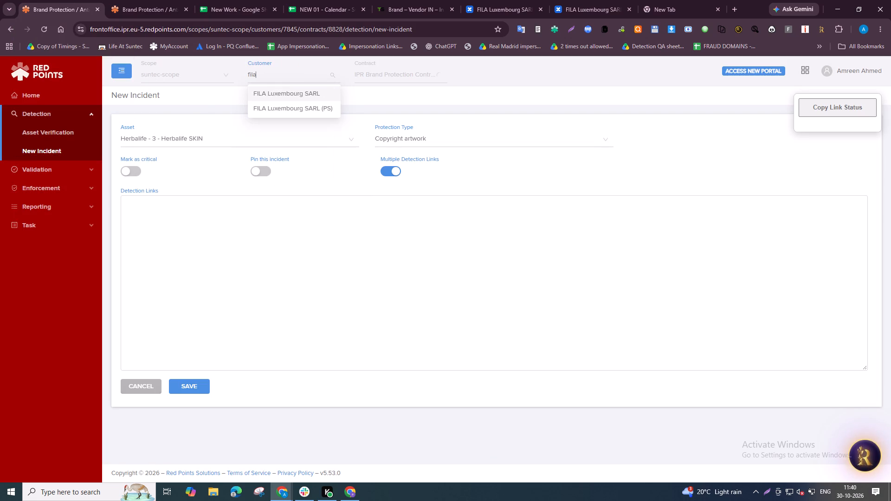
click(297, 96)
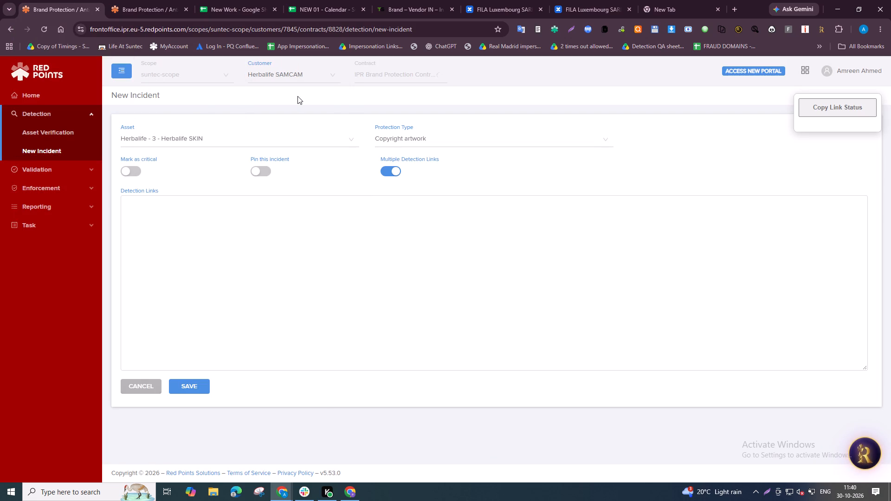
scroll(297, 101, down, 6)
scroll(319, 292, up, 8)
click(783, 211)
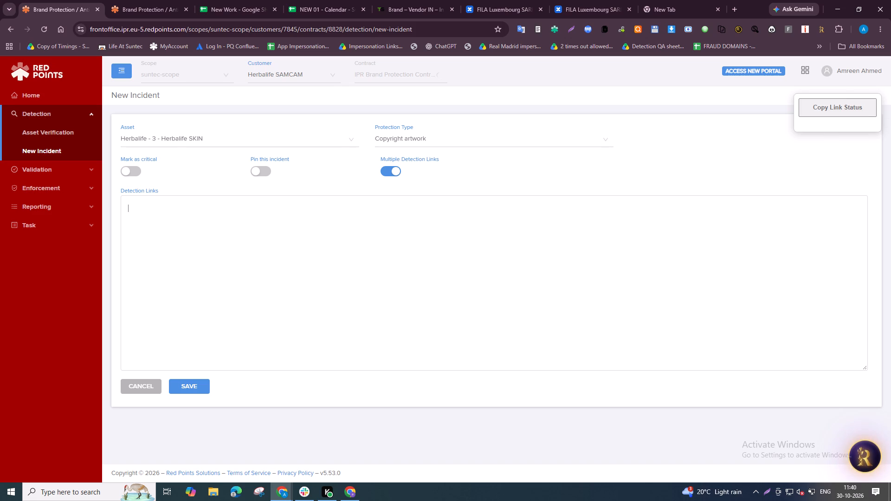
Examine the 30/10/2026 customer target list in the New Work sheet and glance at the Taobao search window.
click(245, 0)
click(731, 324)
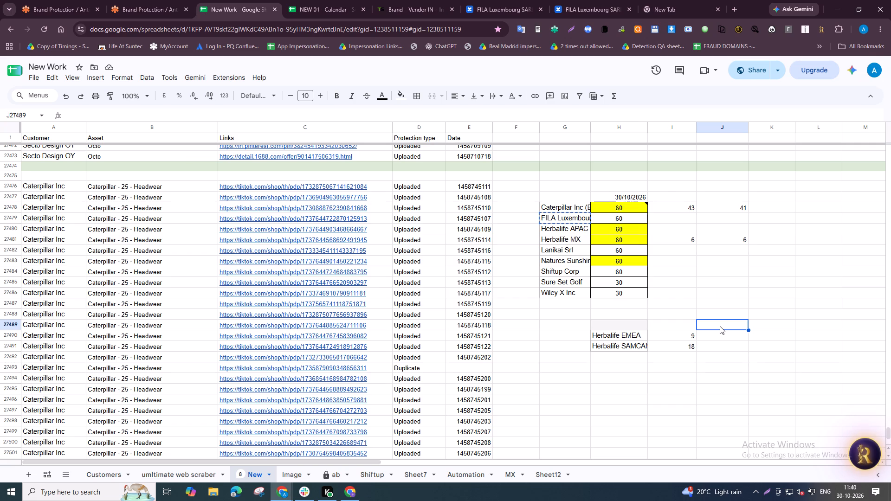
key(alt+Tab)
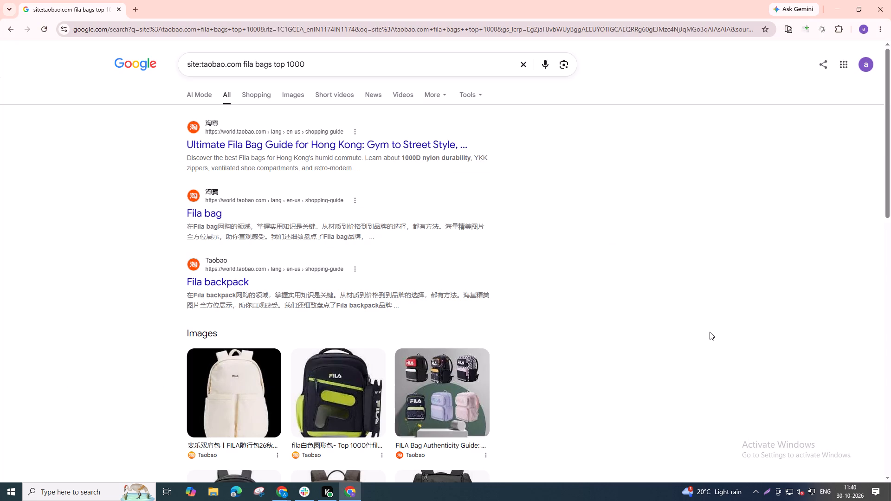
key(alt+Tab)
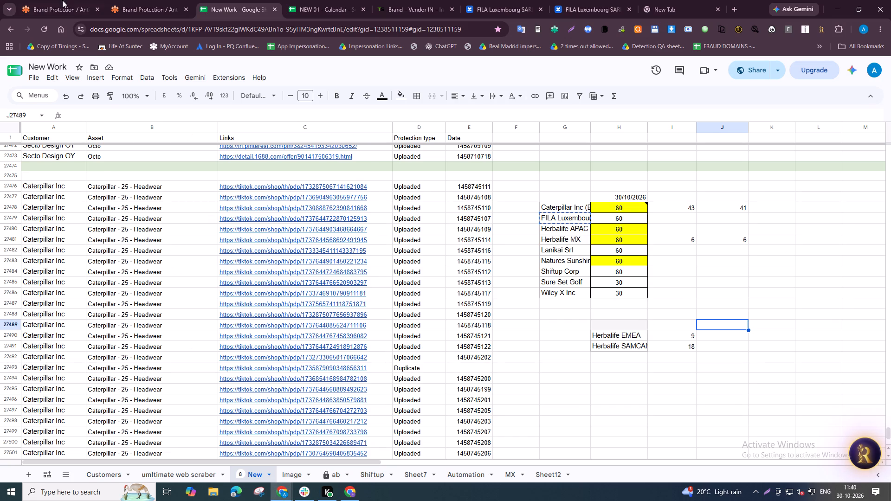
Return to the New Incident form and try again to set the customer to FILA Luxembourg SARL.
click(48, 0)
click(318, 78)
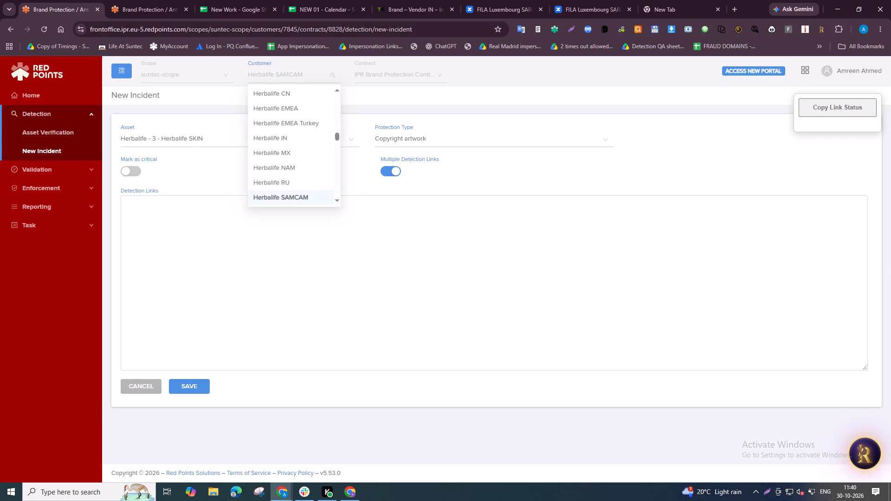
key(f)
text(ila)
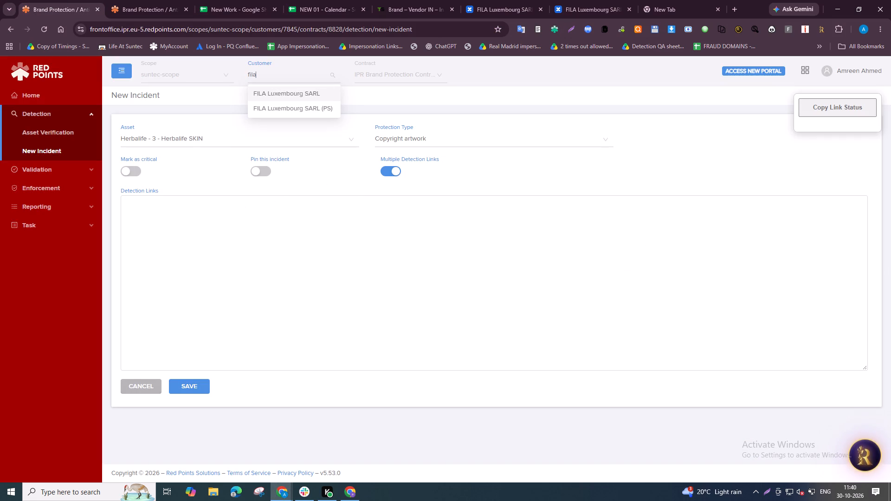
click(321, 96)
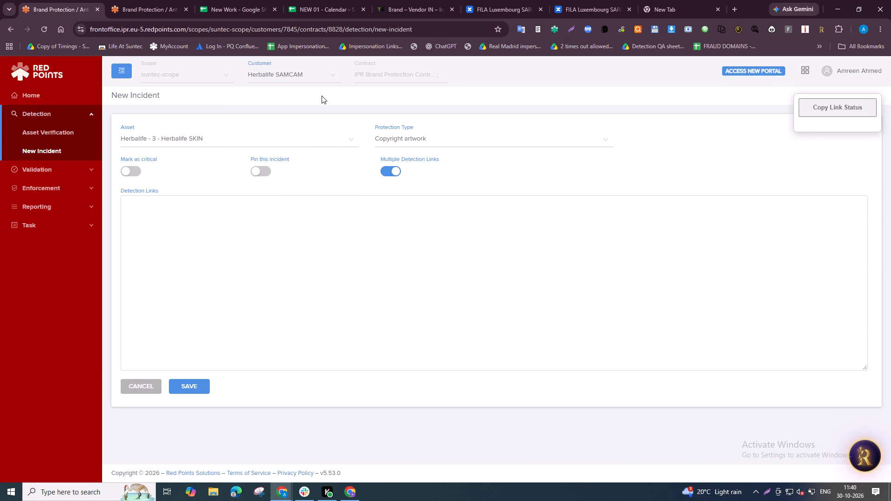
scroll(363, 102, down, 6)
Open a new blank tab in the Red Points browser window.
click(735, 8)
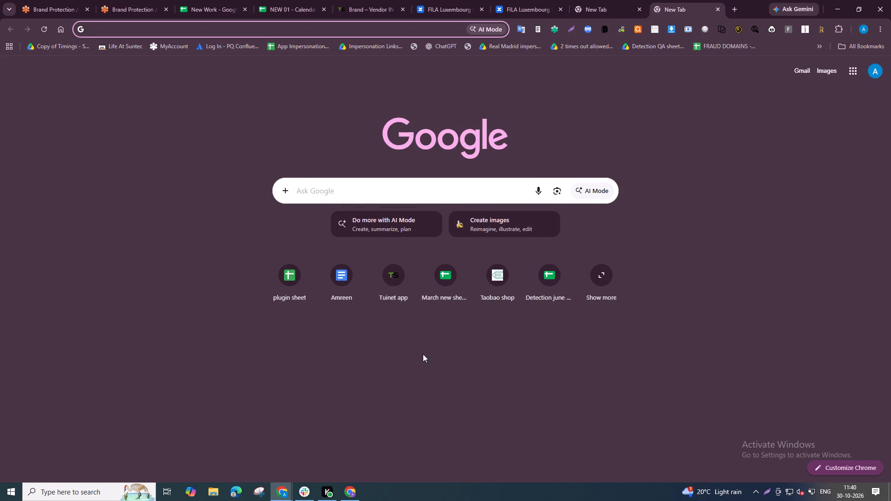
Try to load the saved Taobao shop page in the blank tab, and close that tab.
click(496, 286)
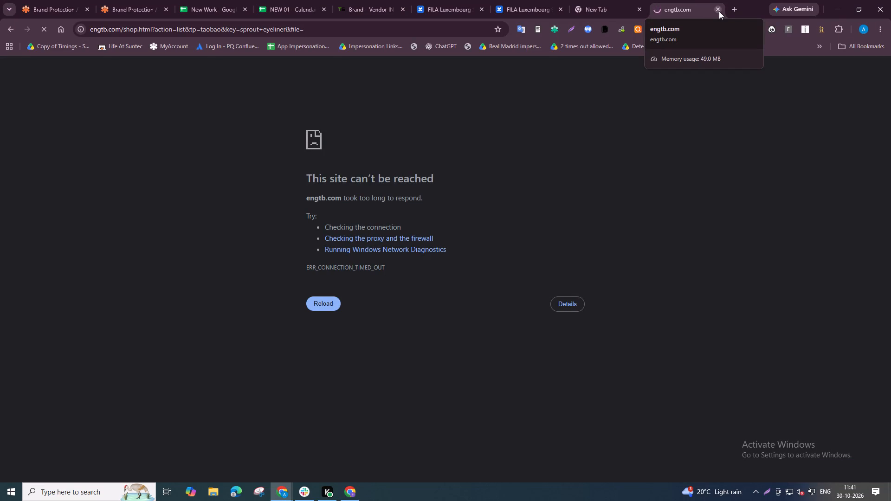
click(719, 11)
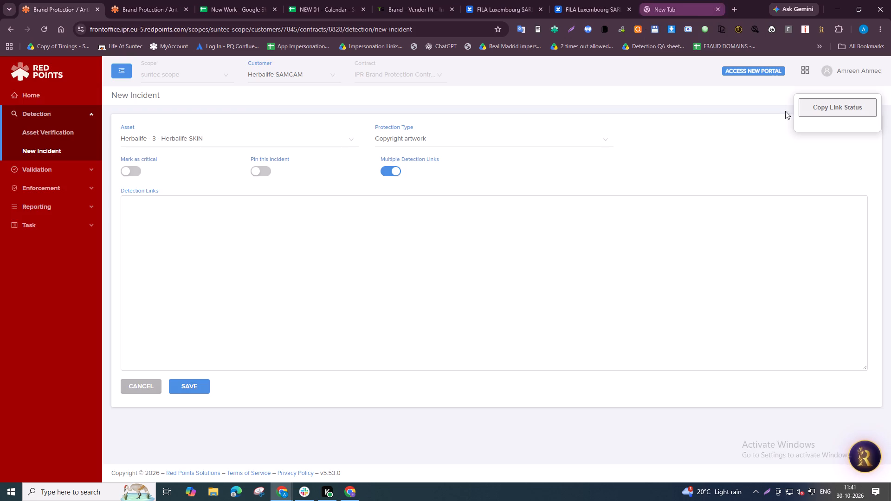
Run the Windows network troubleshooter on all network adapters to diagnose the connection.
right_click(789, 493)
click(814, 468)
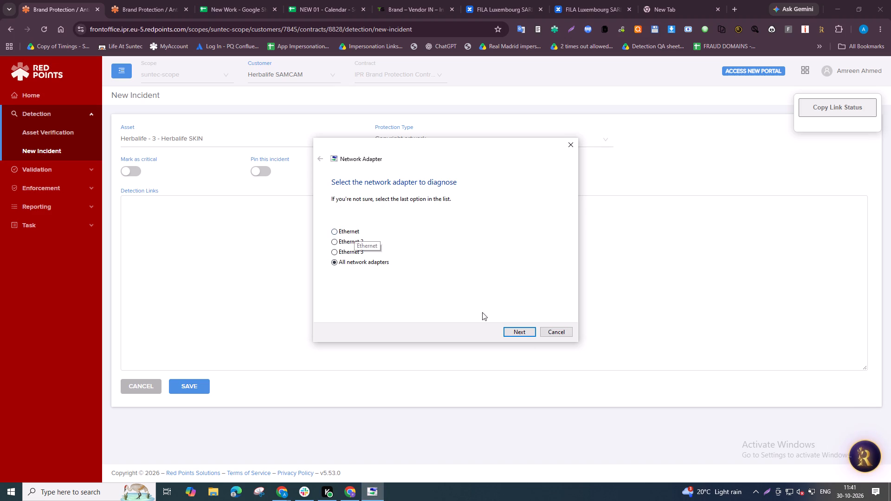
click(516, 330)
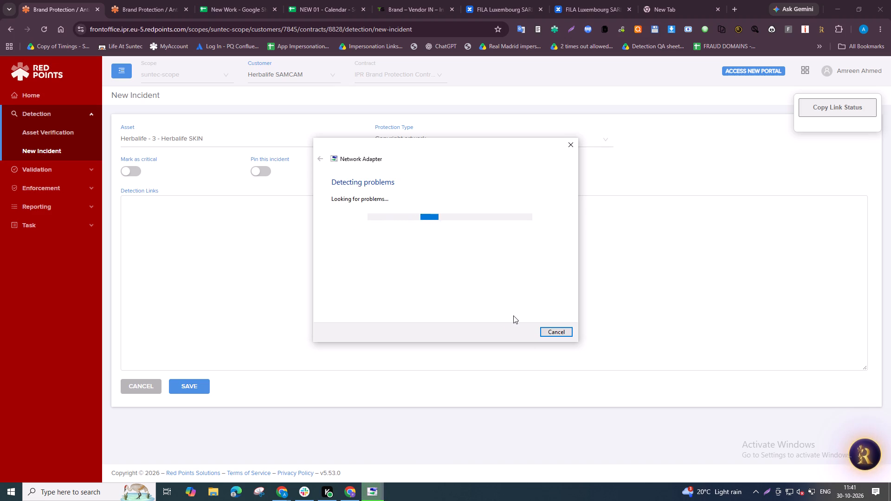
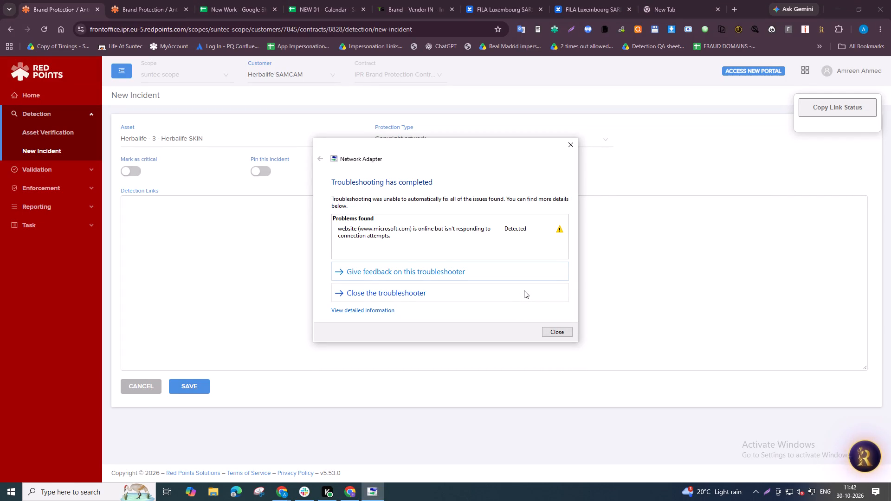
Close the completed Network Adapter troubleshooter.
click(538, 241)
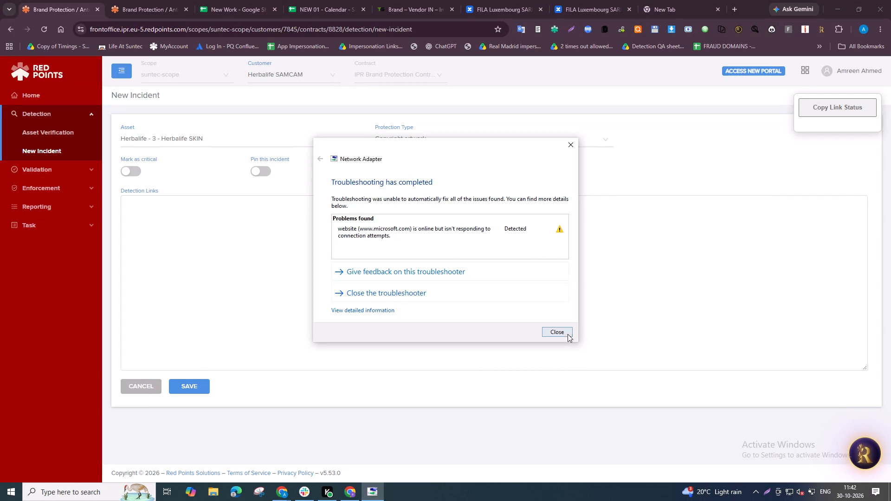
click(426, 293)
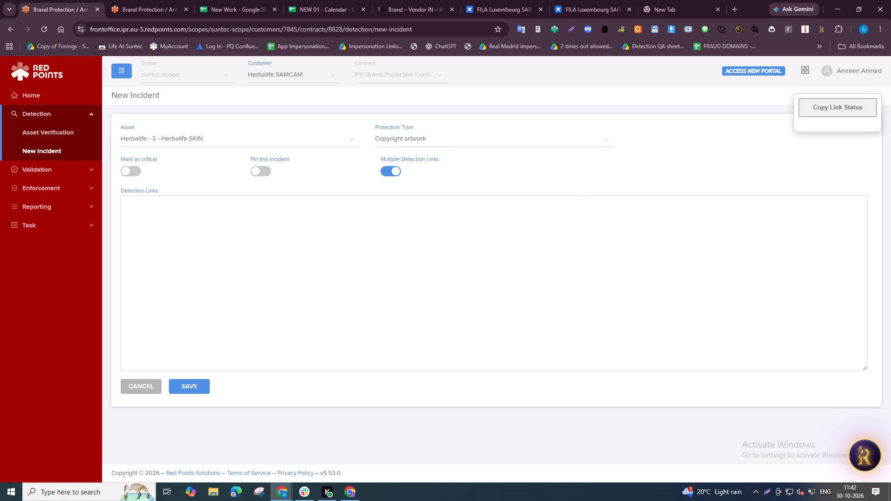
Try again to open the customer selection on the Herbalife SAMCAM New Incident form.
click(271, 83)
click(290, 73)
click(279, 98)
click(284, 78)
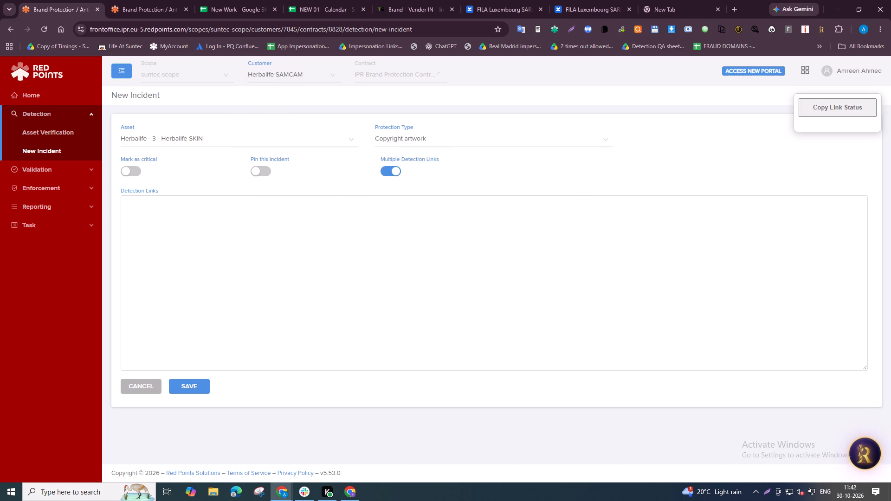
Close the Herbalife SAMCAM New Incident tab and load the Red Points frontoffice New Incident page in the blank tab.
click(100, 10)
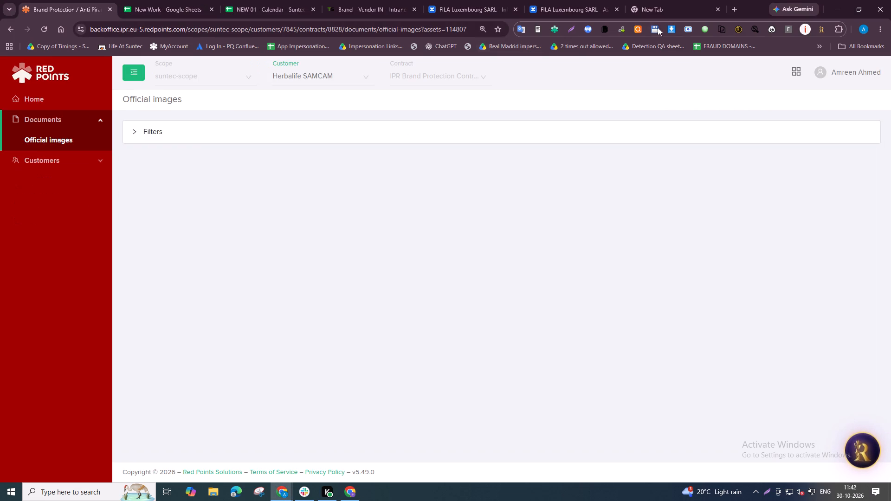
click(665, 7)
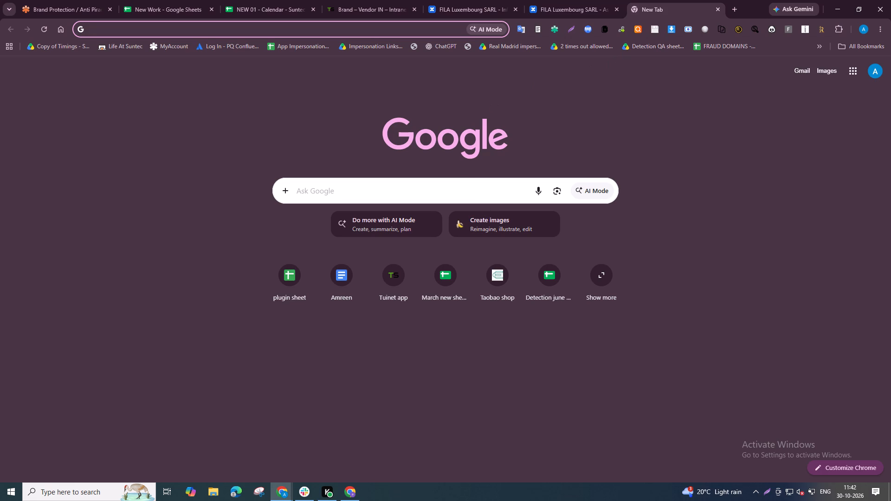
text(fr)
key(Return)
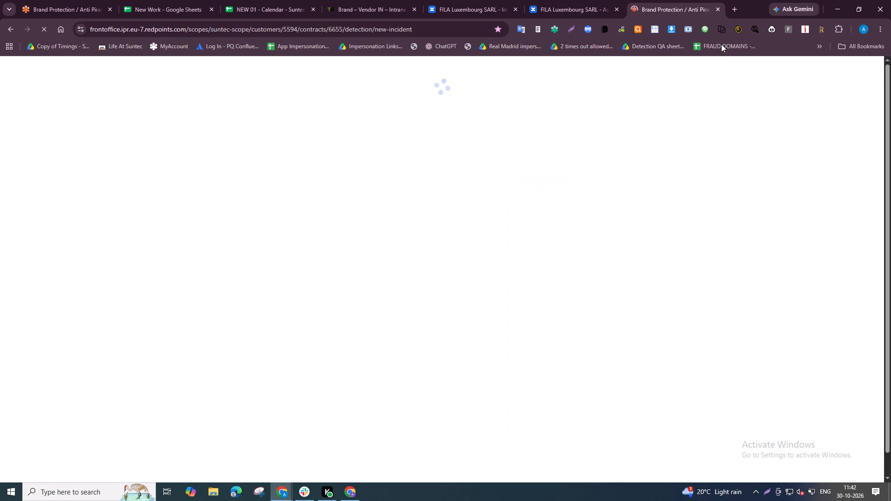
Move the newly loaded New Incident tab ahead of all other tabs and switch back to it from the Official images page.
drag(690, 0, 102, 0)
click(182, 0)
click(63, 0)
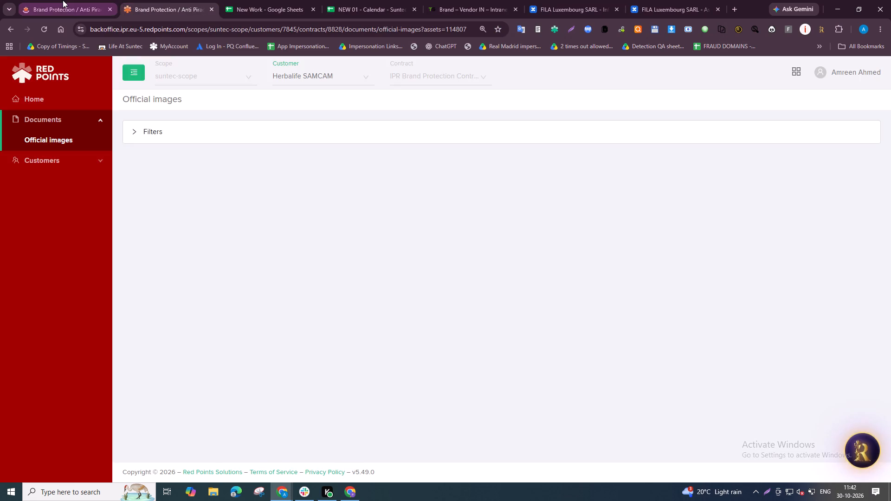
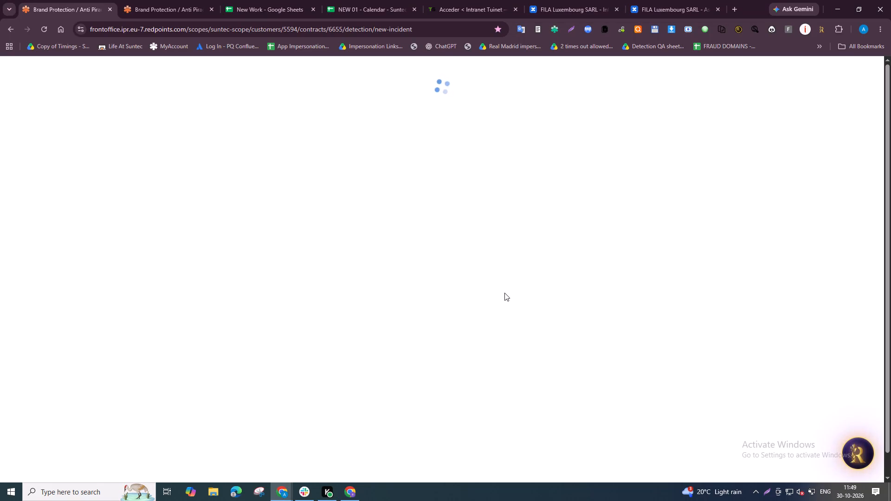
Close the separate browser window showing the Google results for site:taobao.com fila bags top 1000.
click(351, 493)
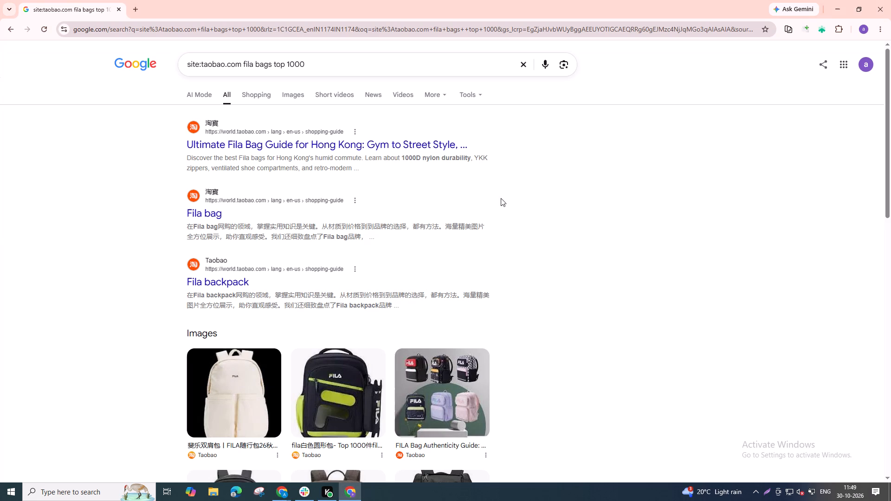
click(883, 6)
Reload the New Incident page and select FILA Luxembourg SARL as the customer.
click(52, 0)
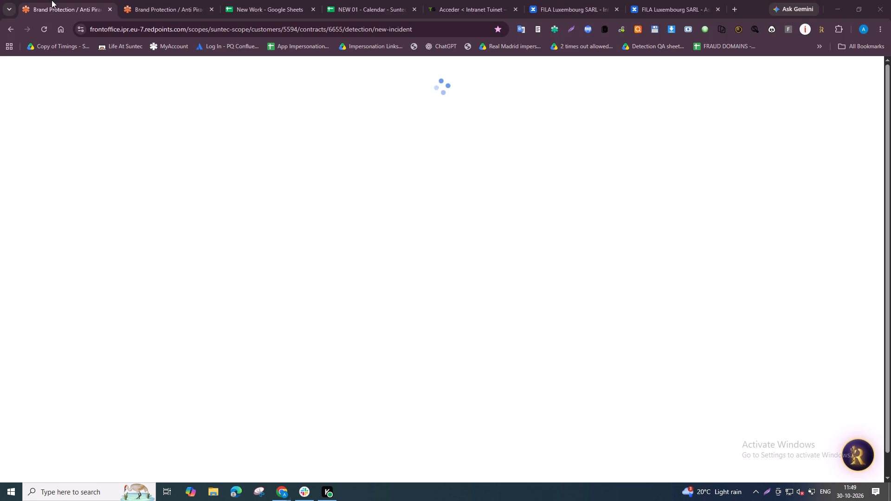
click(45, 26)
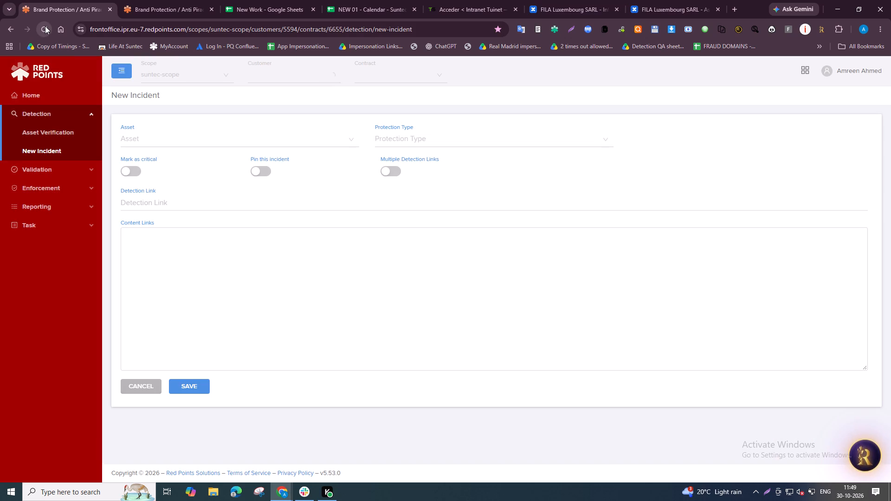
click(280, 74)
text(fila)
click(317, 92)
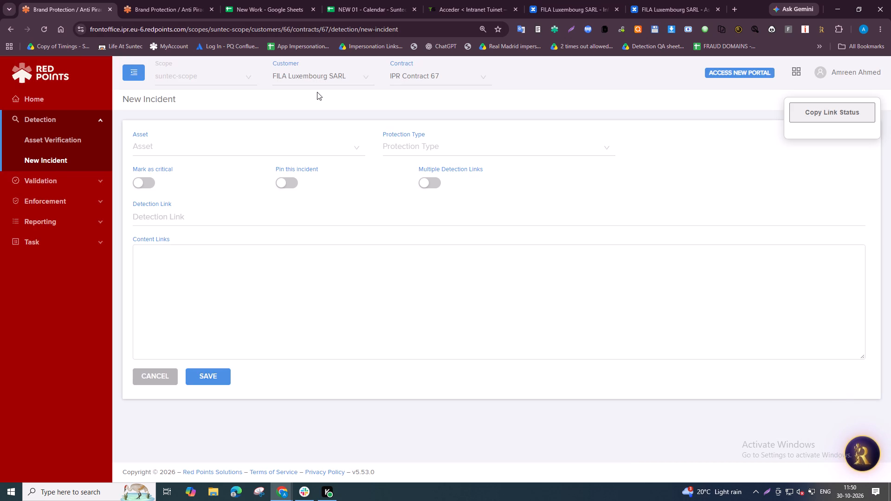
Set the incident's asset to Fila - 18 - Bags and protection type to Product counterfeit, and enable Multiple Detection Links.
click(291, 148)
text(bag)
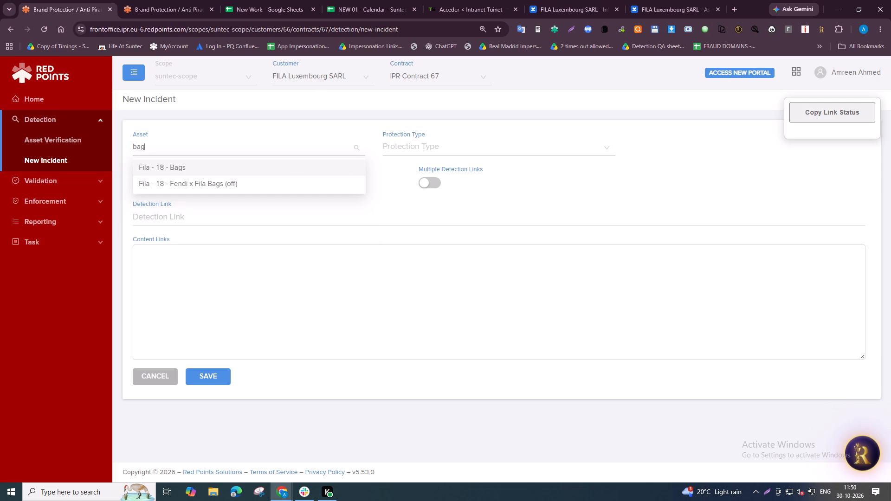
click(303, 163)
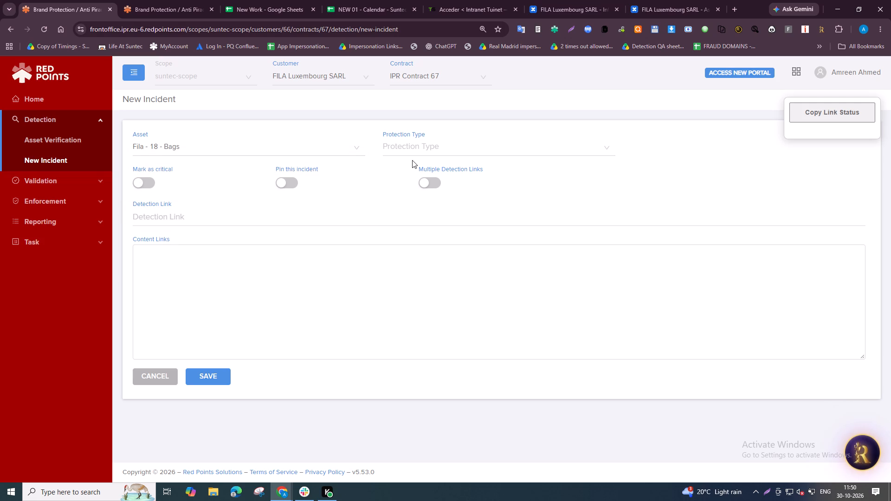
click(430, 147)
click(423, 252)
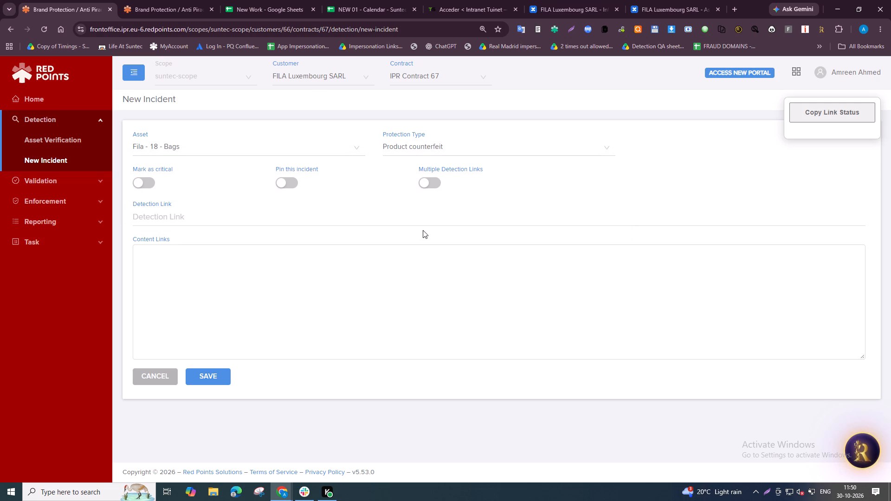
click(427, 182)
click(423, 288)
Open a browser window under the amreen profile and search Google for site:taobao.com fila bags top 1000.
click(860, 33)
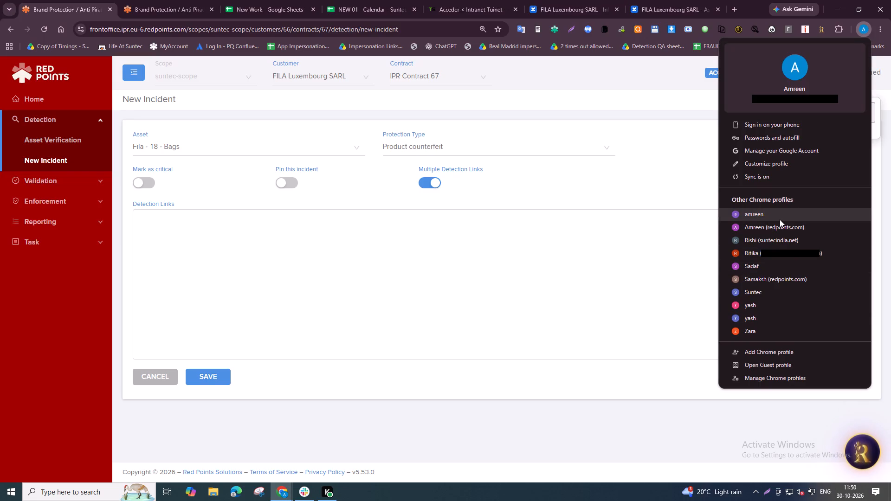
click(780, 219)
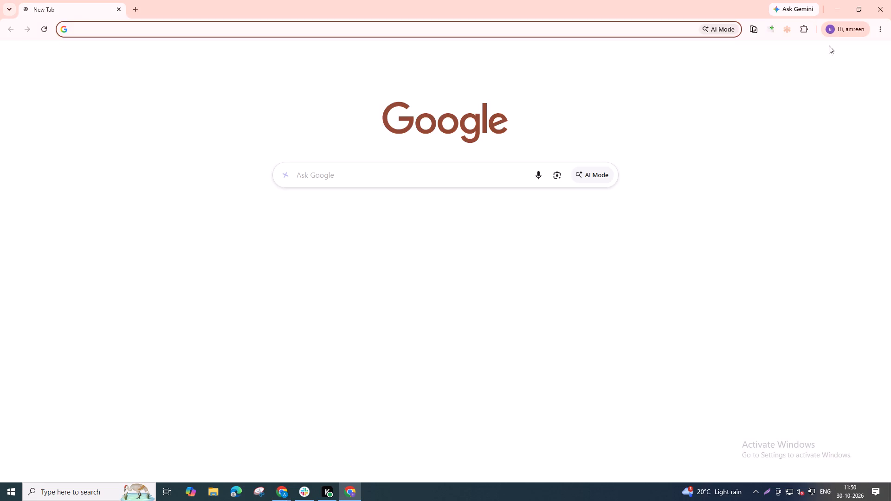
click(831, 29)
click(580, 96)
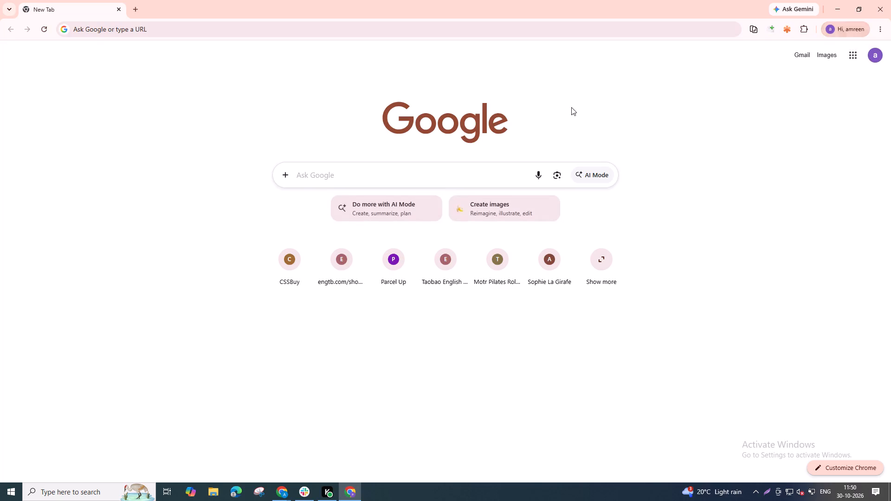
text(sit)
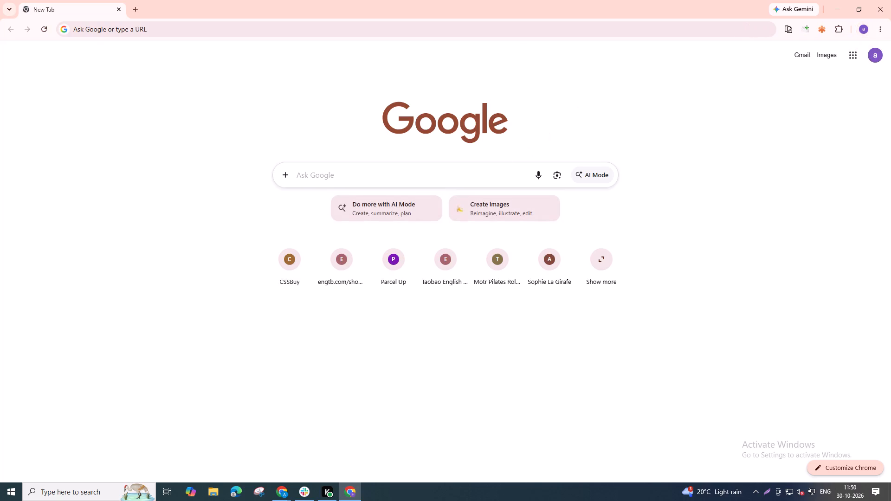
click(500, 29)
key(s)
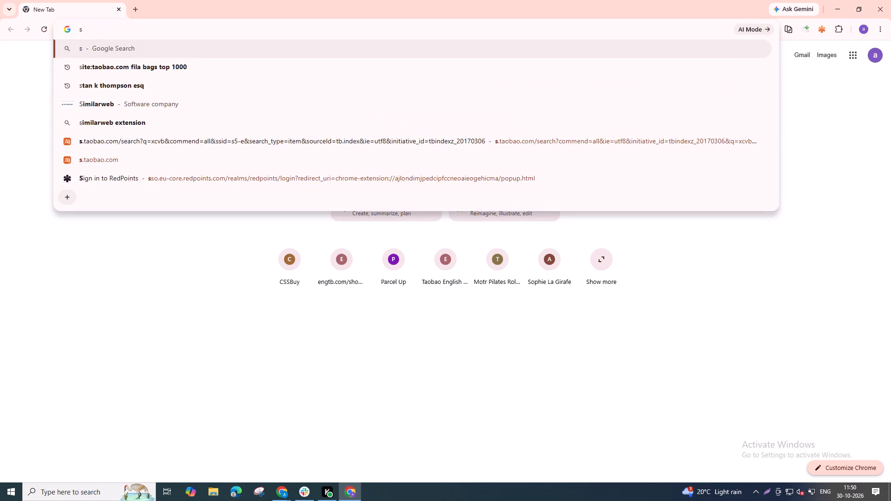
key(Down)
key(Return)
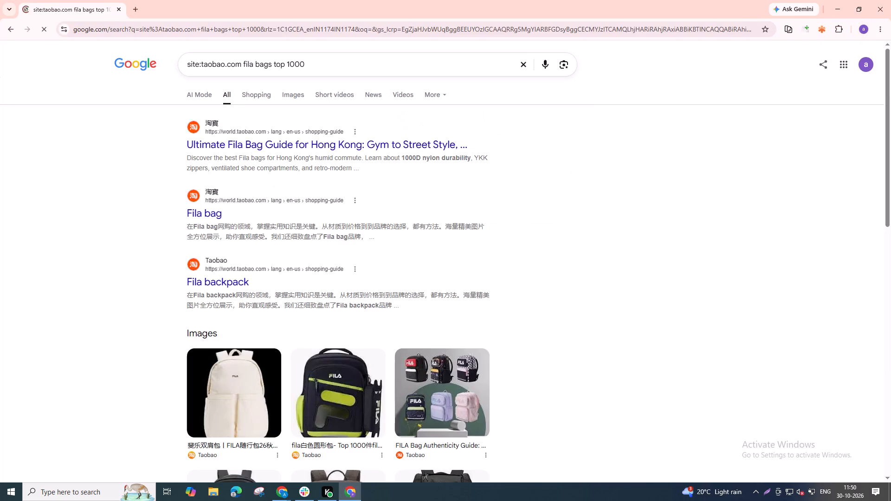
Stop the RedPoints IPR Plugin task and start Detection for FILA Luxembourg SARL, IPR Contract 67, asset Fila - 18 - Bags.
click(825, 33)
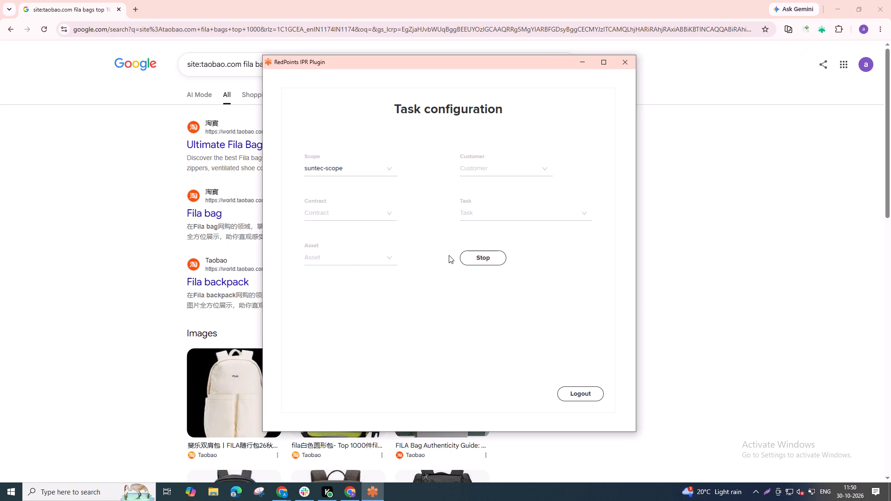
click(486, 258)
click(491, 168)
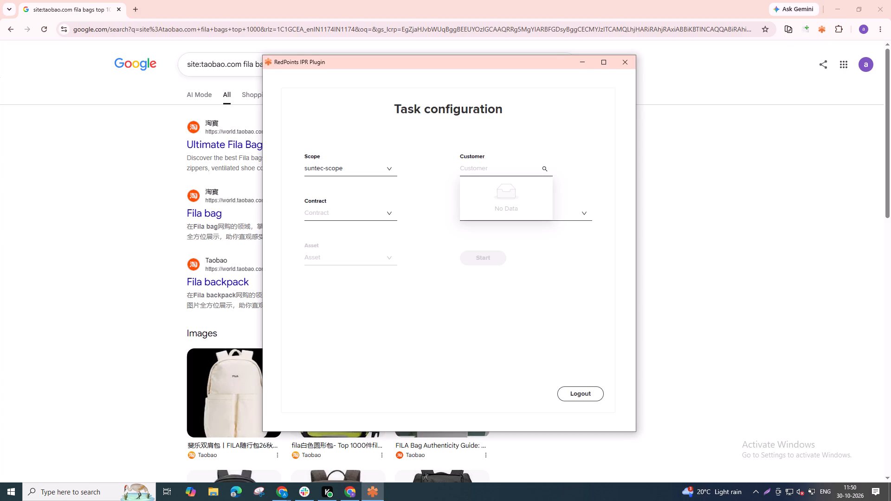
text(fila)
key(space)
click(483, 188)
click(478, 210)
click(478, 242)
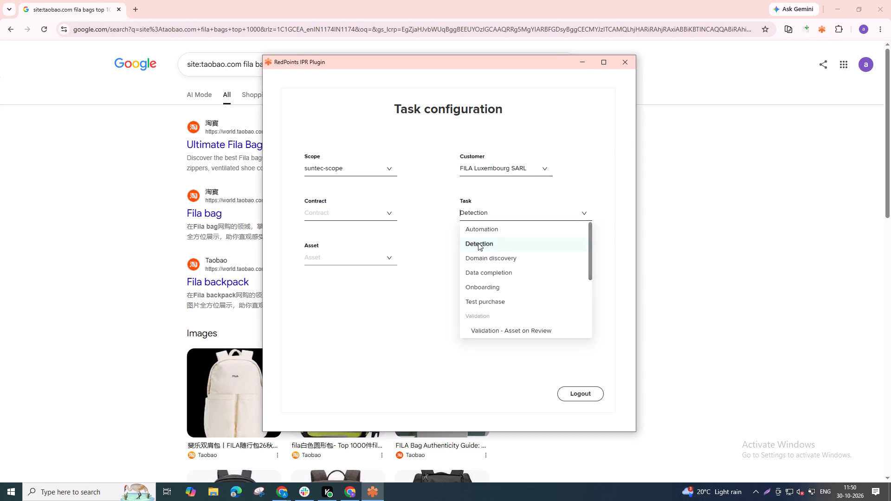
click(387, 217)
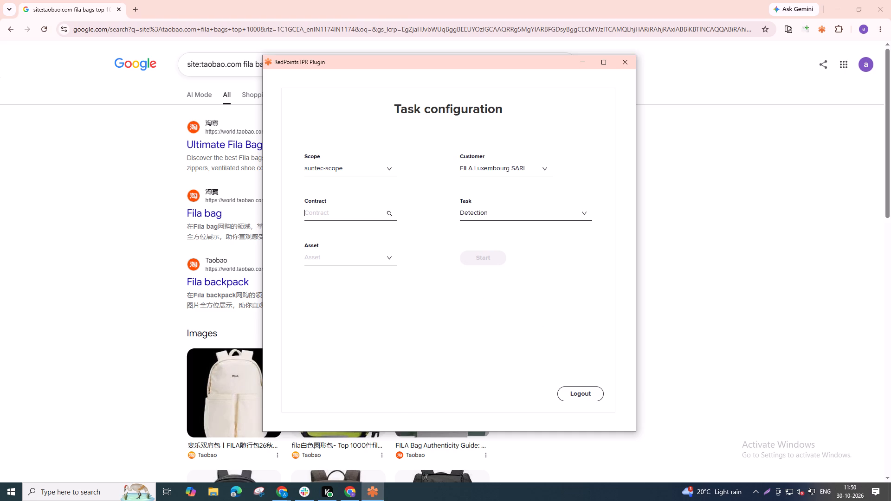
click(363, 232)
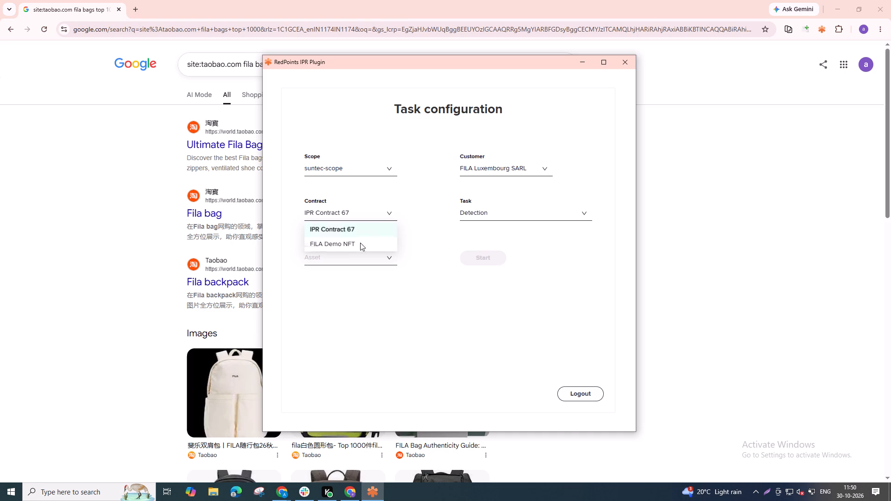
click(358, 258)
text(bag)
click(369, 289)
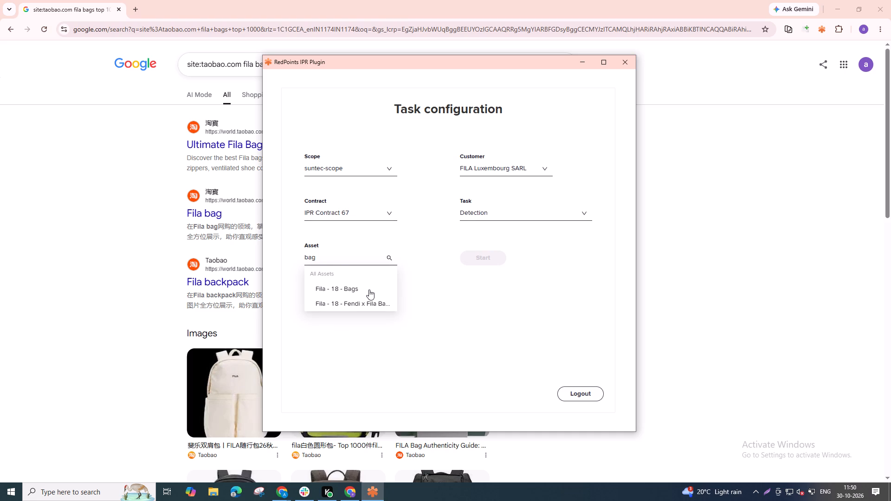
click(509, 257)
click(495, 260)
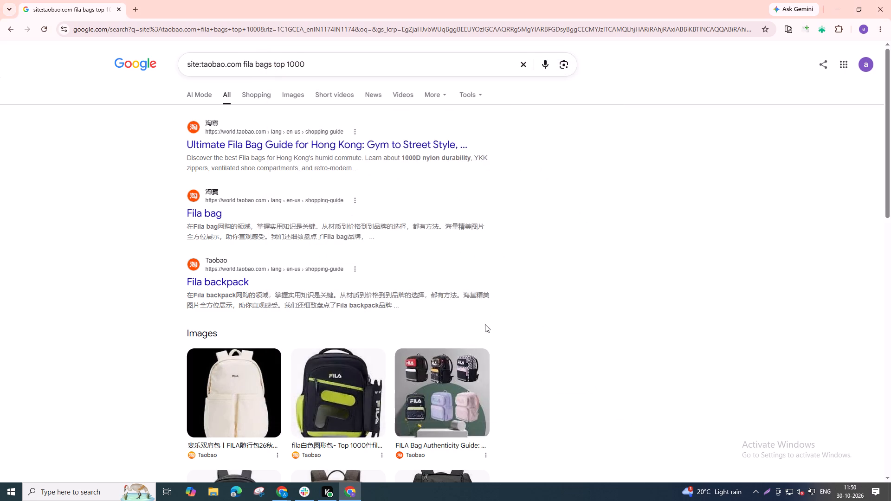
Open the Taobao Fila white round bag result in a new tab, translate it to English and show it as a list.
scroll(459, 343, down, 3)
middle_click(347, 307)
click(171, 0)
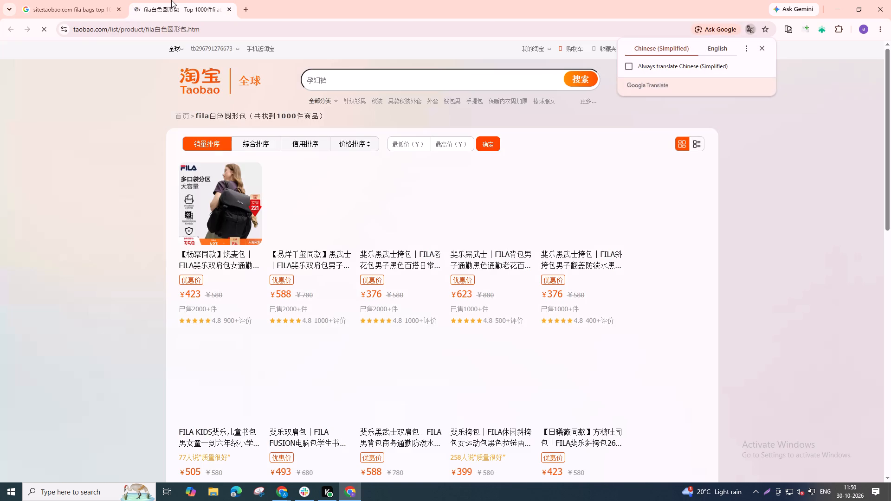
click(714, 52)
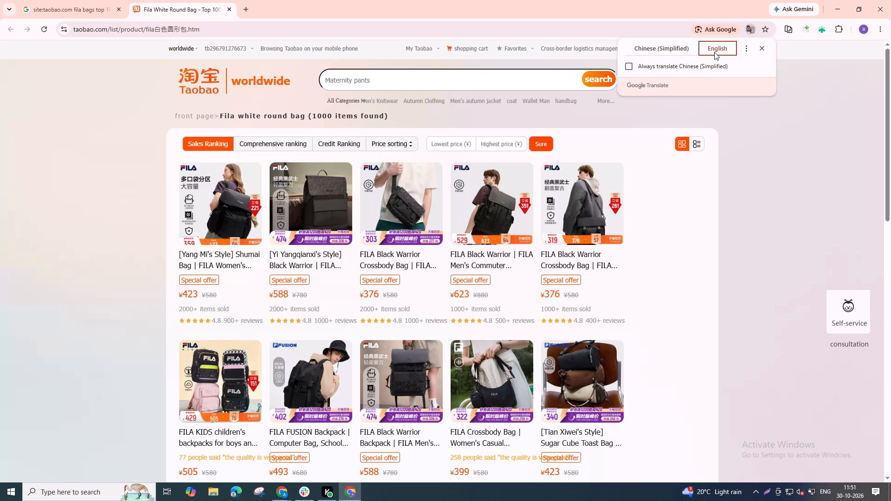
click(699, 146)
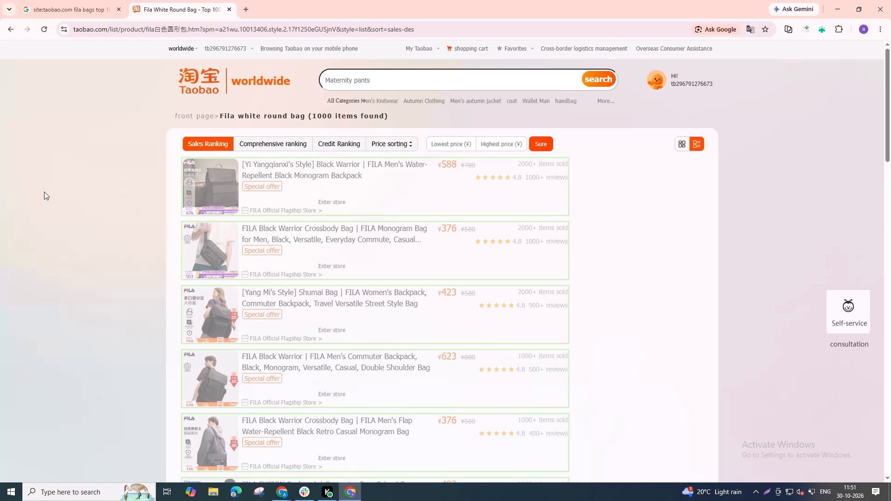
Copy the link of the unmarked FILA Technology Children's Butterfly Wing Backpack listing into cell C27564 of the New Work sheet.
scroll(44, 192, down, 6)
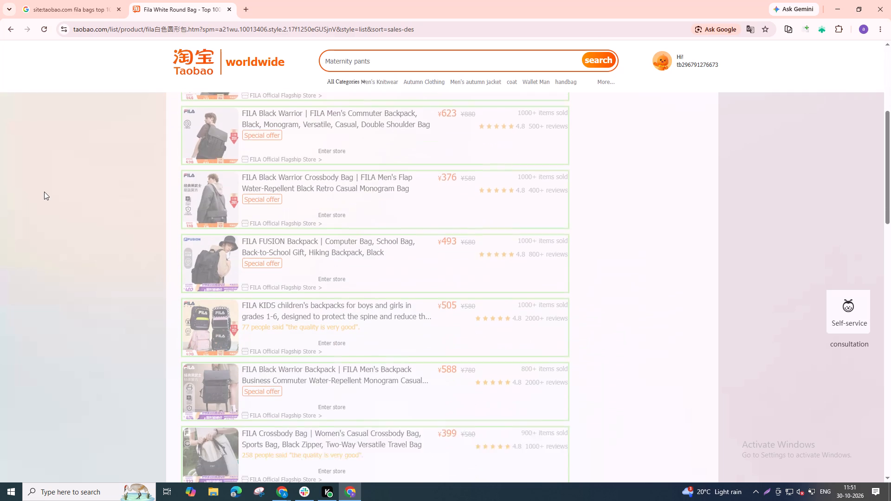
scroll(44, 192, down, 3)
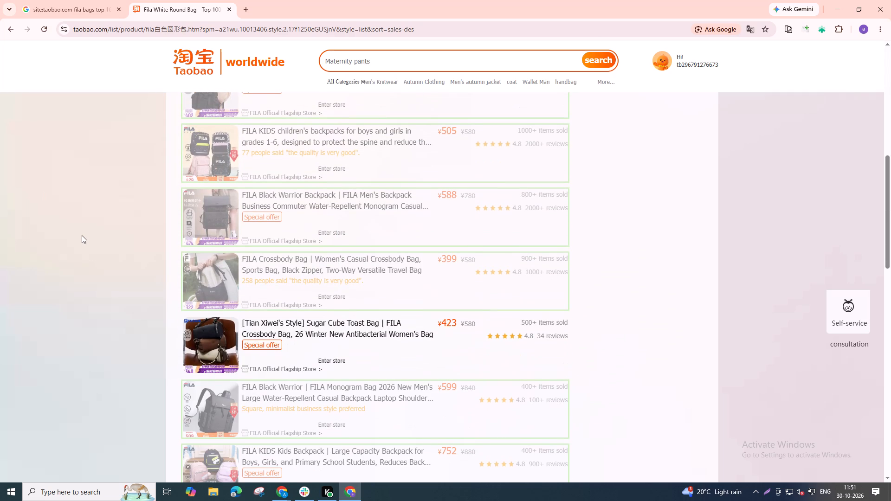
scroll(82, 235, down, 8)
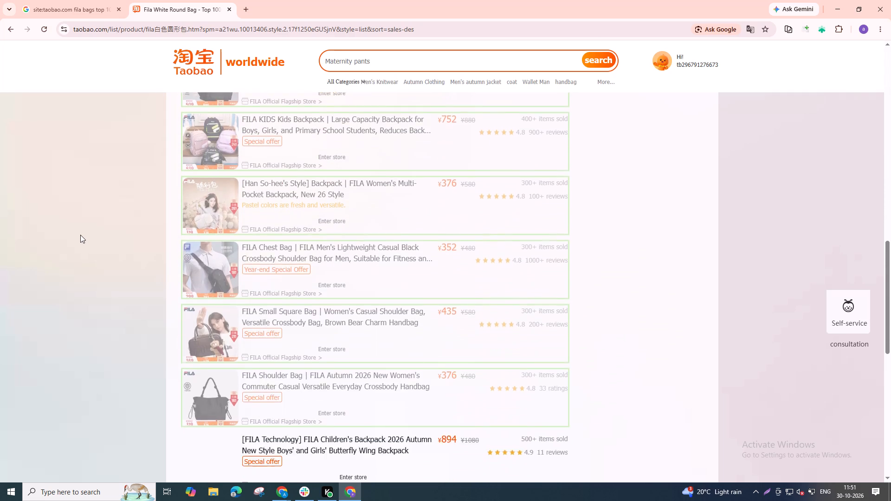
scroll(80, 235, down, 2)
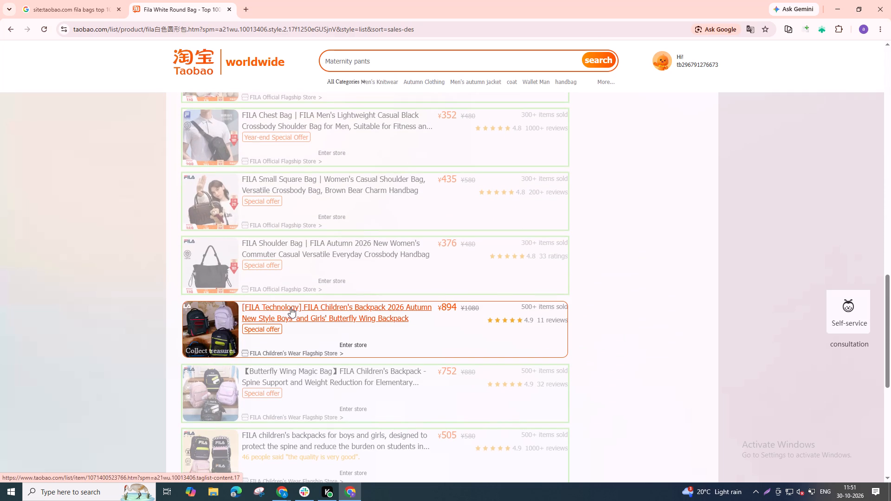
right_click(344, 319)
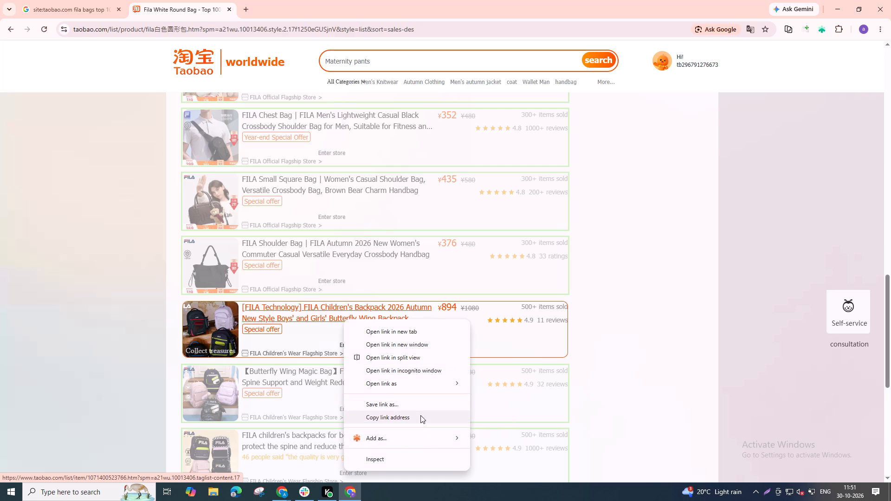
click(420, 415)
key(alt+Tab)
click(225, 0)
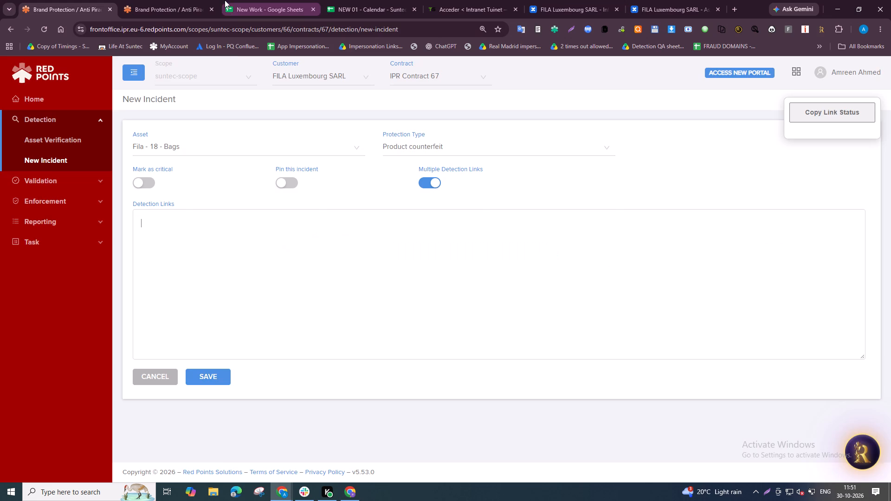
scroll(285, 329, down, 7)
scroll(287, 344, down, 14)
scroll(291, 341, up, 5)
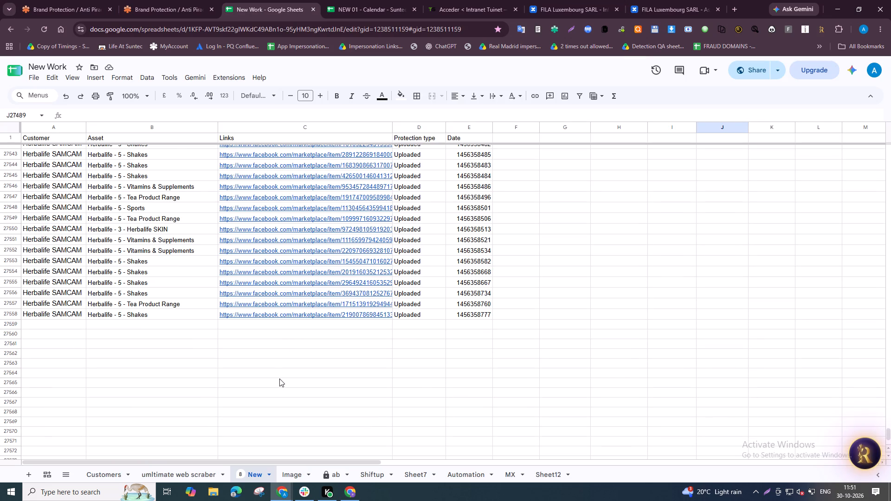
click(279, 378)
key(ctrl+v)
scroll(280, 368, down, 1)
click(283, 376)
Browse the Taobao list and examine the full-size product image of the unmarked FILA Black Warrior Monogram Bag listing.
key(alt+Tab)
scroll(355, 246, down, 3)
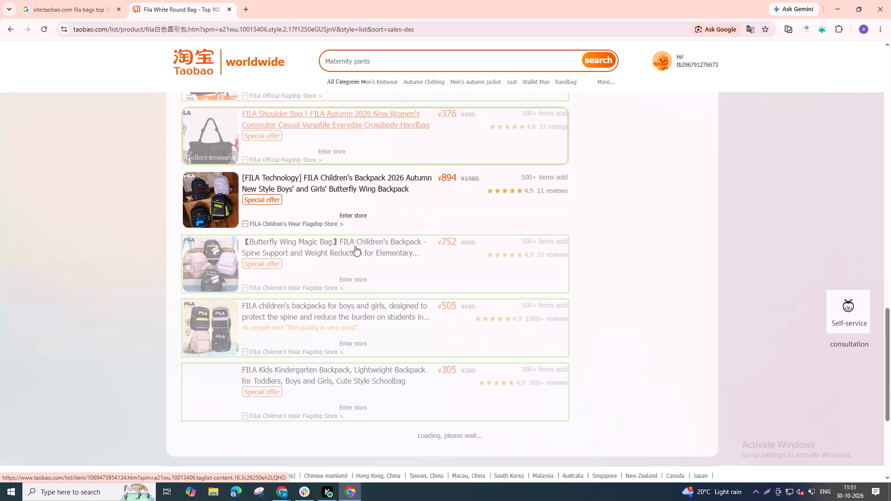
scroll(355, 246, down, 2)
key(alt+Tab)
scroll(355, 246, down, 4)
scroll(355, 246, up, 2)
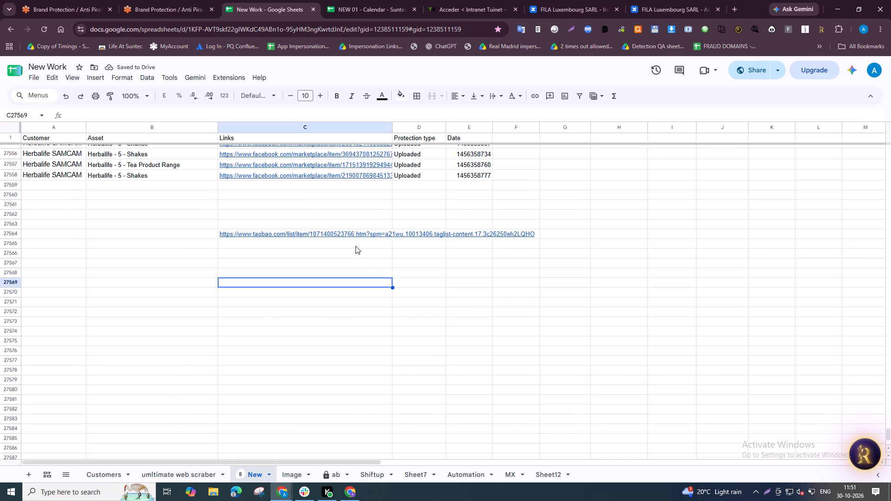
key(alt+Tab)
scroll(355, 246, down, 3)
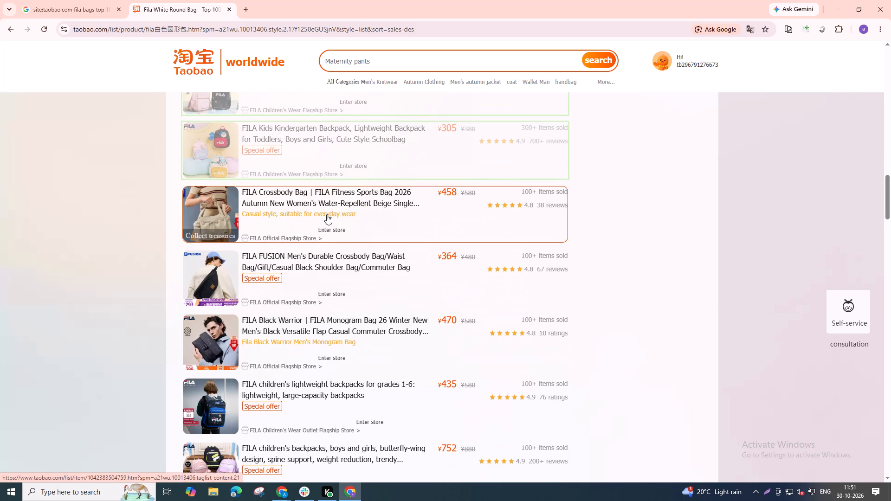
scroll(646, 216, down, 2)
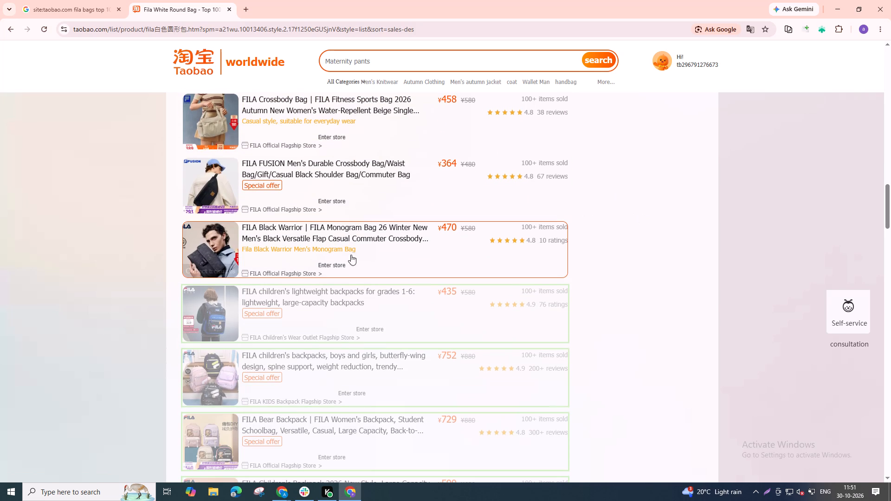
right_click(213, 251)
click(290, 144)
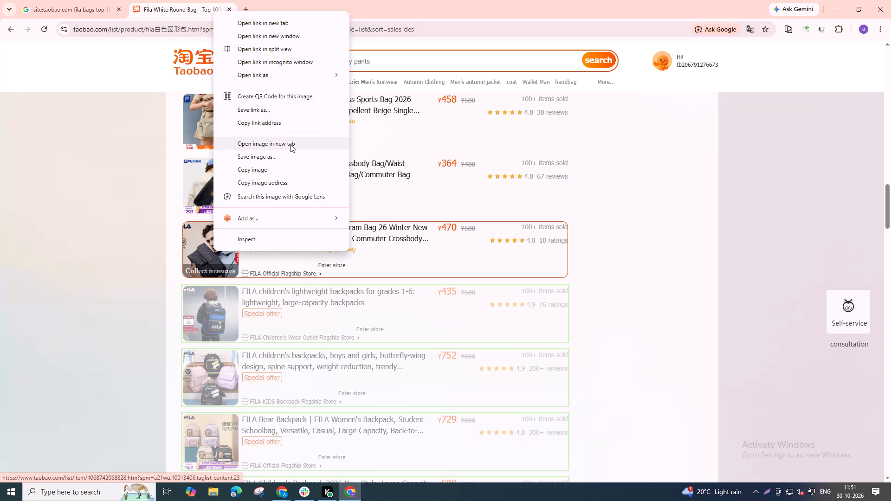
click(311, 0)
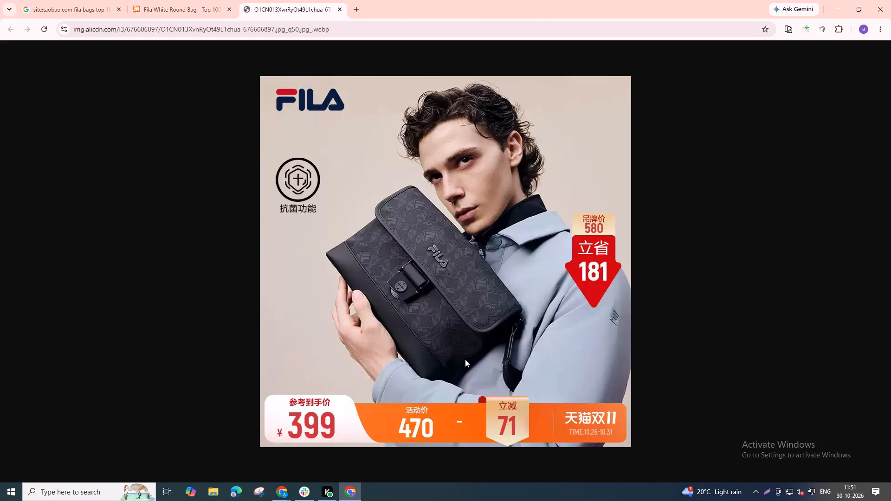
key(ctrl+w)
Copy the link of the FILA Black Warrior Monogram Bag listing into cell C27566 of the New Work sheet.
right_click(394, 235)
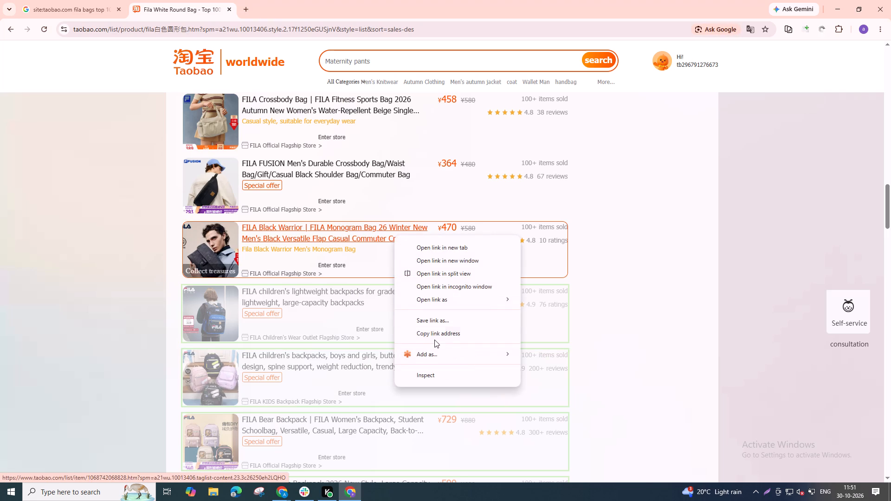
click(439, 334)
key(alt+Tab)
click(358, 258)
key(ctrl+v)
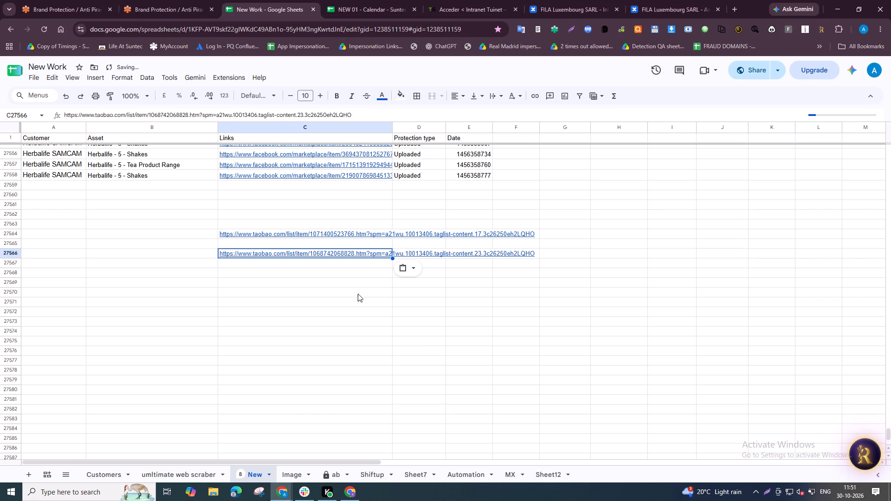
drag(358, 294, 362, 291)
Review the Fila-Bags criteria and examples in the FILA Luxembourg SARL Infringement Verification page and Asset Validation Guide.
click(555, 0)
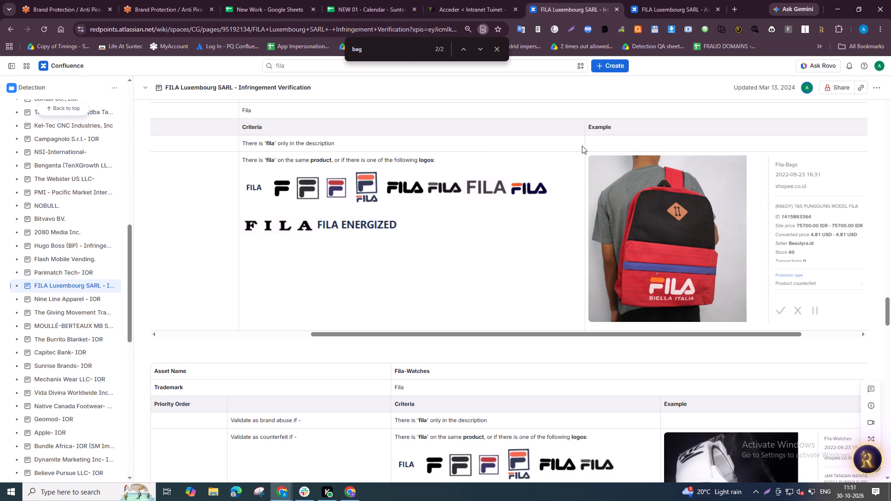
key(ctrl+f)
scroll(476, 283, up, 1)
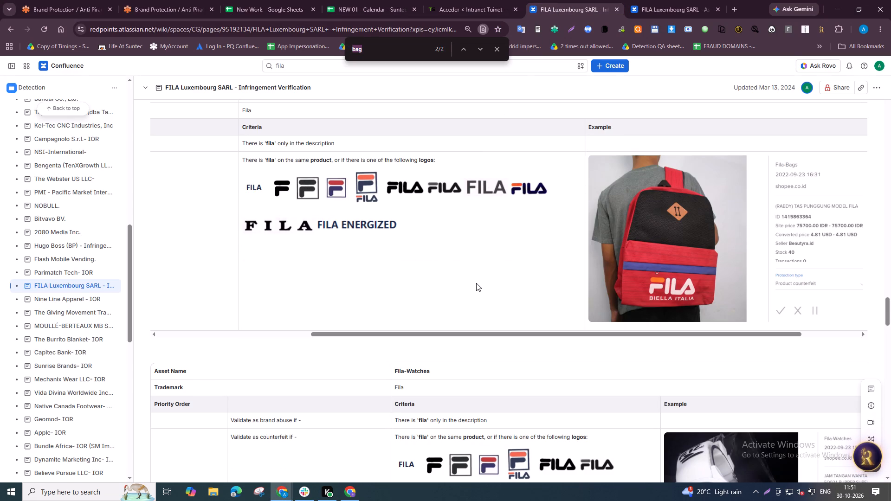
scroll(476, 283, up, 1)
click(712, 0)
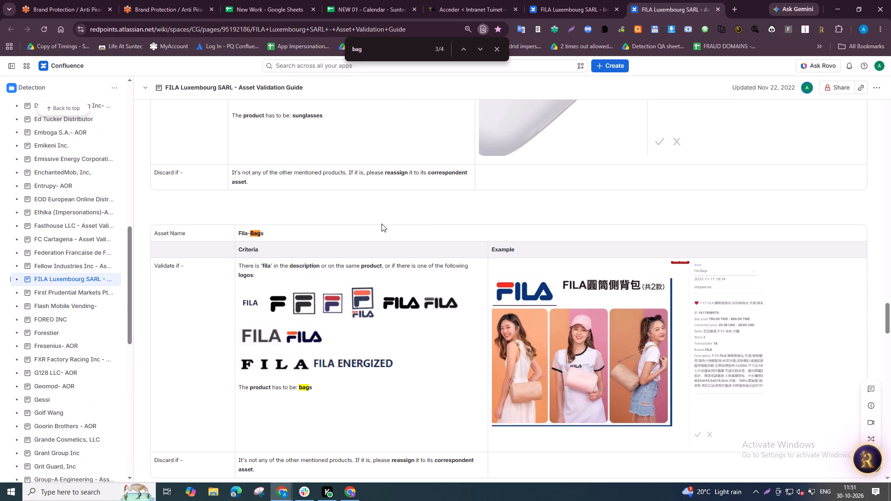
scroll(361, 345, down, 1)
Return to the Taobao list and examine the full-size image of the FILA Children's Back-Protecting Cute Cartoon Student Backpack K18B631110.
key(alt+Tab)
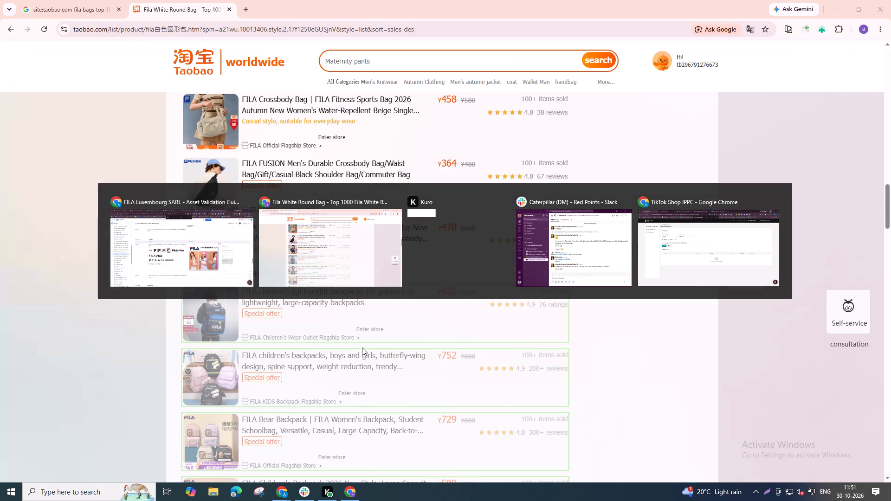
scroll(369, 345, down, 9)
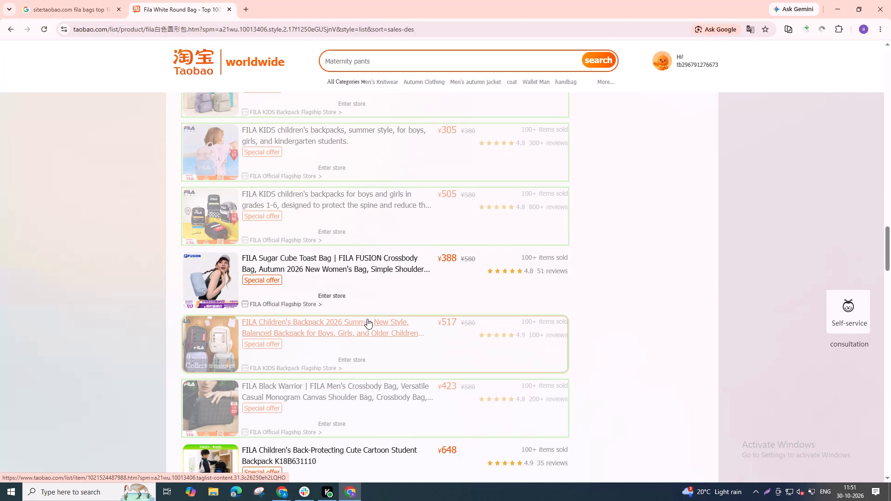
scroll(358, 311, down, 3)
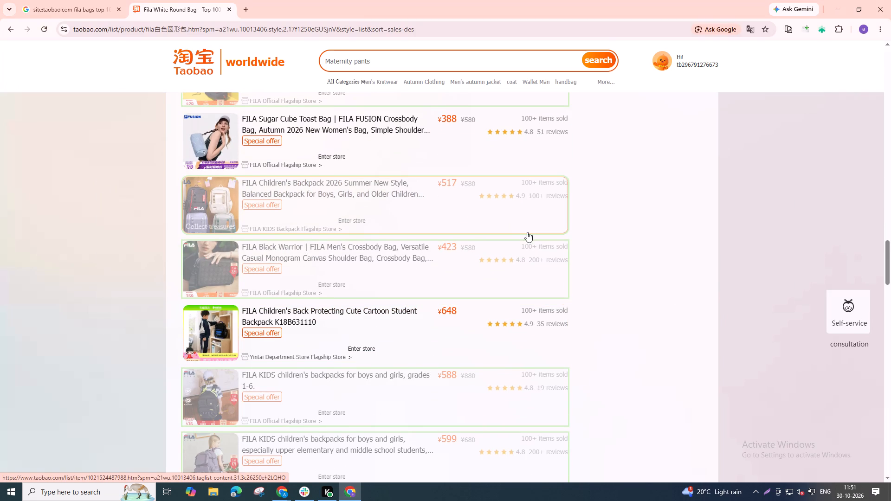
scroll(527, 232, down, 1)
right_click(217, 288)
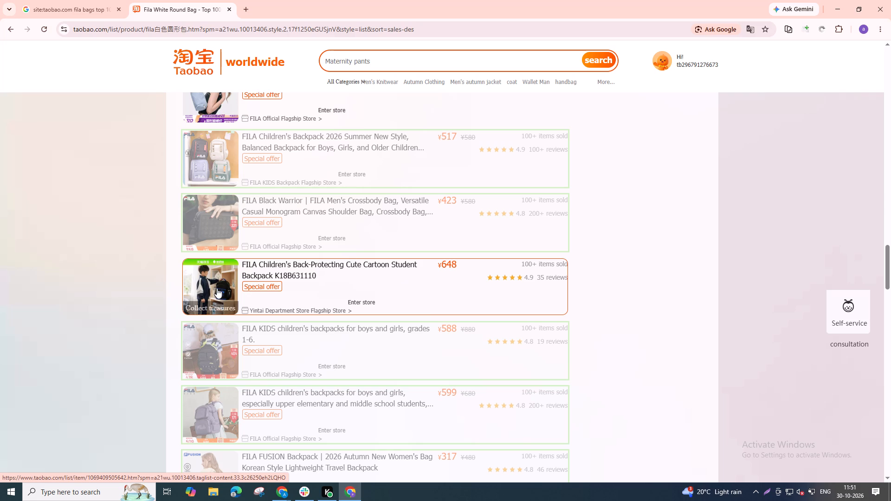
click(292, 180)
click(303, 0)
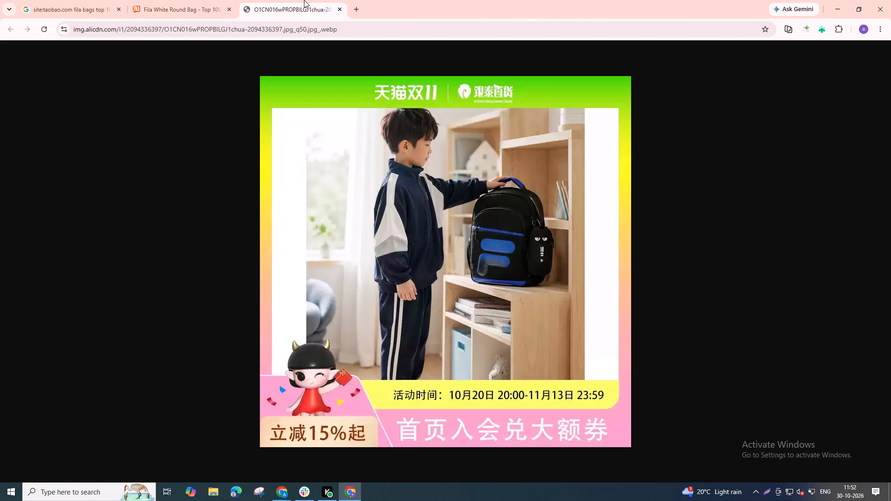
key(ctrl+w)
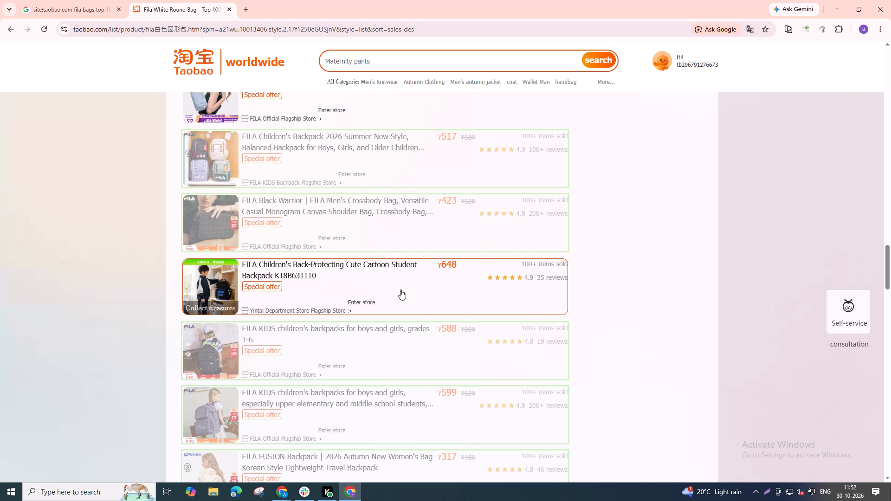
right_click(204, 291)
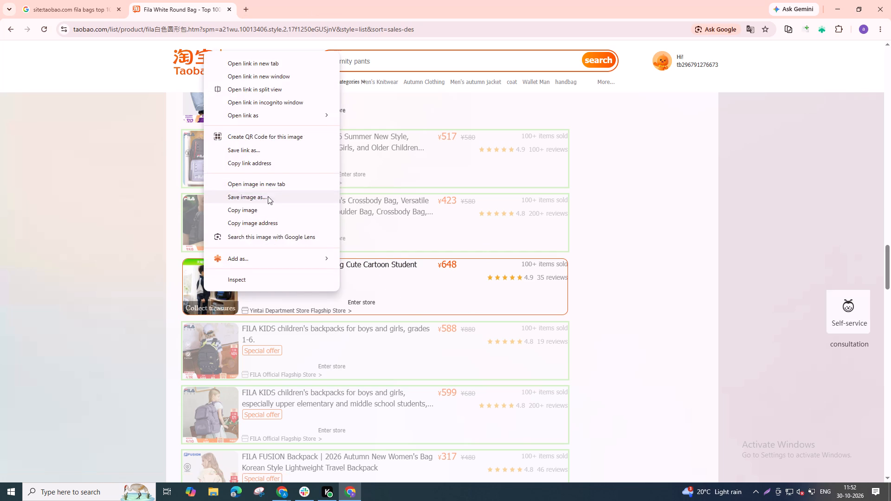
click(273, 185)
click(278, 0)
key(ctrl+w)
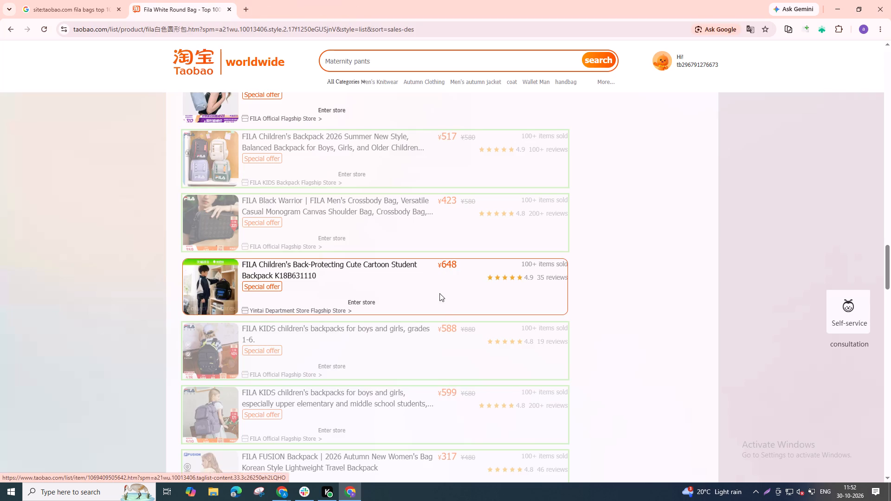
Copy the link of the FILA Children's Backpacks 2026 Autumn New Arrival (College Style) listing into cell C27567 of the New Work sheet.
scroll(439, 293, down, 5)
scroll(720, 248, down, 5)
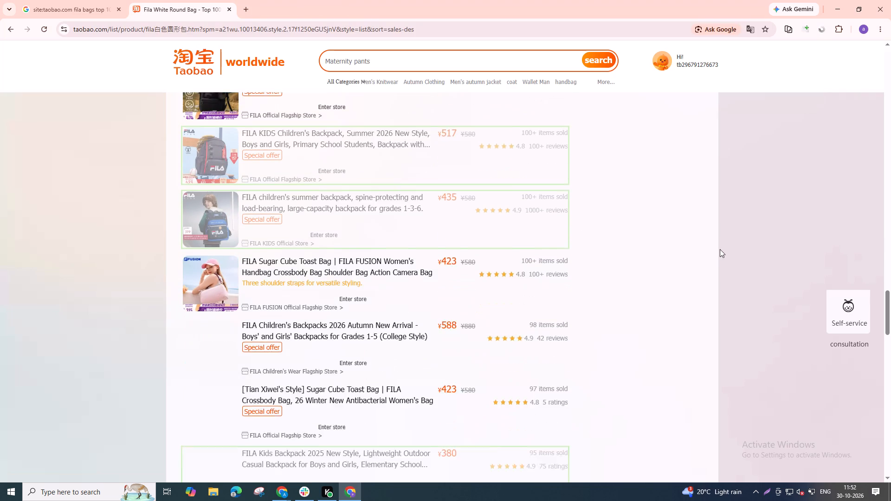
right_click(366, 326)
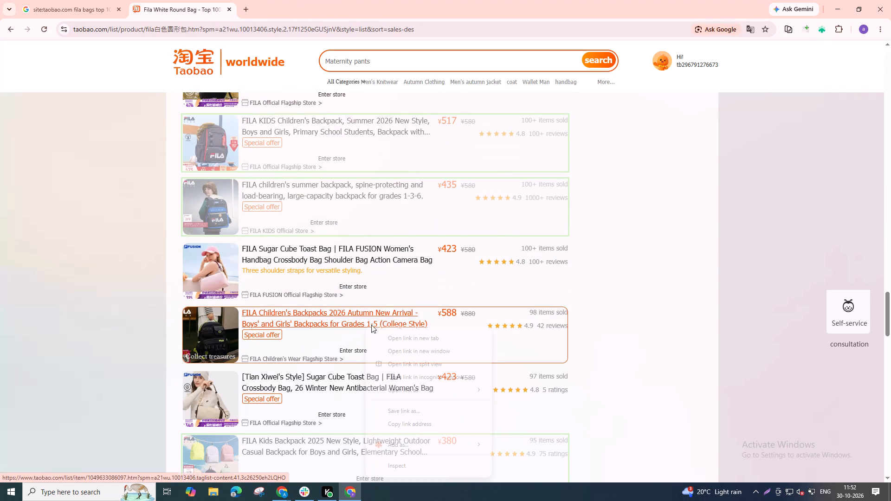
click(428, 417)
key(alt+Tab)
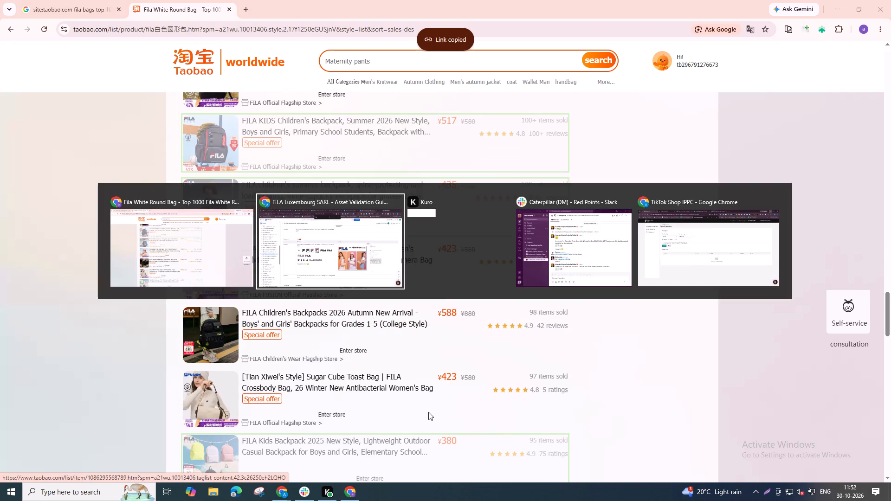
click(262, 0)
click(338, 265)
key(ctrl+v)
Copy the link of the unmarked ¥509 FILA KIDS grades 1-6 backpack listing into cell C27565 of the New Work sheet.
key(alt+Tab)
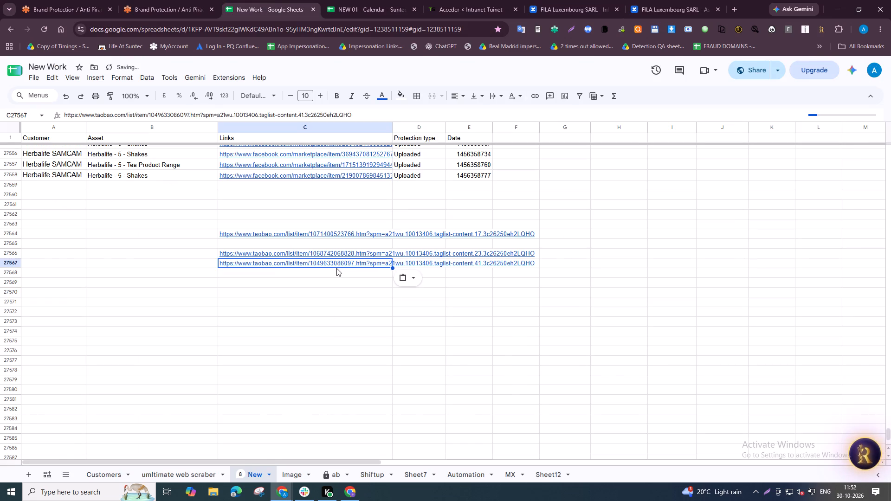
scroll(417, 237, down, 6)
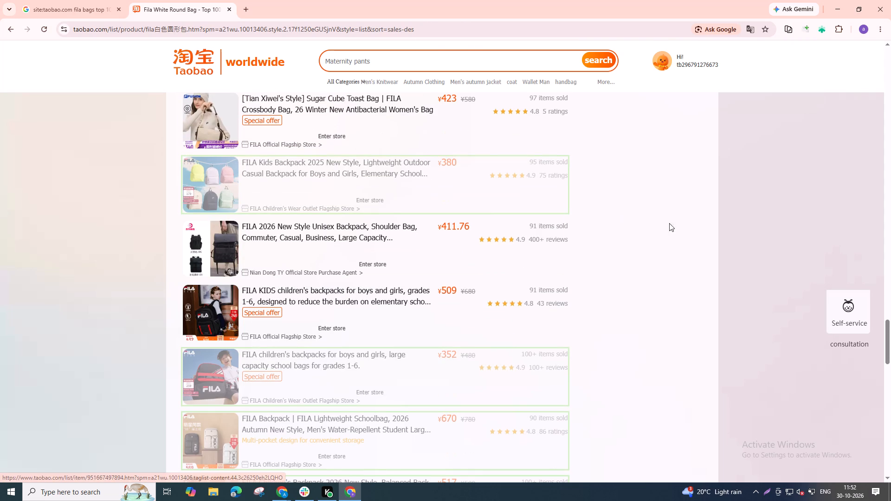
right_click(396, 293)
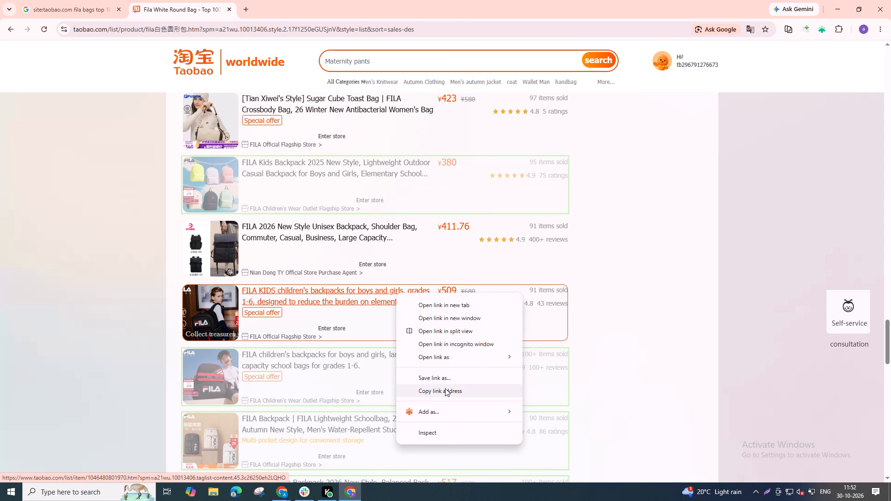
click(445, 388)
key(alt+Tab)
click(352, 245)
key(ctrl+v)
Copy the link of the FILA Shumai Bag women's black flap backpack listing into an empty Links cell below the collected Taobao links.
click(355, 316)
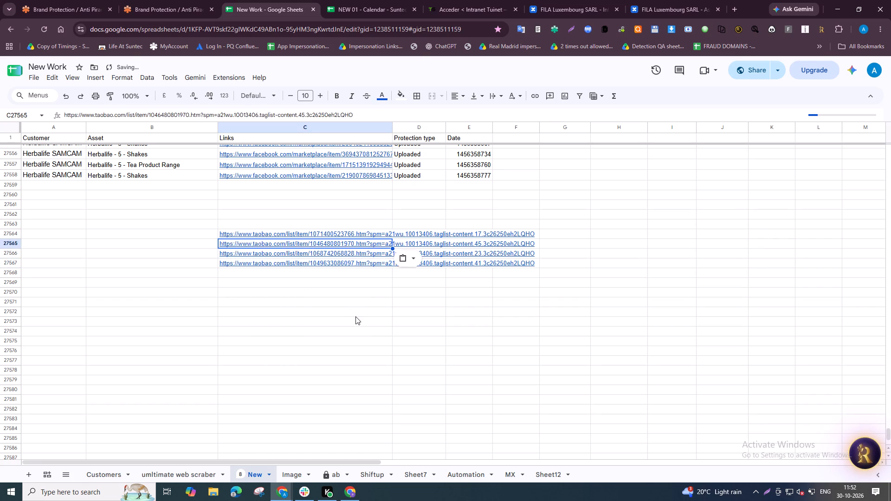
key(alt+Tab)
scroll(366, 321, down, 7)
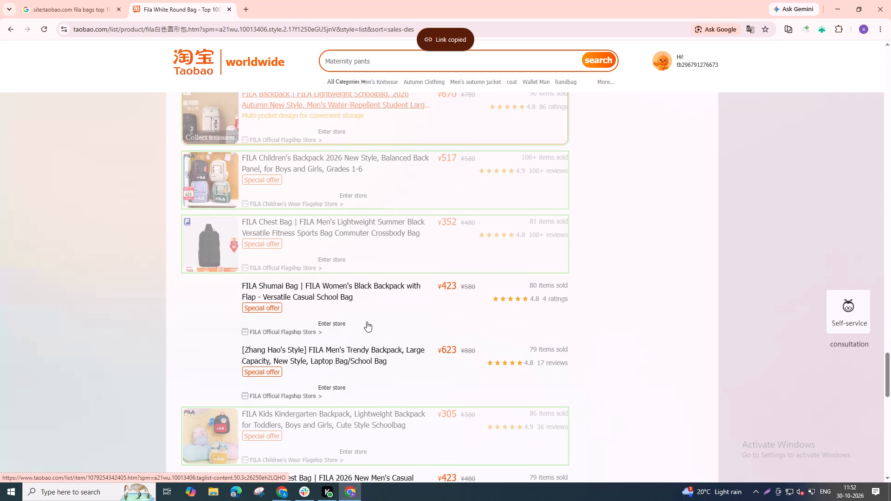
right_click(354, 299)
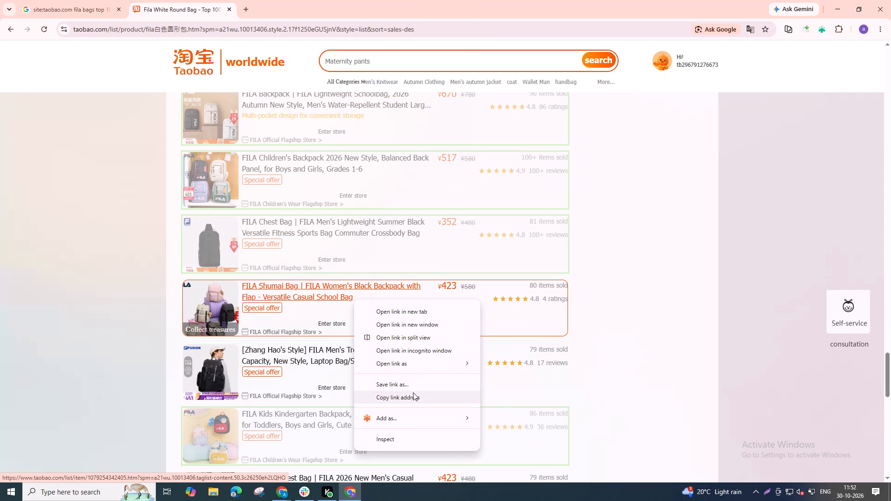
click(413, 392)
key(alt+Tab)
key(ctrl+v)
Copy the link address of the FILA children's kindergarten backpack listing from the FILA KIDS Backpack Flagship Store.
key(alt+Tab)
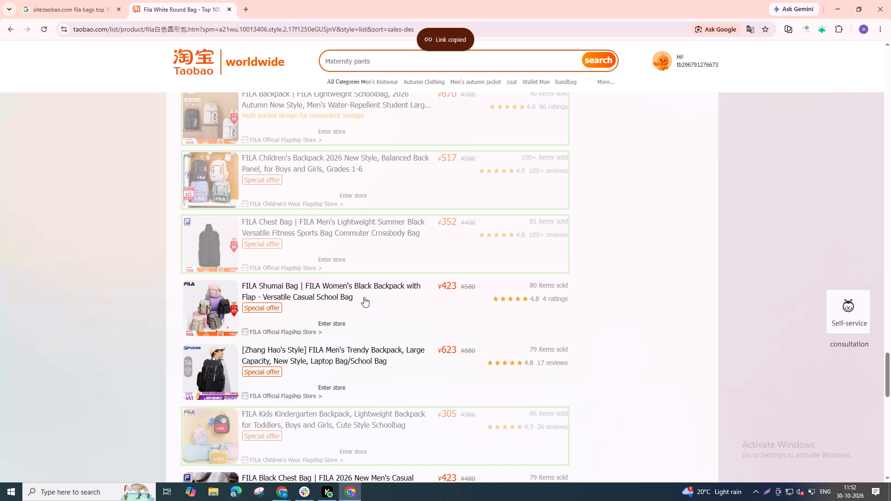
scroll(384, 269, down, 7)
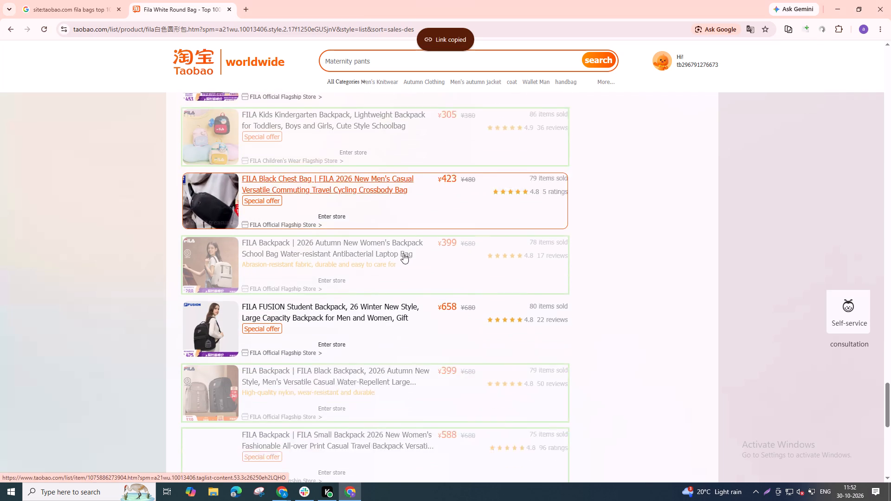
scroll(403, 253, down, 8)
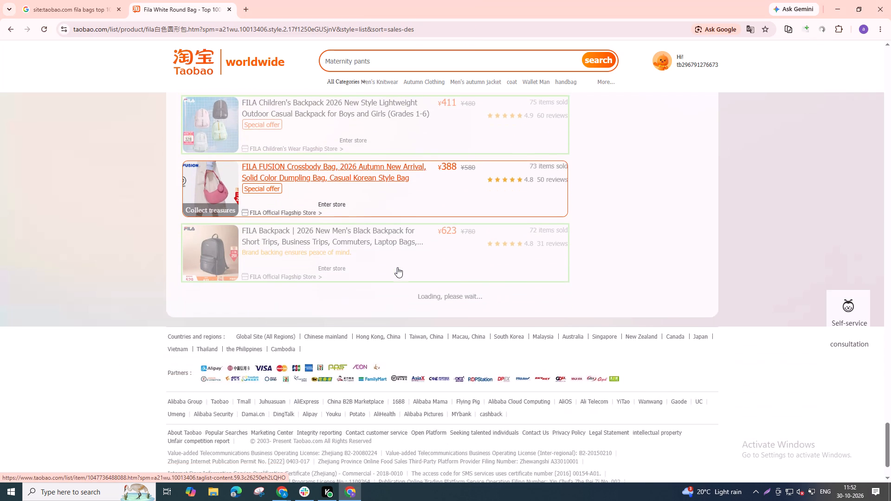
scroll(397, 267, down, 1)
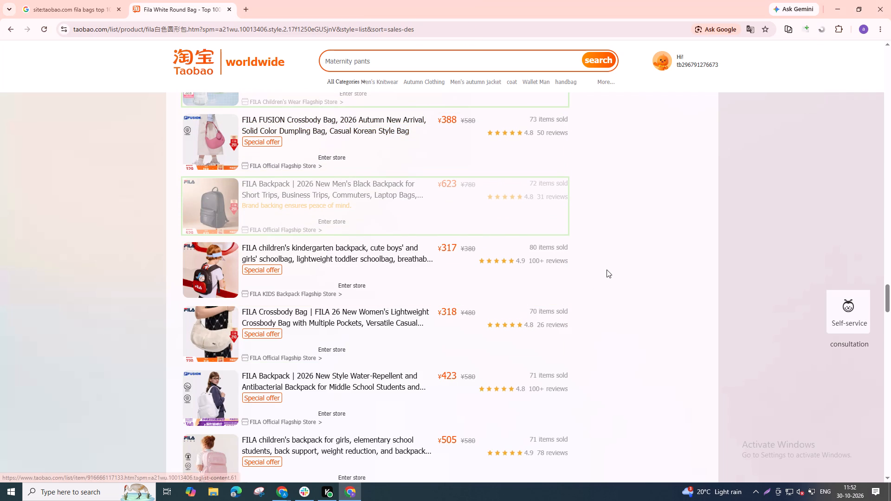
scroll(607, 270, down, 2)
right_click(381, 168)
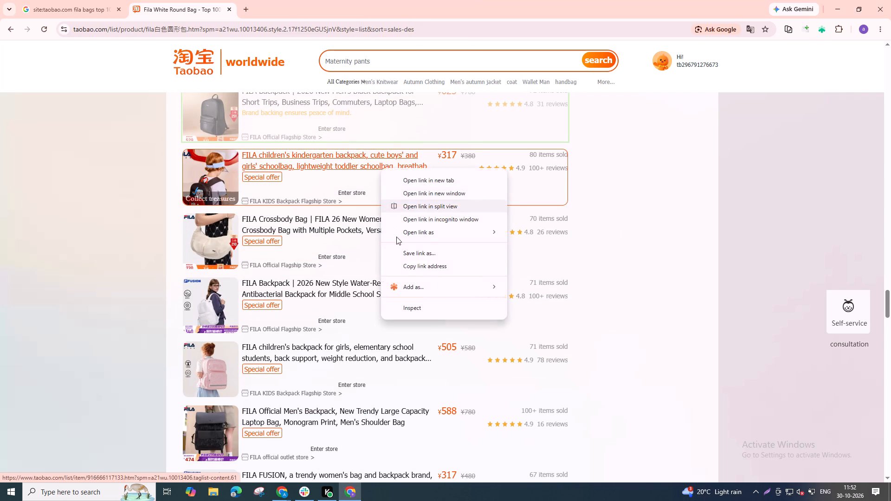
click(411, 261)
Copy the link of the ¥894 FILA Children's Dragonfly Wing Backpack listing into cell C27570 of the New Work sheet.
scroll(393, 313, down, 2)
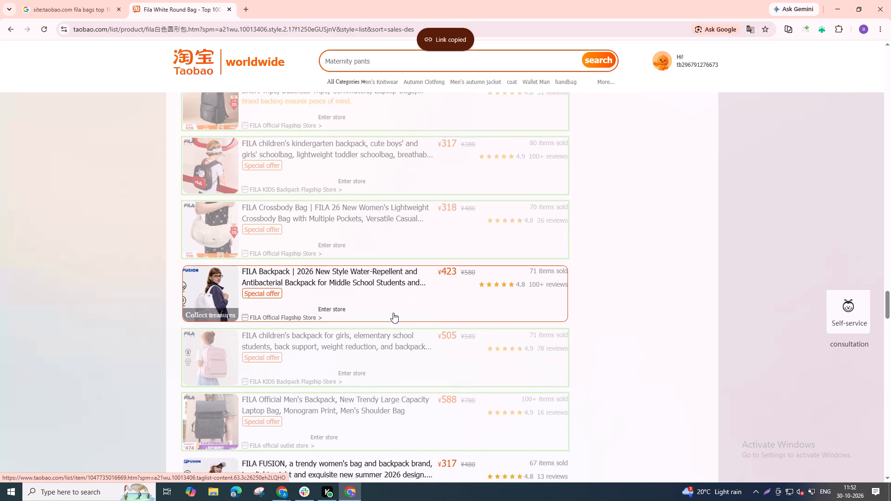
scroll(393, 313, down, 4)
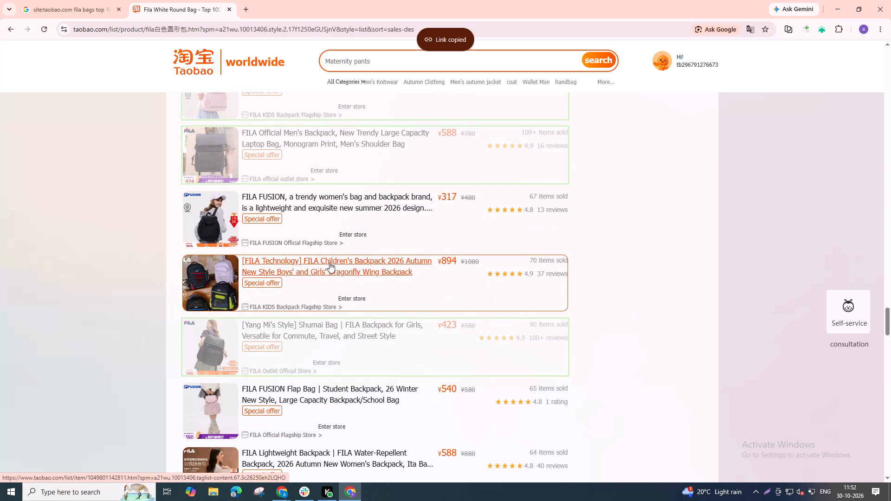
right_click(330, 261)
click(372, 360)
key(alt+Tab)
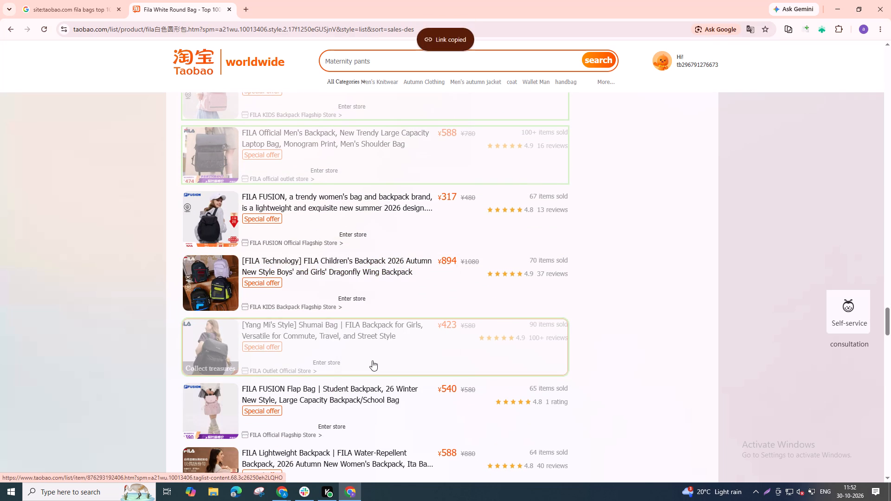
click(356, 292)
key(ctrl+v)
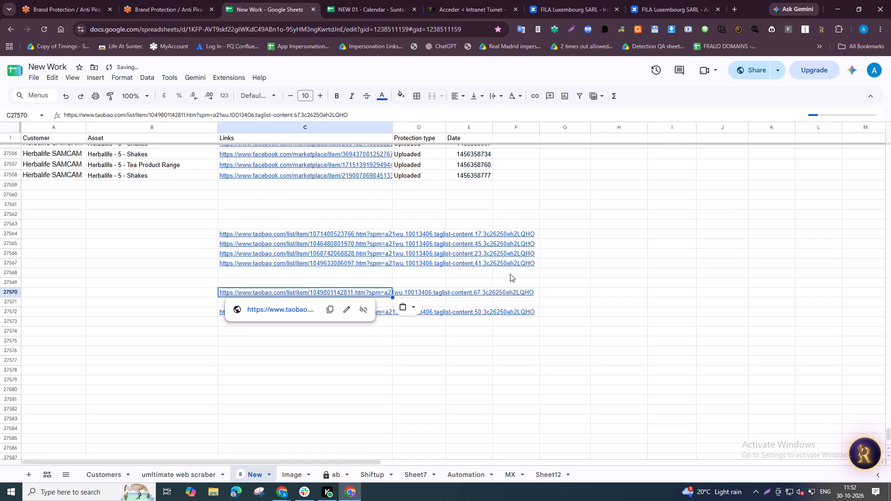
Copy the link of the ¥588 FILA Lightweight Water-Repellent women's backpack listing into cell C27571 of the New Work sheet.
key(alt+Tab)
key(alt+Tab)
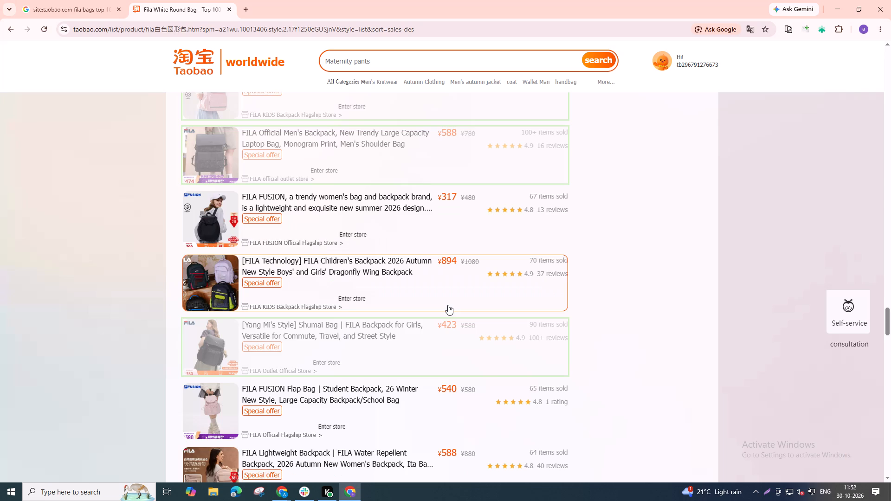
scroll(448, 305, down, 5)
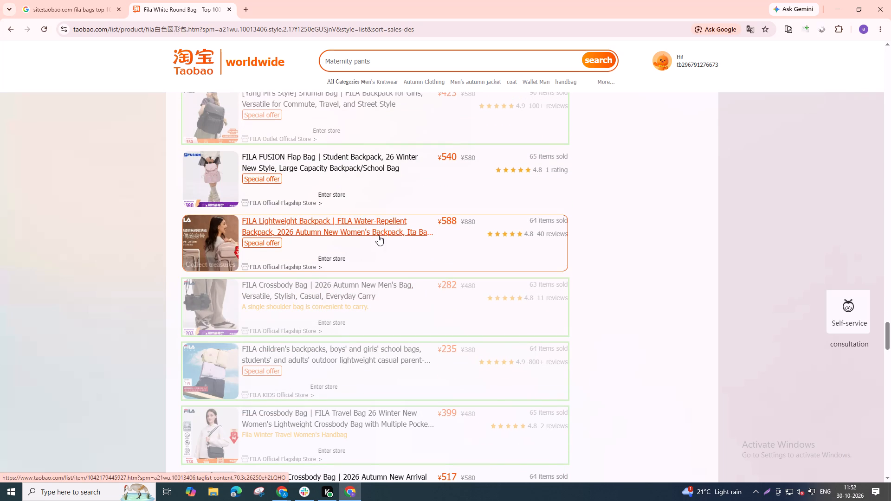
right_click(378, 232)
click(418, 326)
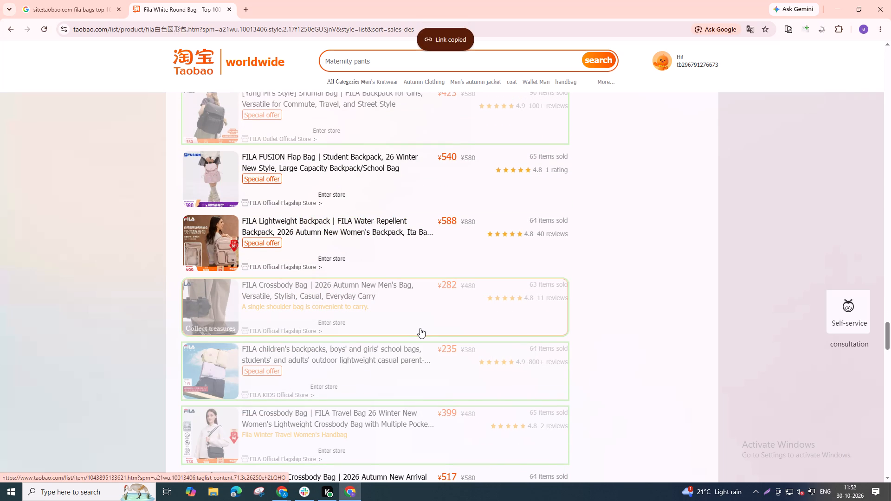
key(alt+Tab)
click(381, 304)
key(ctrl+v)
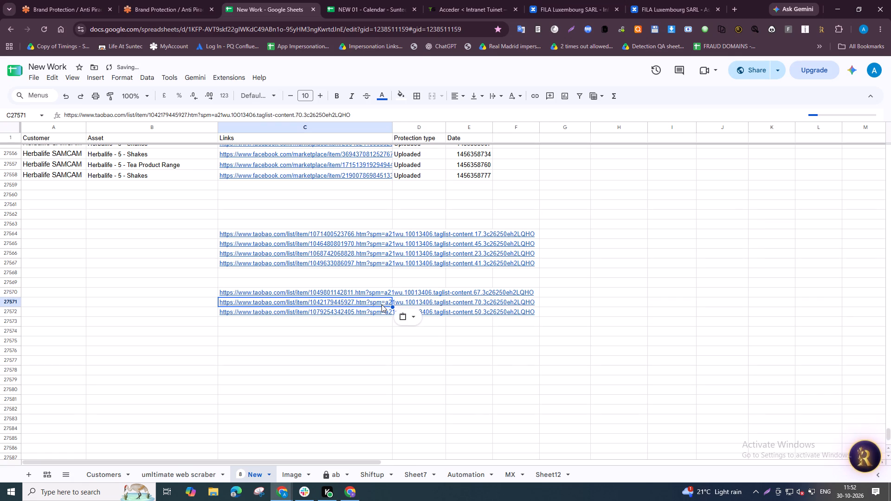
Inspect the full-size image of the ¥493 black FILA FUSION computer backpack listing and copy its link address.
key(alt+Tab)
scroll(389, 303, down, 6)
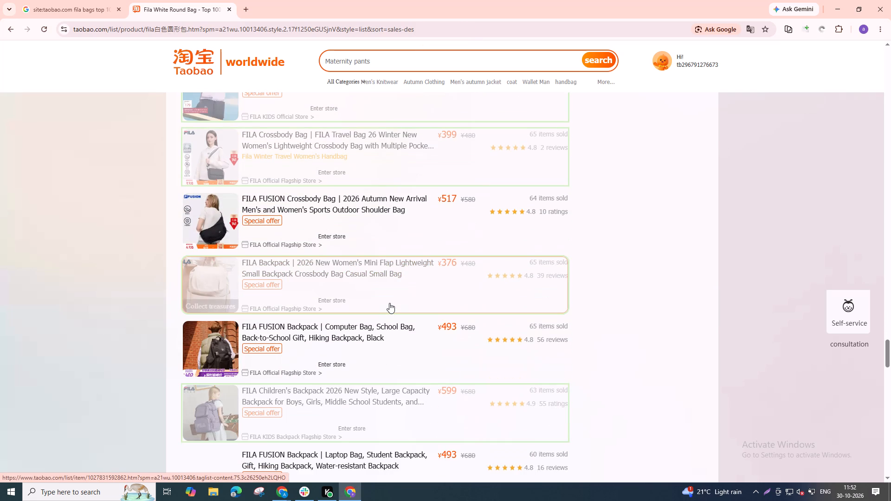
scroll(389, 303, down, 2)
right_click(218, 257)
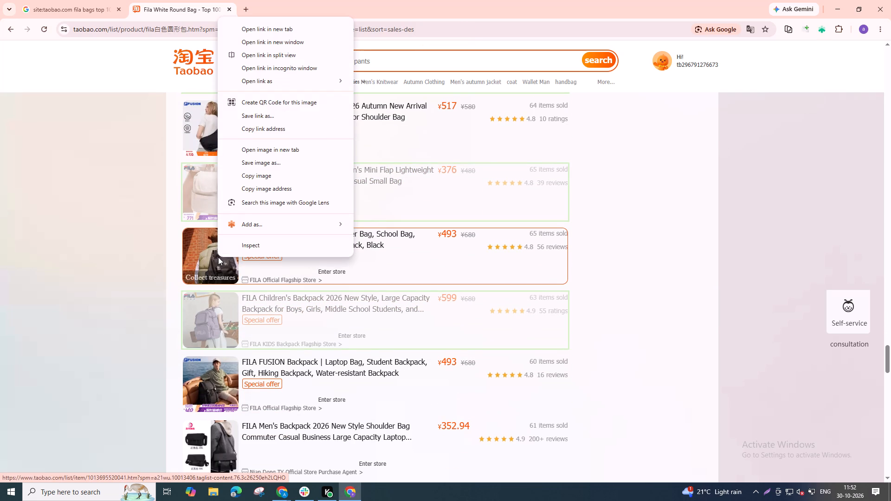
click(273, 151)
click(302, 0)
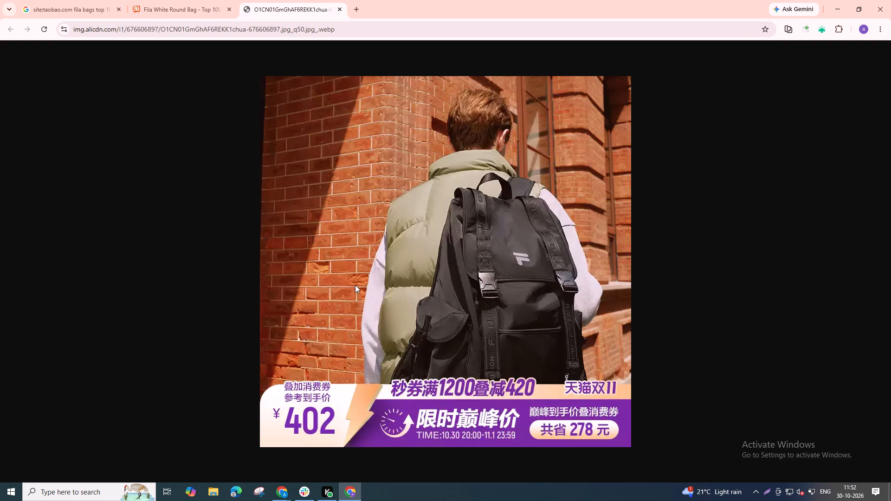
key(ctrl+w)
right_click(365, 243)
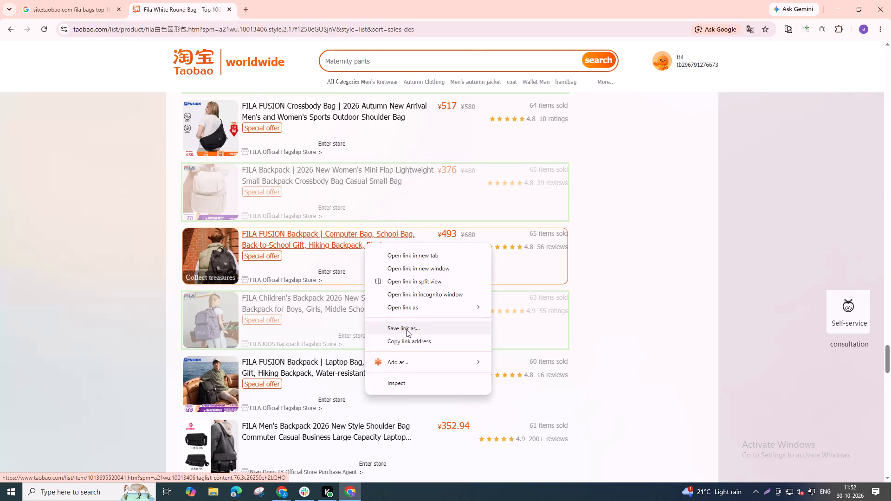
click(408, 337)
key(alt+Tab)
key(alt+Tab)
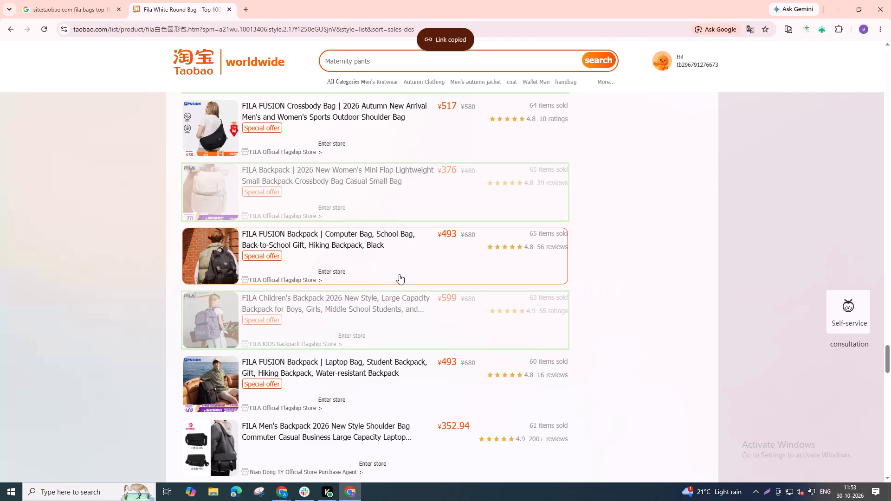
Copy the link of the ¥894 FILA KIDS Butterfly Wing Backpack 2026 Autumn listing into cell C27569 of the New Work sheet.
scroll(405, 263, down, 4)
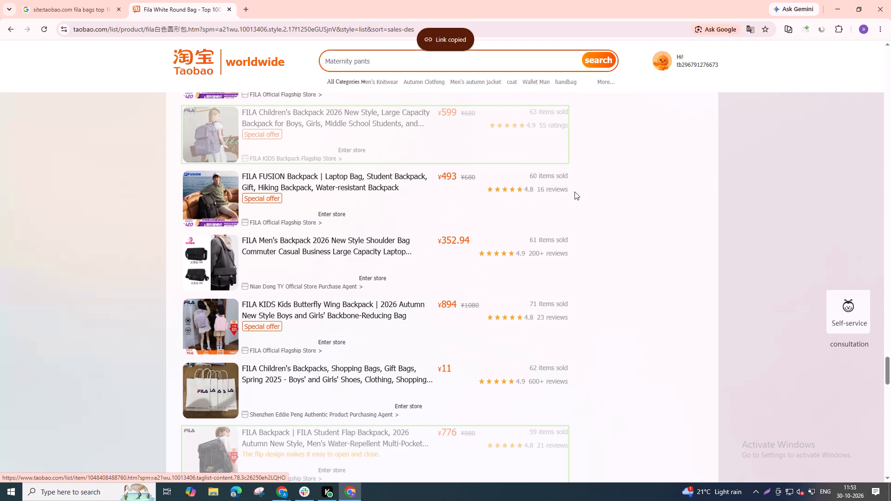
right_click(372, 312)
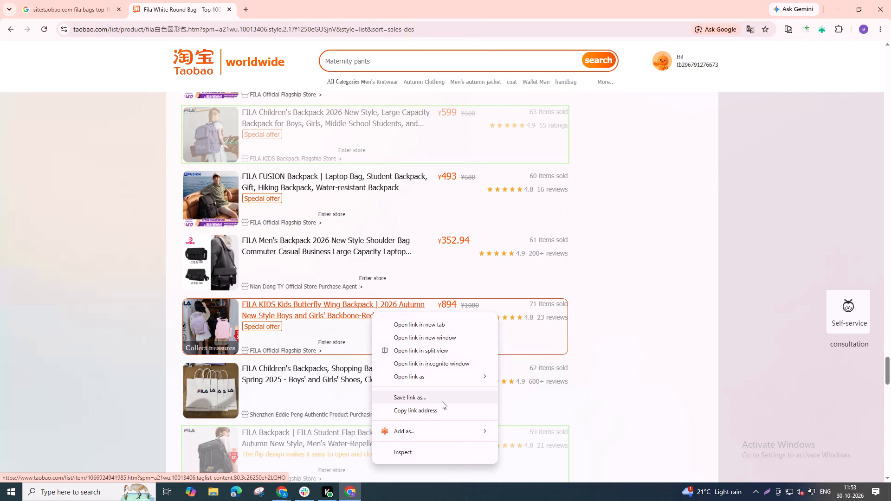
click(442, 406)
key(alt+Tab)
click(372, 283)
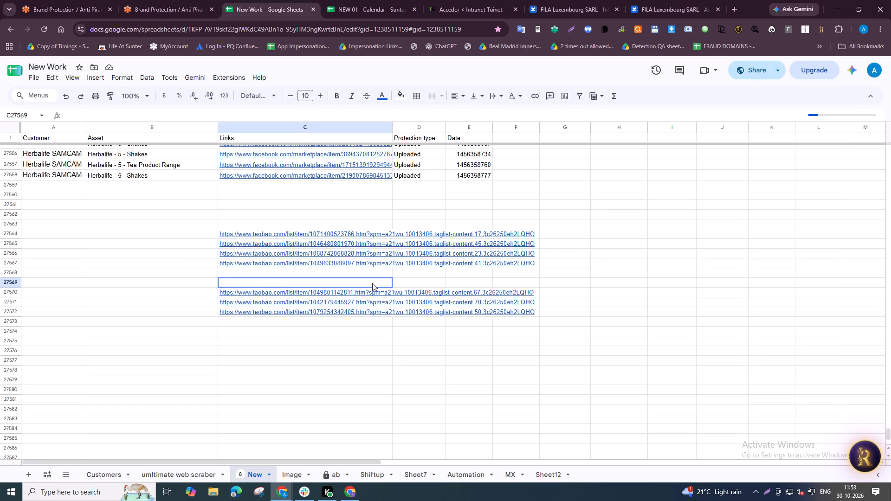
key(ctrl+v)
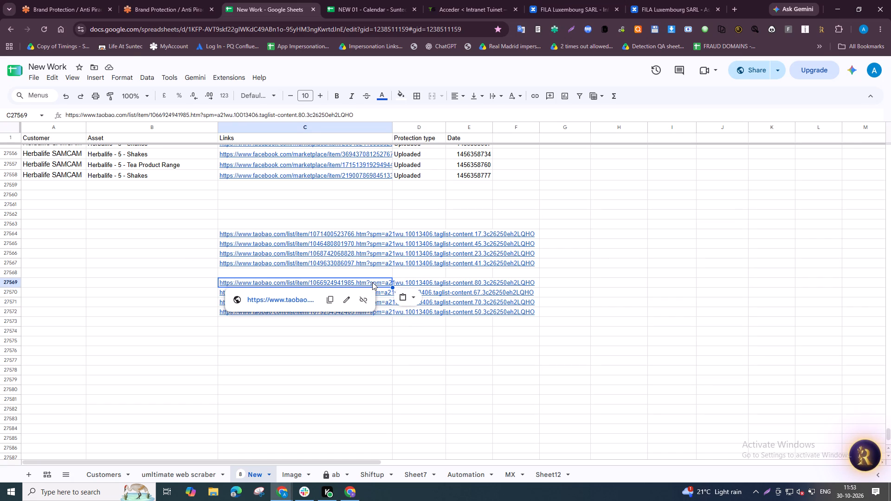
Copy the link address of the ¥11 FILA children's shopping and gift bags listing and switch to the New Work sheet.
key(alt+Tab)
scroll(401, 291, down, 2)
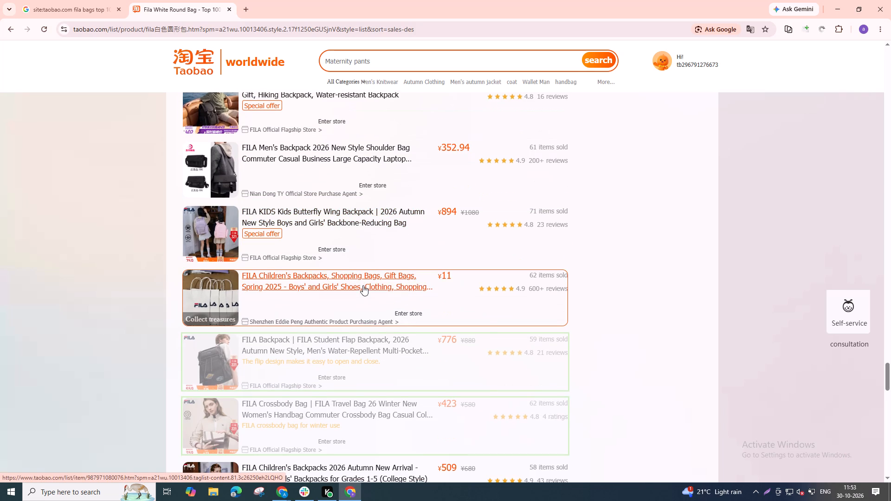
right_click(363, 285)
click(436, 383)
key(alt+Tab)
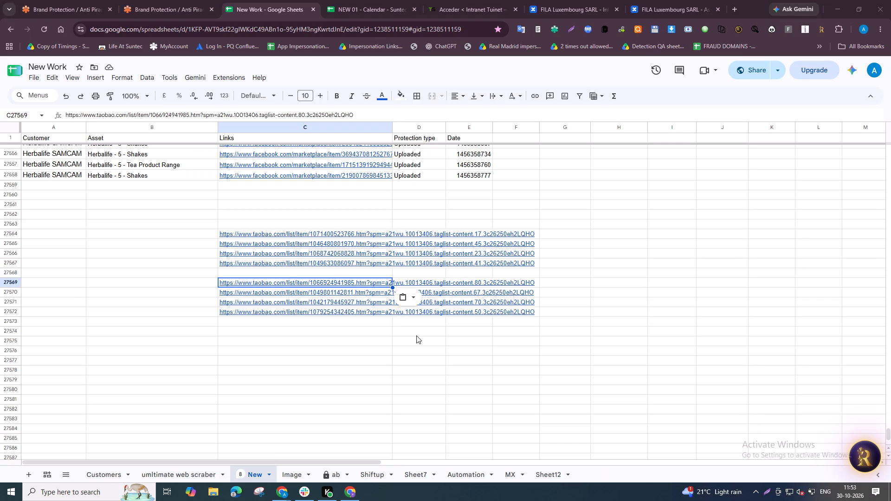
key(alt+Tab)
Copy the link of the ¥509 FILA Children's Backpacks grades 1-5 (College Style) listing into cell C27568 of the New Work sheet.
scroll(440, 277, down, 4)
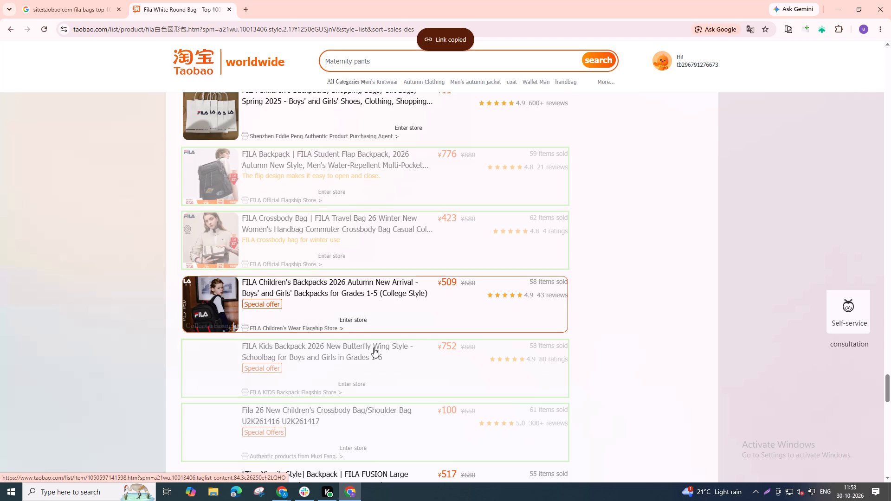
right_click(373, 289)
click(422, 385)
key(alt+Tab)
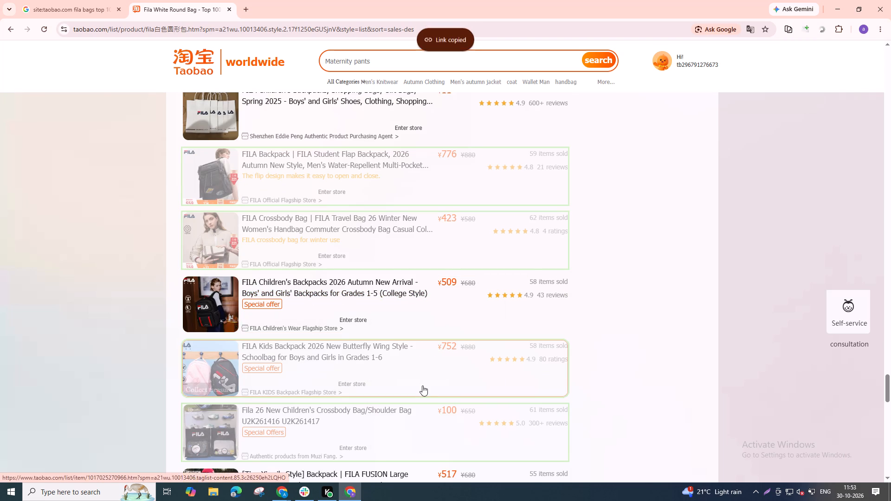
click(367, 276)
key(ctrl+v)
Check the full-size image of the ¥588 FILA Children's College Style backpack listing and copy its link into cell C27573.
key(alt+Tab)
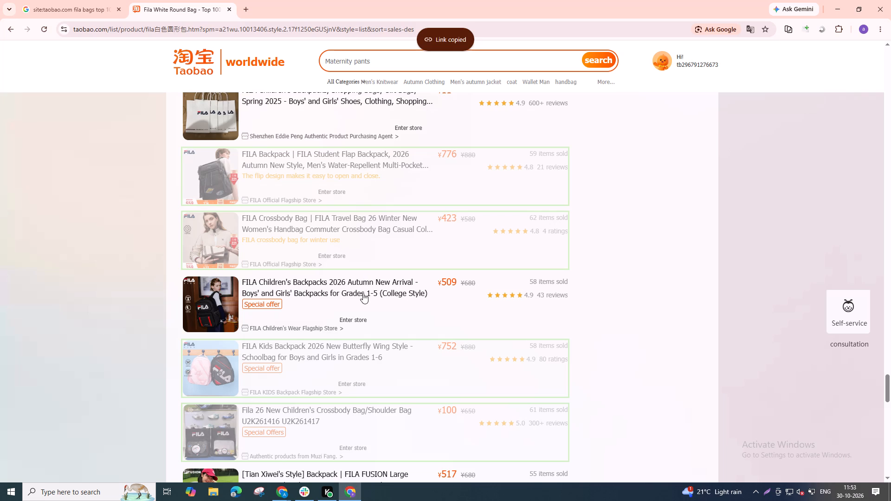
scroll(363, 293, down, 5)
scroll(550, 264, down, 3)
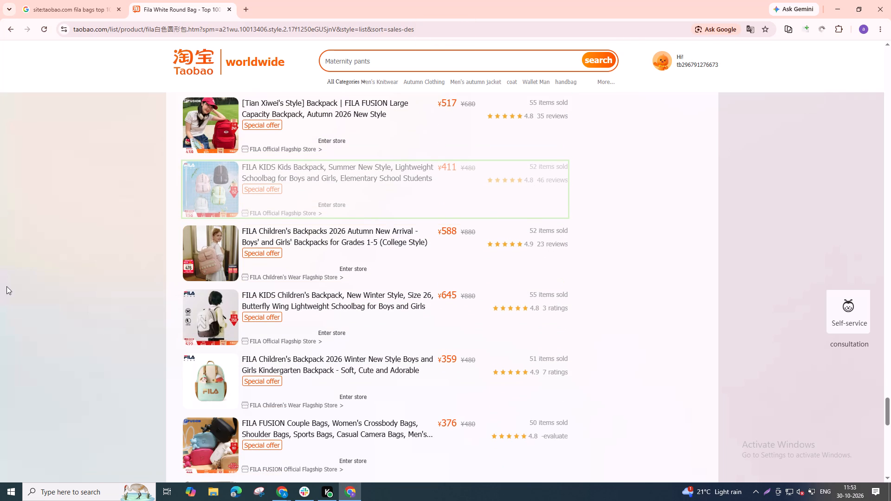
right_click(207, 253)
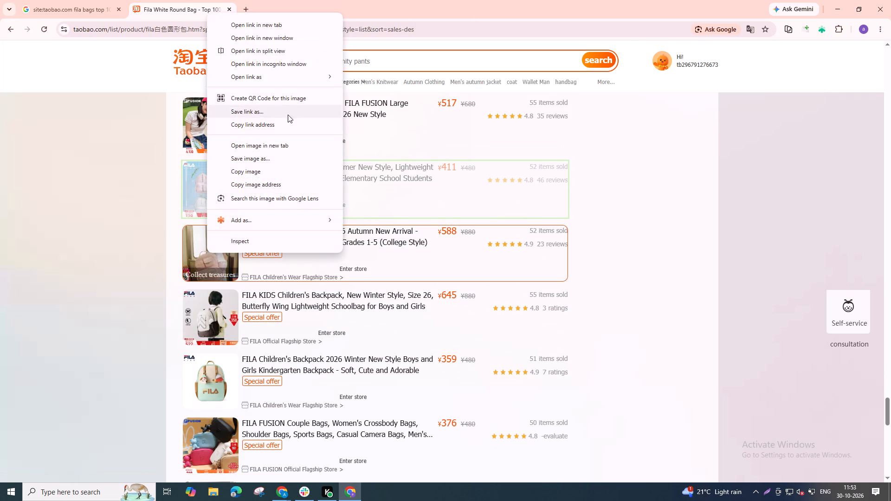
click(274, 145)
click(306, 0)
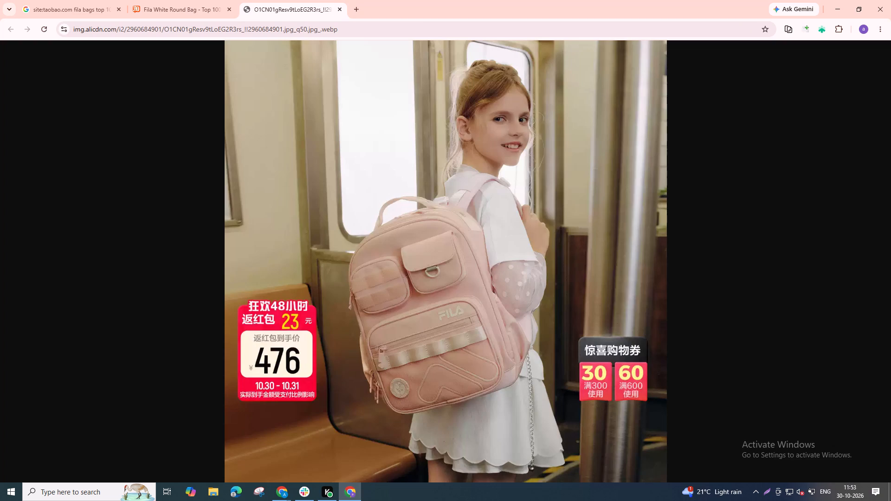
key(ctrl+w)
right_click(390, 238)
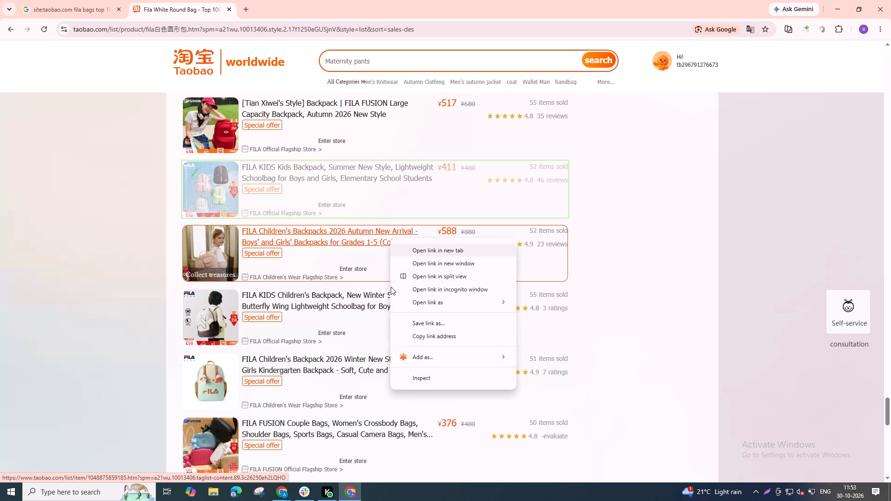
click(438, 336)
key(alt+Tab)
click(354, 326)
key(ctrl+v)
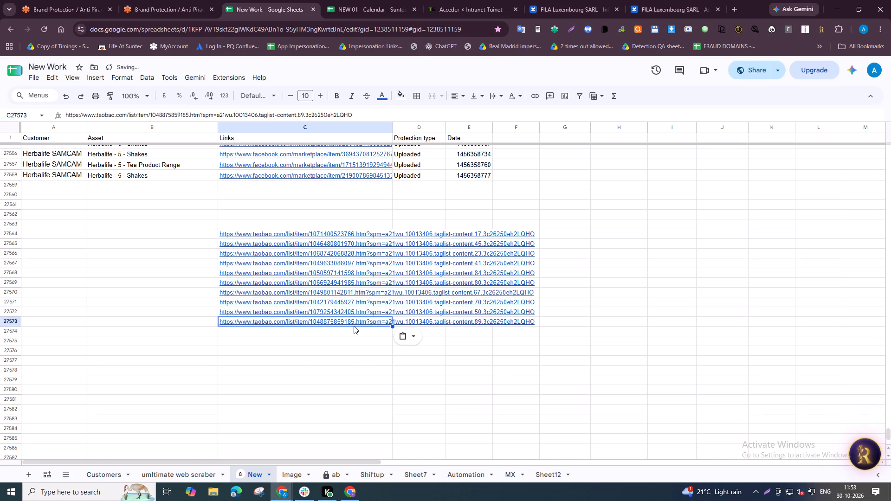
Copy the link of the ¥645 FILA KIDS Size 26 Butterfly Wing schoolbag listing into cell C27575 of the New Work sheet.
key(alt+Tab)
right_click(387, 304)
click(460, 404)
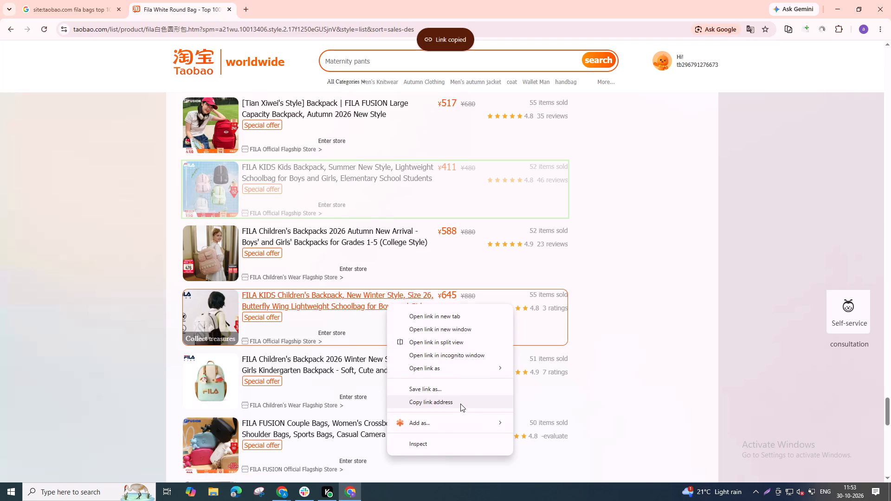
key(alt+Tab)
click(363, 340)
key(ctrl+v)
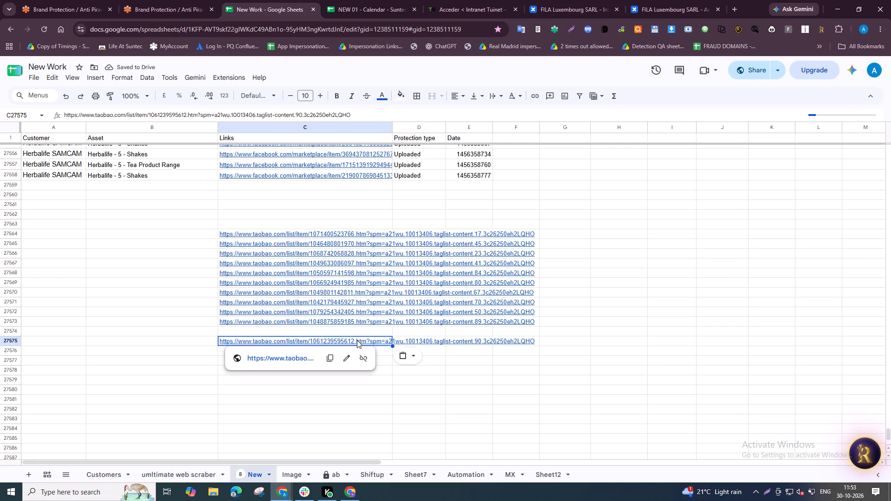
Copy the link of the ¥359 FILA Children's 2026 Winter kindergarten backpack listing into cell C27574 of the New Work sheet.
key(alt+Tab)
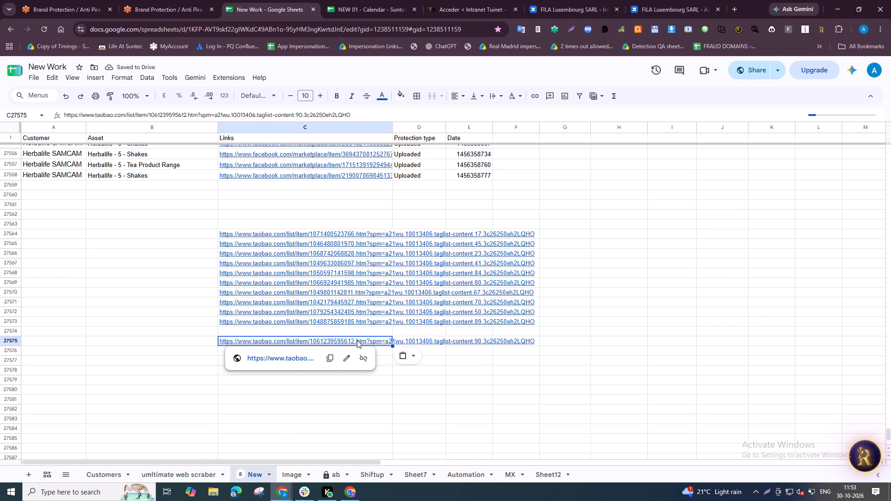
right_click(389, 370)
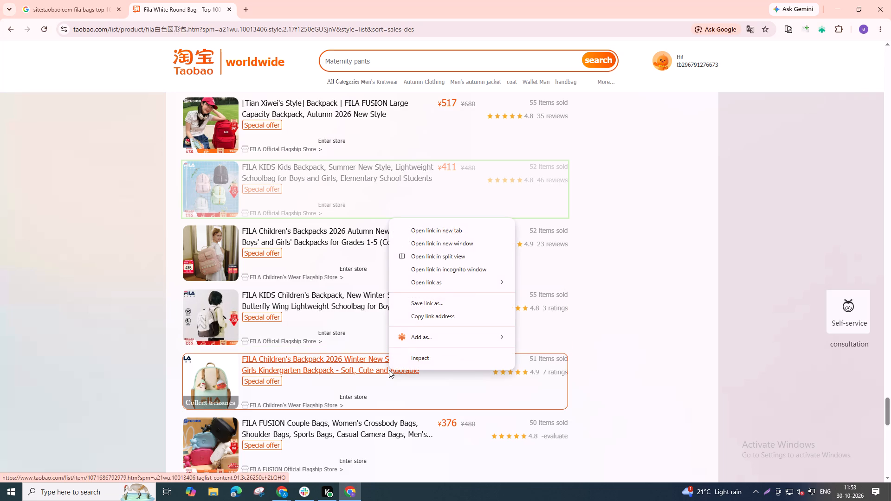
click(443, 315)
key(alt+Tab)
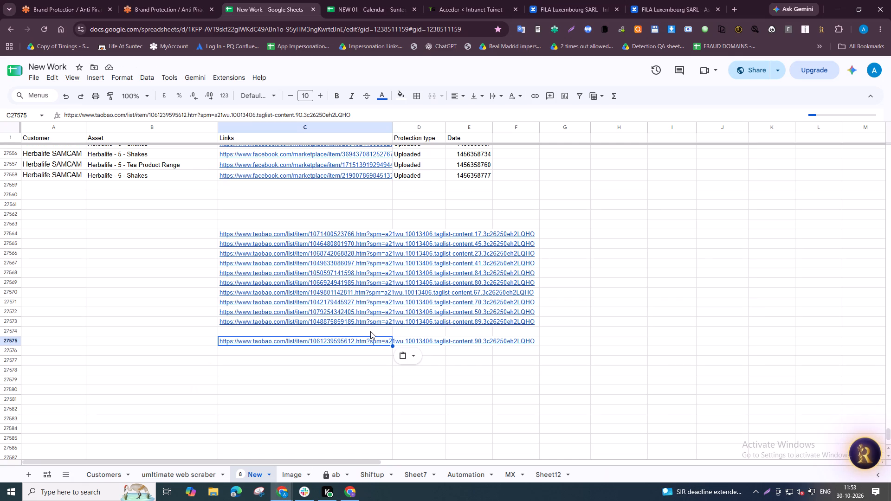
click(370, 331)
key(ctrl+v)
Copy the link of the ¥95 Fila Children's Sporty Casual Shoulder Bag listing into cell C27576 of the New Work sheet.
key(alt+Tab)
scroll(380, 326, down, 6)
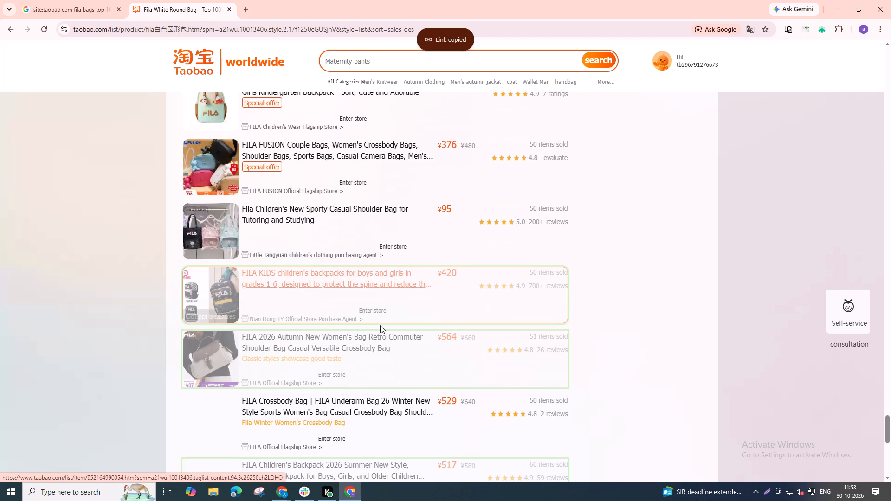
right_click(325, 211)
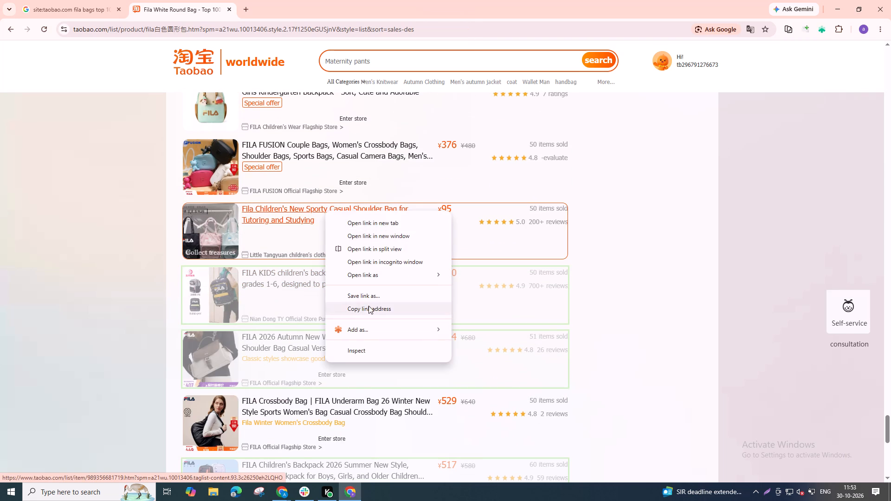
click(370, 306)
key(alt+Tab)
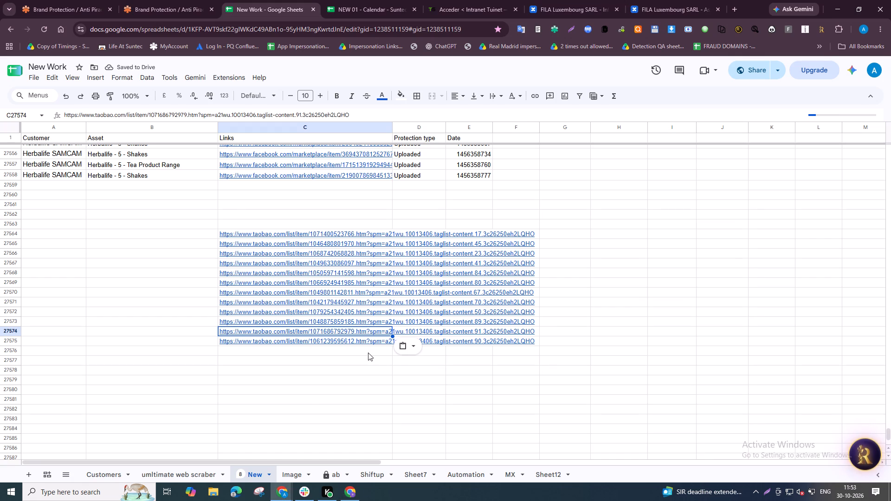
click(368, 353)
key(ctrl+v)
Copy the link of the ¥529 FILA Crossbody/Underarm Bag 26 Winter listing into cell C27580 of the New Work sheet.
key(alt+Tab)
right_click(413, 407)
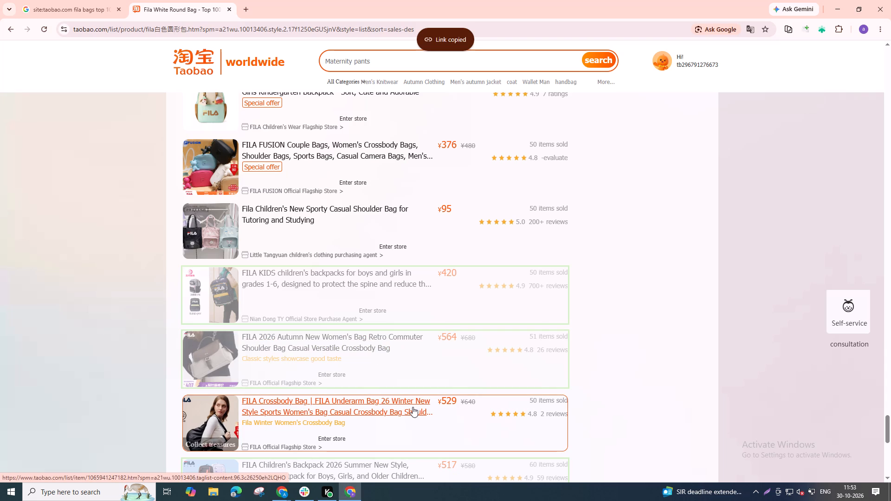
click(465, 353)
key(alt+Tab)
click(382, 386)
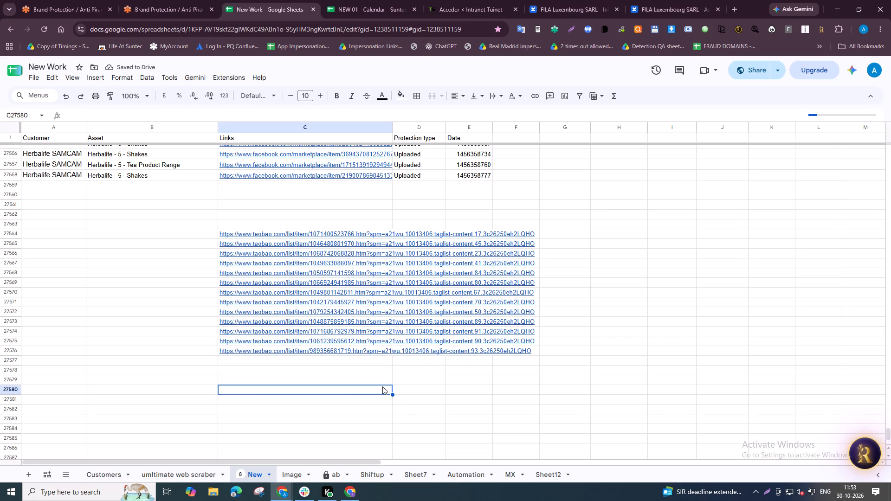
key(ctrl+v)
Check the full-size image of the ¥588 FILA Children's Backpacks grades 1-5 (College Style) listing and copy its link into cell C27578.
key(alt+Tab)
scroll(405, 330, down, 6)
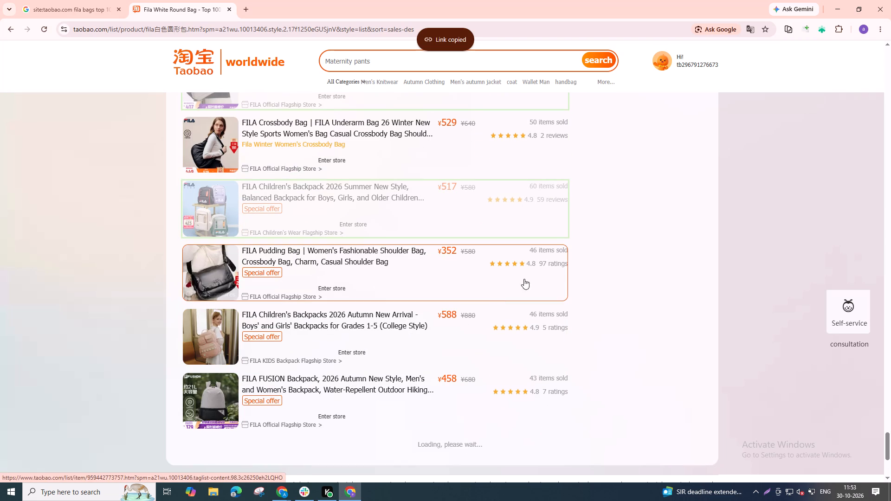
scroll(606, 260, down, 3)
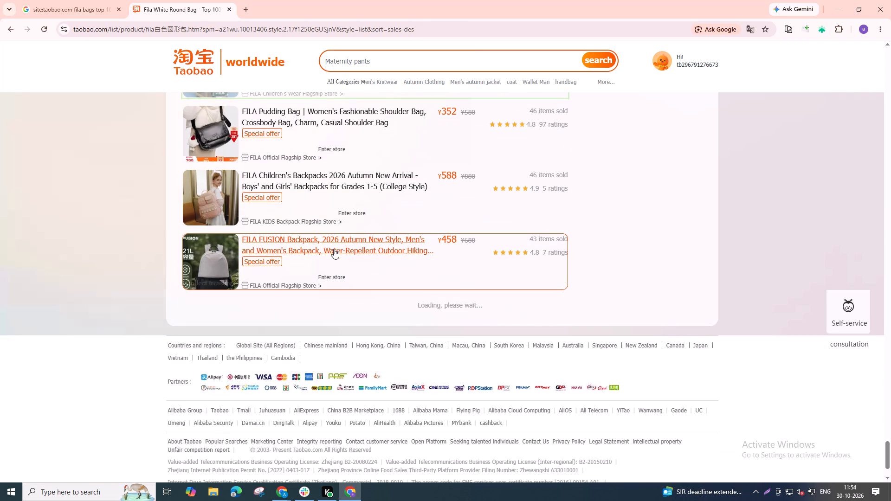
right_click(207, 195)
click(248, 327)
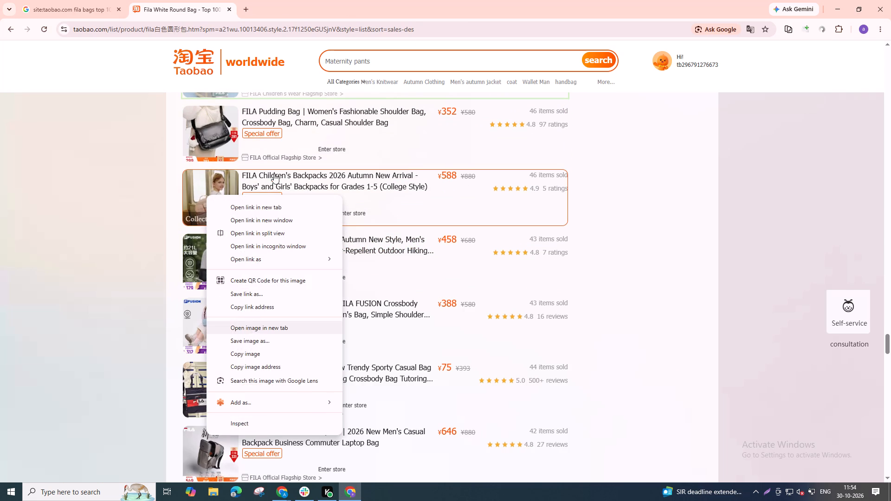
click(284, 0)
key(ctrl+w)
right_click(397, 180)
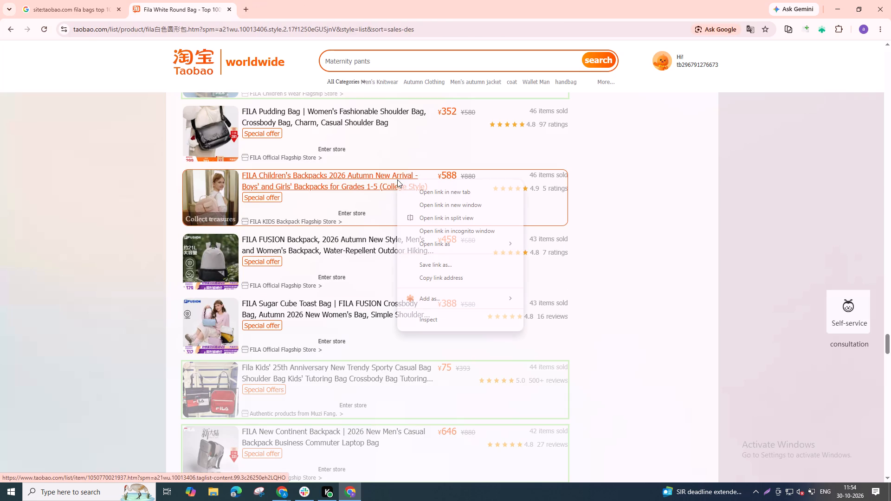
click(434, 277)
key(alt+Tab)
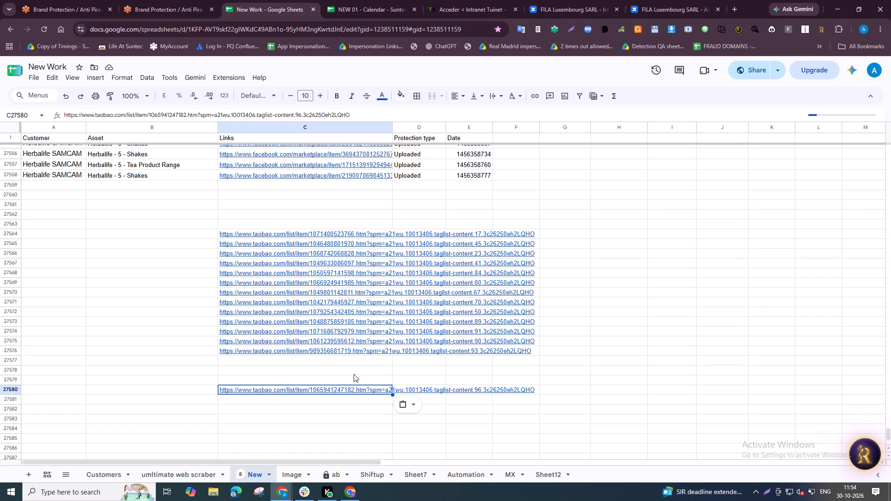
click(354, 374)
key(ctrl+v)
Copy the link of the ¥376 FILA Autumn 2026 women's commuter Shoulder Bag listing into cell C27577 of the New Work sheet.
key(alt+Tab)
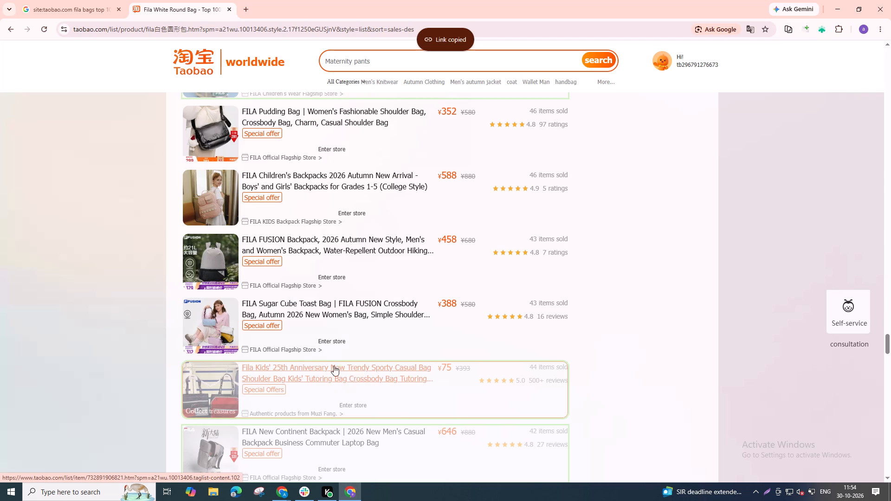
scroll(338, 321, down, 2)
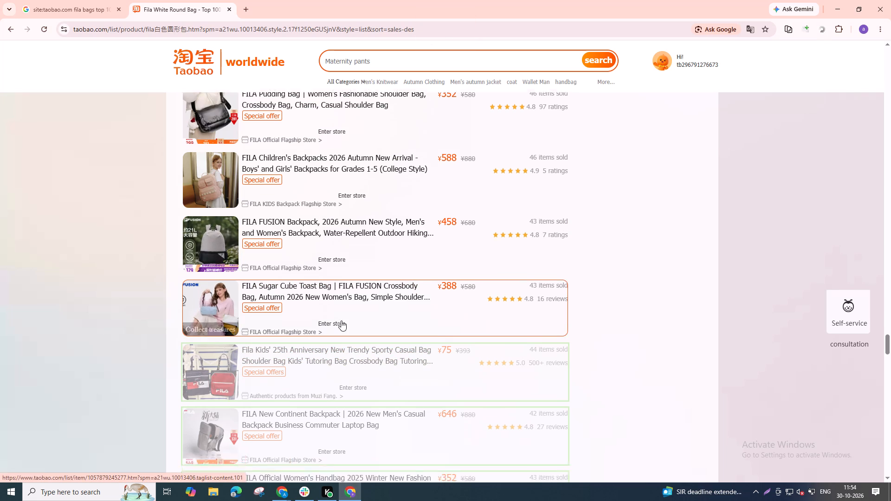
scroll(341, 321, down, 3)
scroll(645, 283, down, 6)
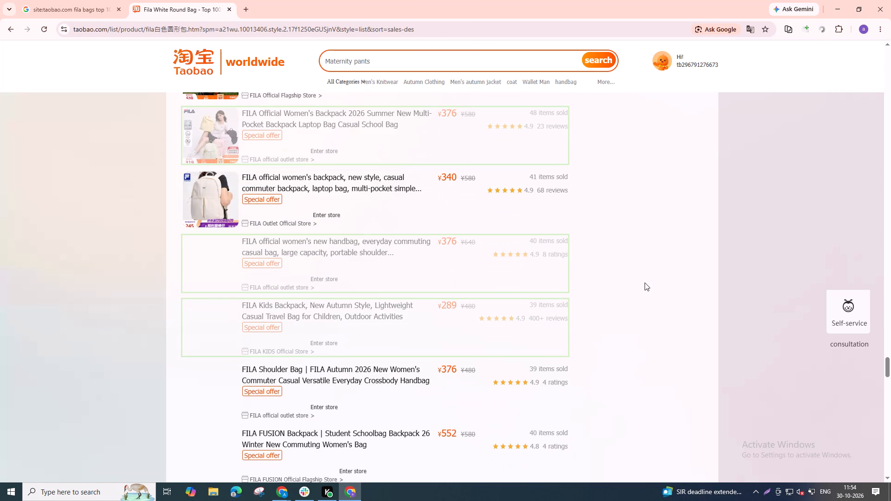
scroll(541, 329, down, 5)
right_click(380, 148)
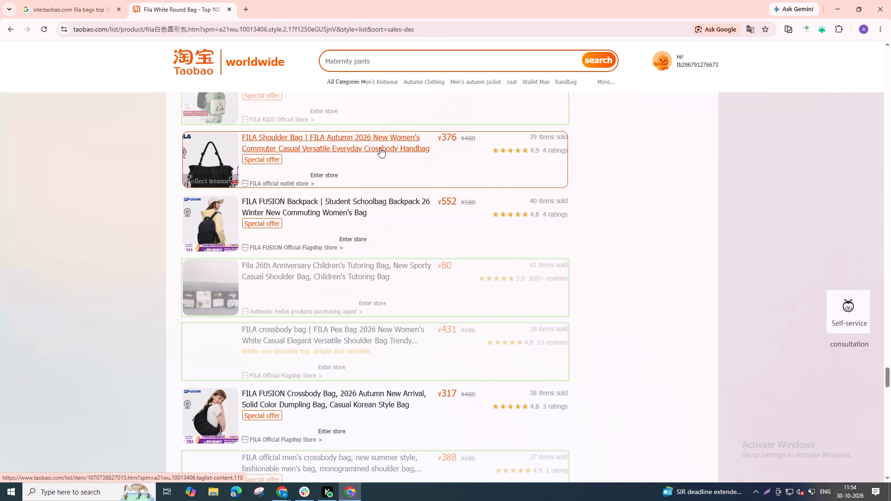
click(429, 244)
key(alt+Tab)
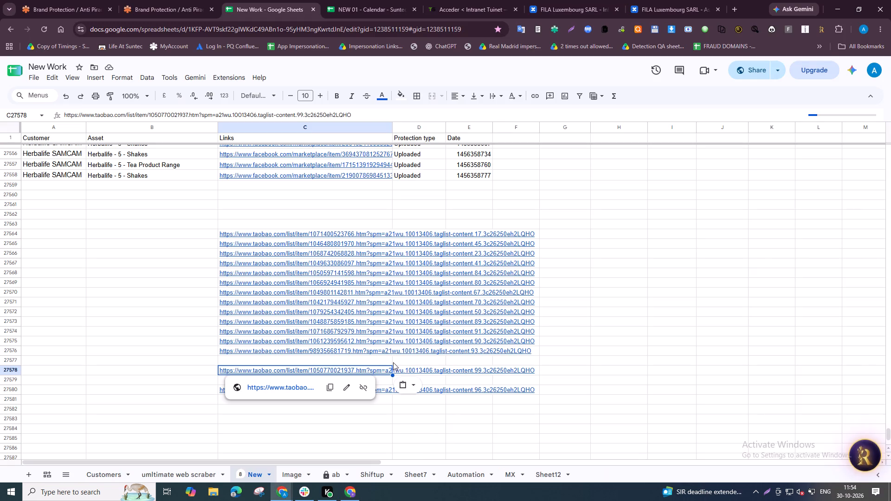
click(391, 360)
key(ctrl+v)
Copy the link of the ¥588 FILA Yuanbao Bag listing into cell C27579 of the New Work sheet.
key(alt+Tab)
scroll(475, 274, down, 3)
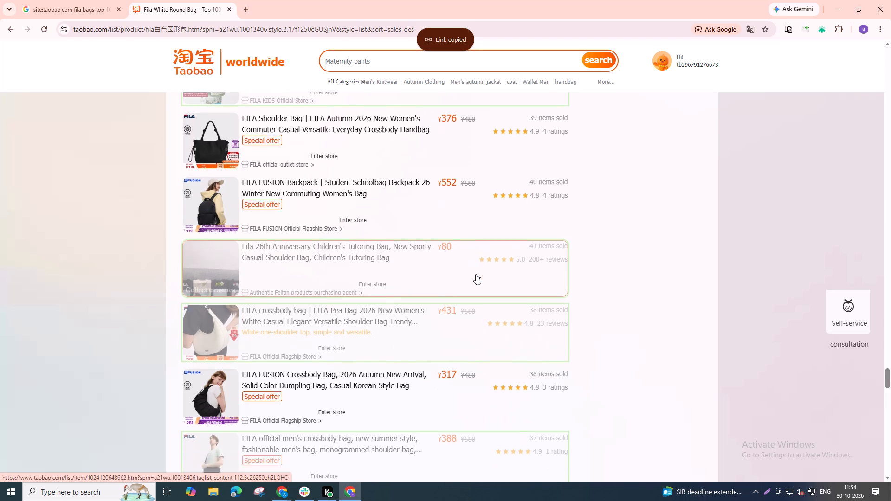
scroll(476, 274, down, 4)
scroll(431, 296, down, 1)
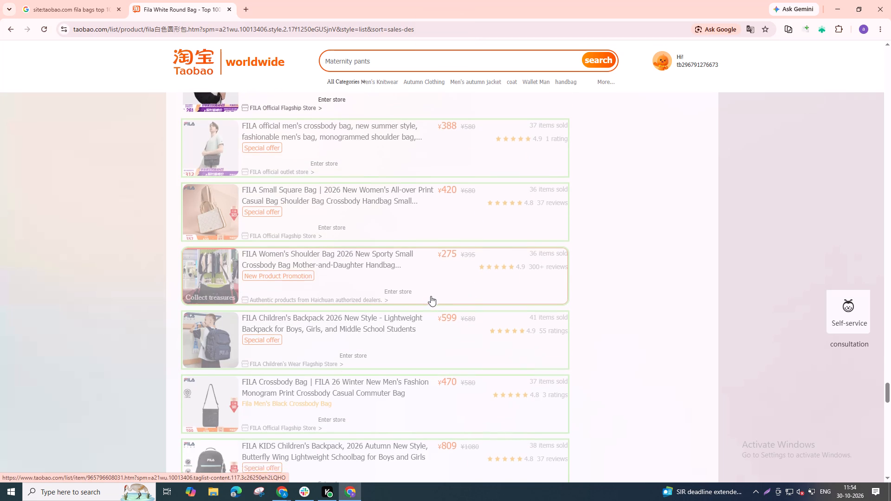
scroll(431, 296, down, 5)
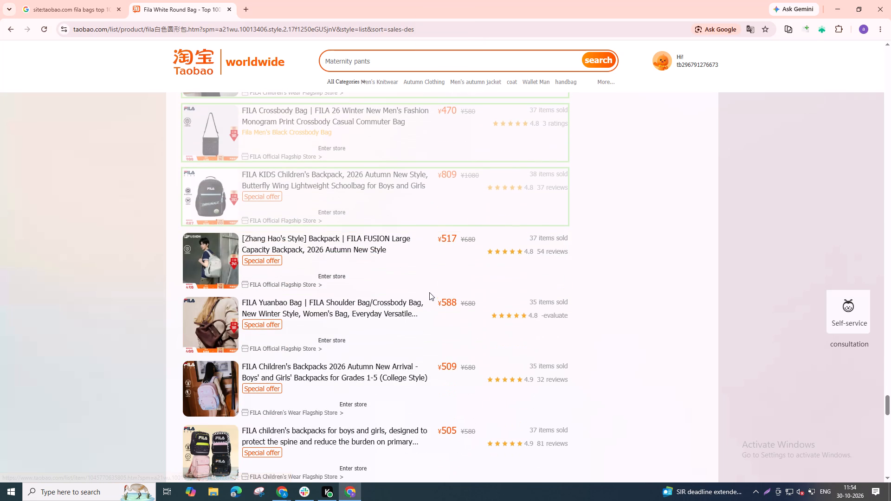
right_click(381, 315)
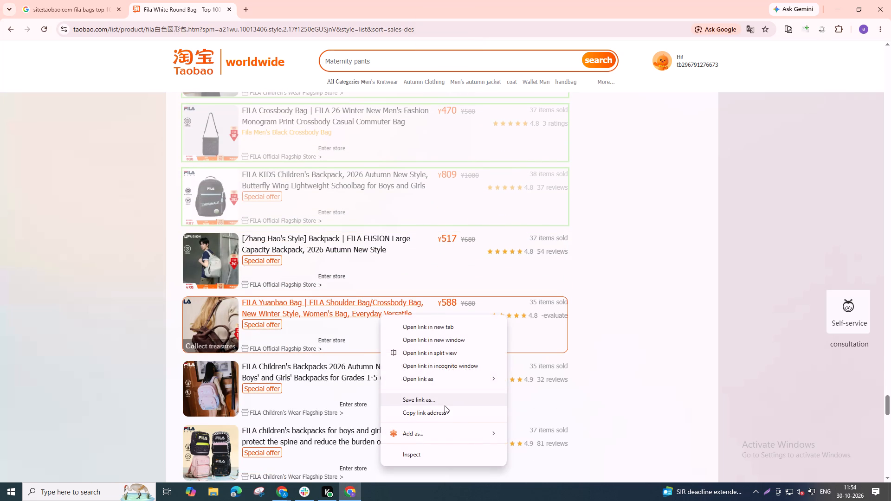
click(445, 406)
key(alt+Tab)
click(387, 377)
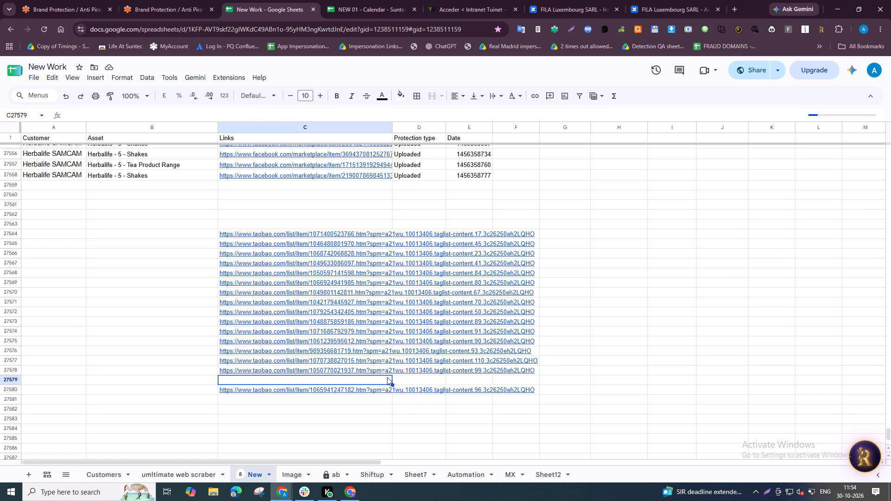
key(ctrl+v)
Review the Fila-Bags criteria and example in the FILA Luxembourg SARL Asset Validation Guide.
click(640, 0)
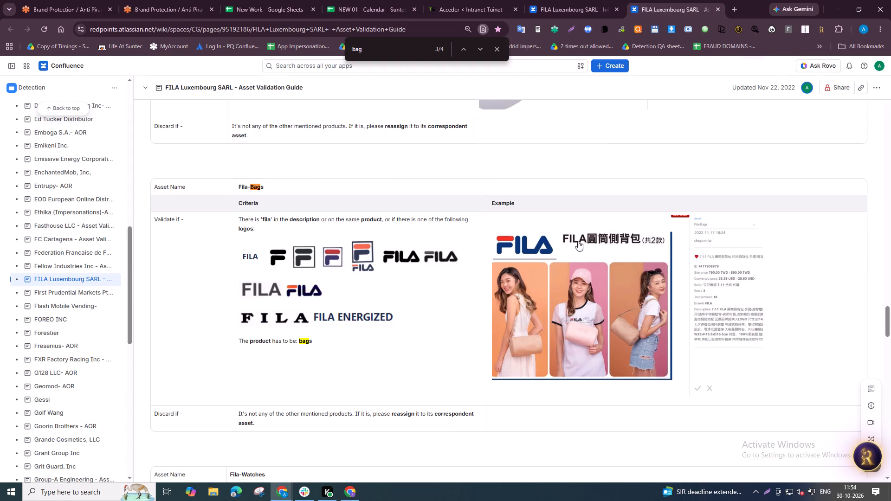
key(alt+Tab)
key(alt+Tab)
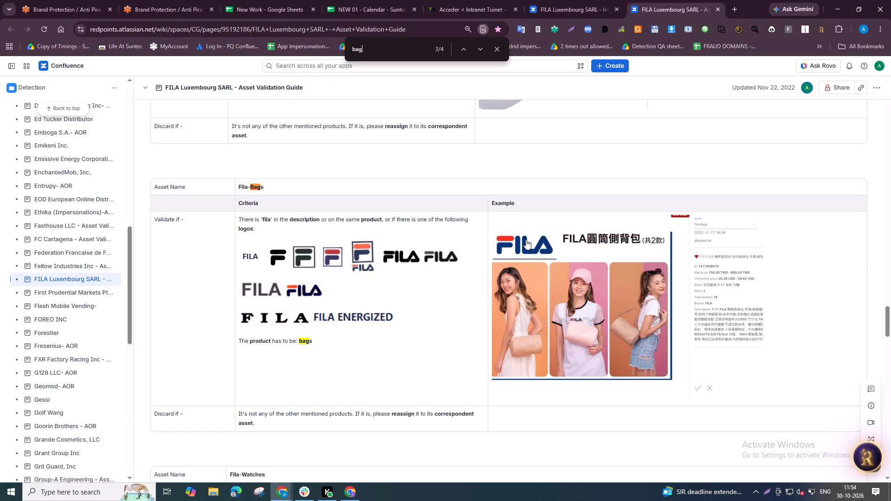
key(alt+Tab)
Copy the link of the ¥509 FILA Children's Backpacks grades 1-5 (College Style) listing with 35 items sold into cell C27582.
scroll(525, 240, down, 3)
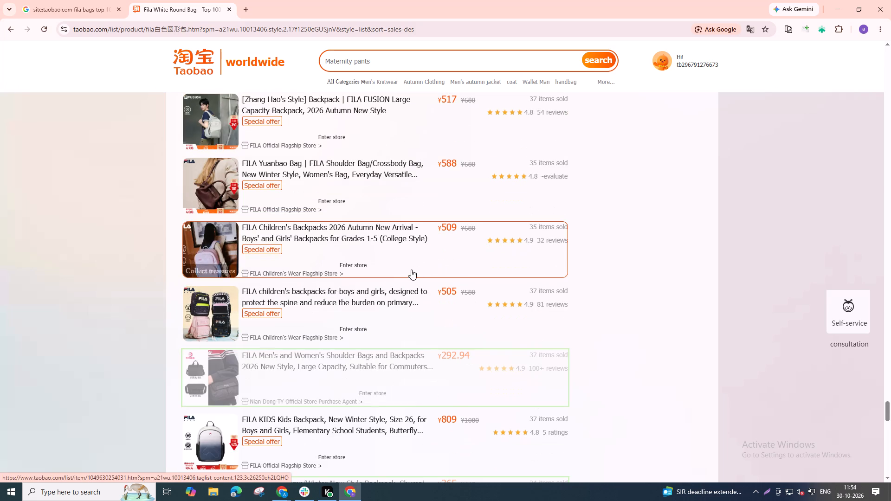
right_click(387, 235)
click(424, 329)
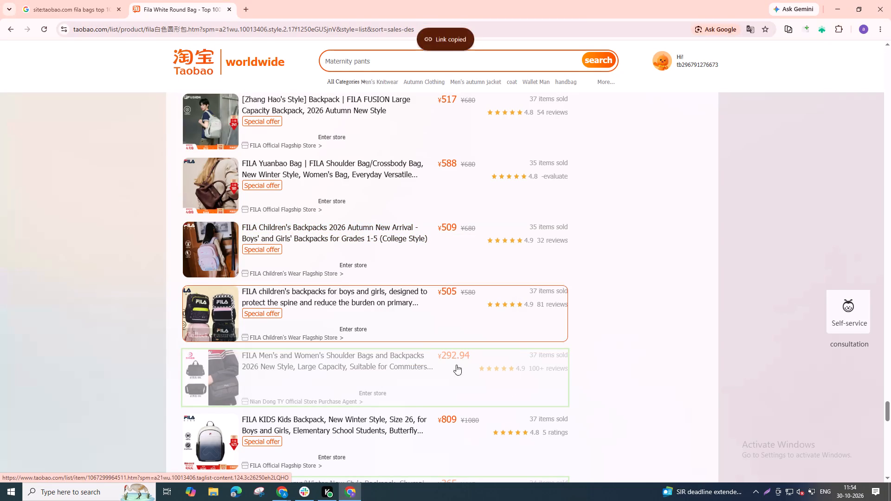
key(alt+Tab)
click(275, 0)
click(346, 405)
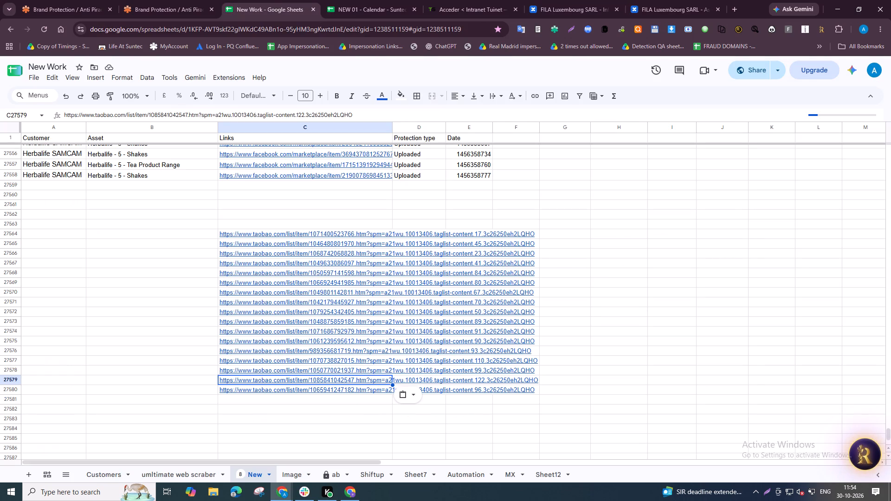
key(ctrl+v)
Copy the link of the ¥505 FILA children's spine-protecting backpacks listing into cell C27581 of the New Work sheet.
key(alt+Tab)
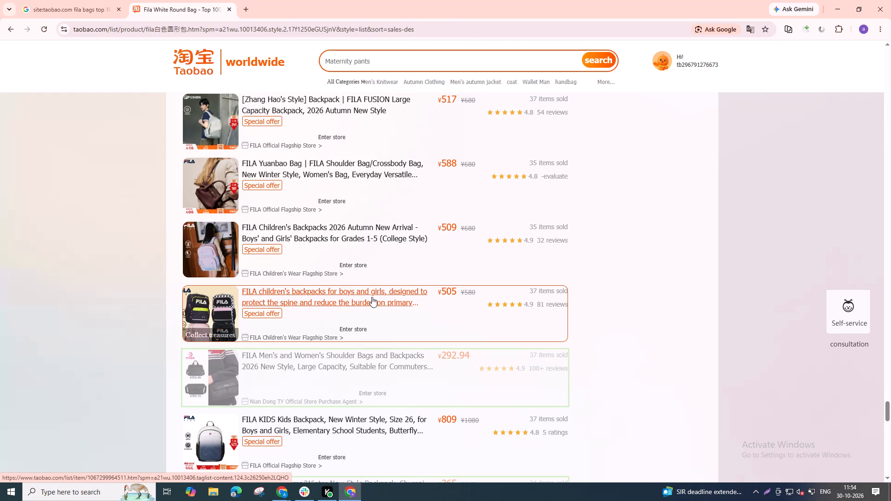
right_click(374, 296)
click(424, 399)
key(alt+Tab)
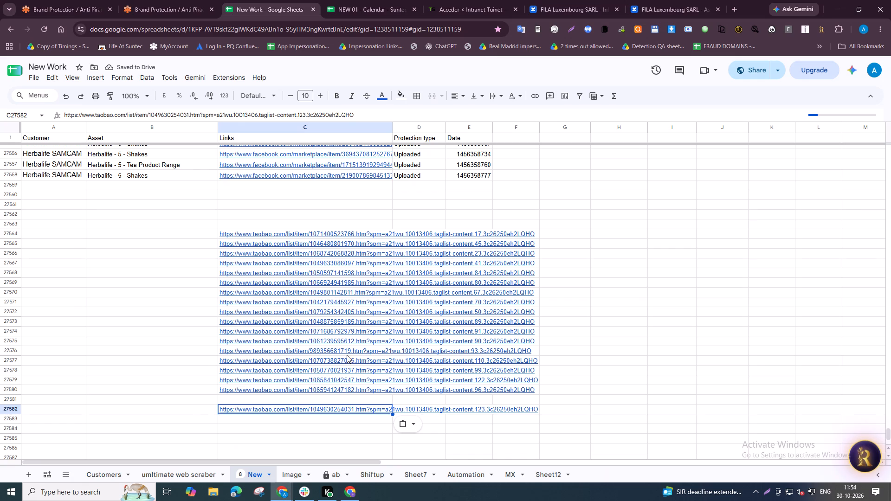
click(309, 400)
key(ctrl+v)
Copy the link of the ¥809 FILA KIDS Size 26 New Winter backpack listing into cell C27587 of the New Work sheet.
scroll(301, 399, down, 1)
click(307, 413)
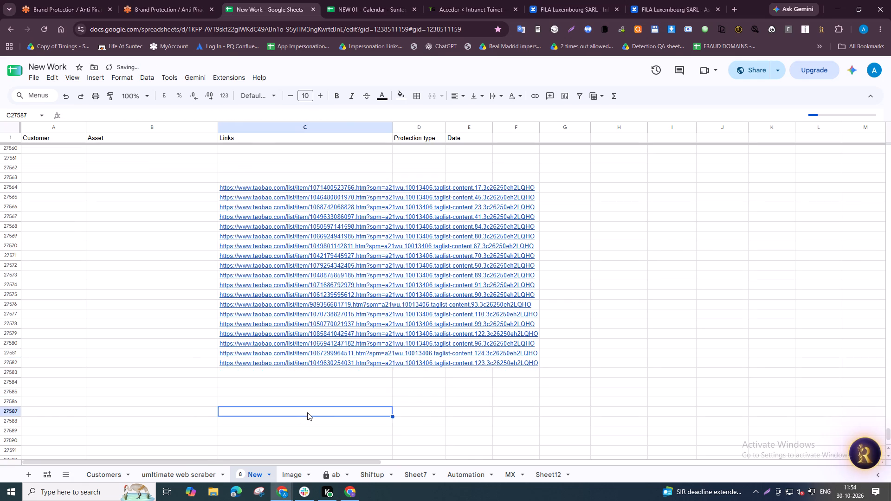
key(alt+Tab)
scroll(384, 273, down, 4)
right_click(380, 242)
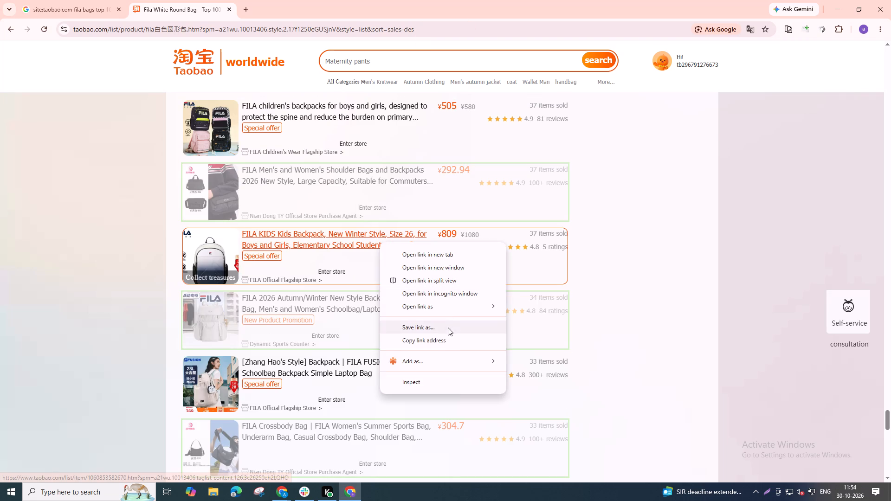
click(448, 335)
key(alt+Tab)
key(ctrl+v)
Copy the link of the ¥809 FILA Children's 2026 Autumn Lightweight Backpacks listing into cell C27585 of the New Work sheet.
key(alt+Tab)
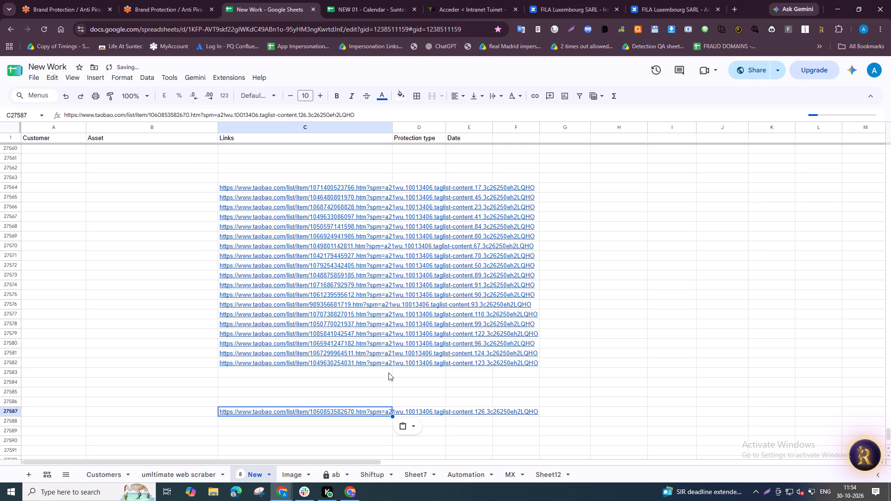
scroll(455, 357, down, 5)
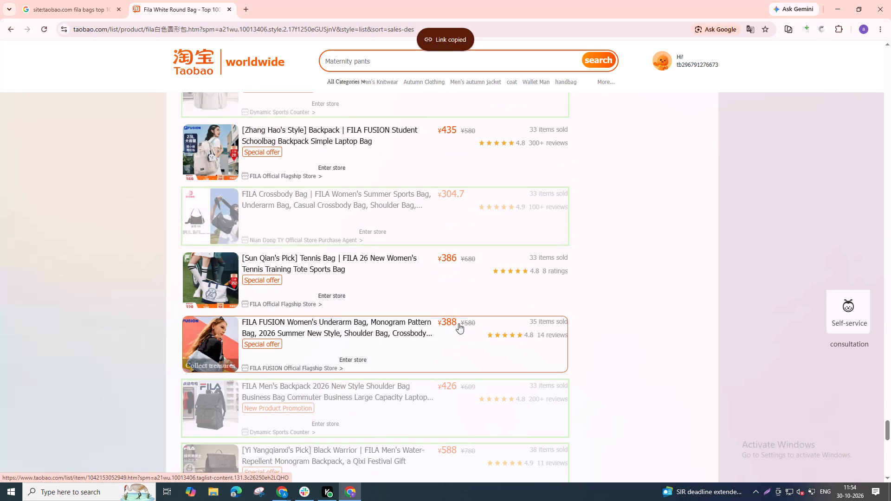
scroll(798, 305, down, 2)
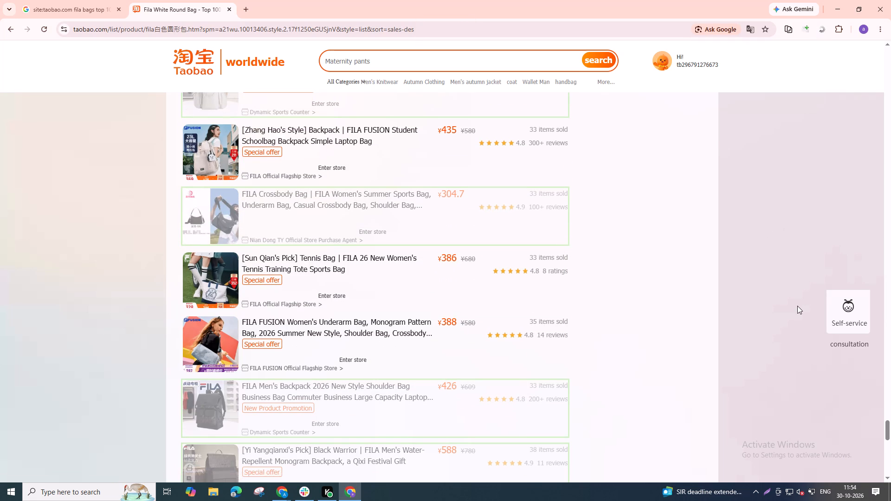
scroll(797, 306, down, 3)
scroll(714, 215, down, 6)
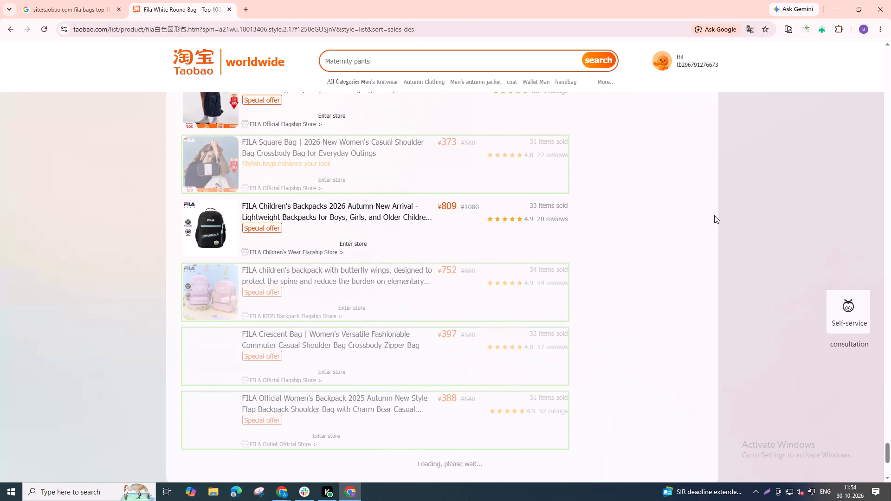
scroll(714, 215, down, 1)
right_click(403, 160)
click(472, 257)
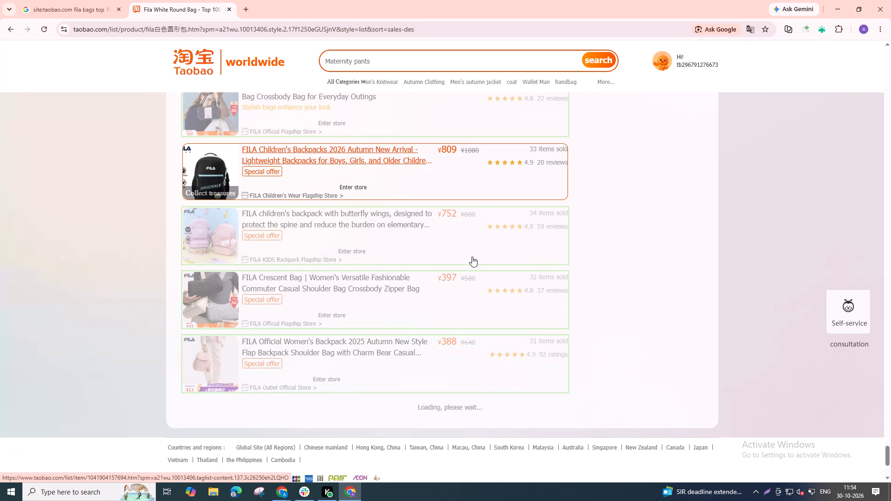
key(alt+Tab)
click(390, 395)
key(ctrl+v)
key(alt+Tab)
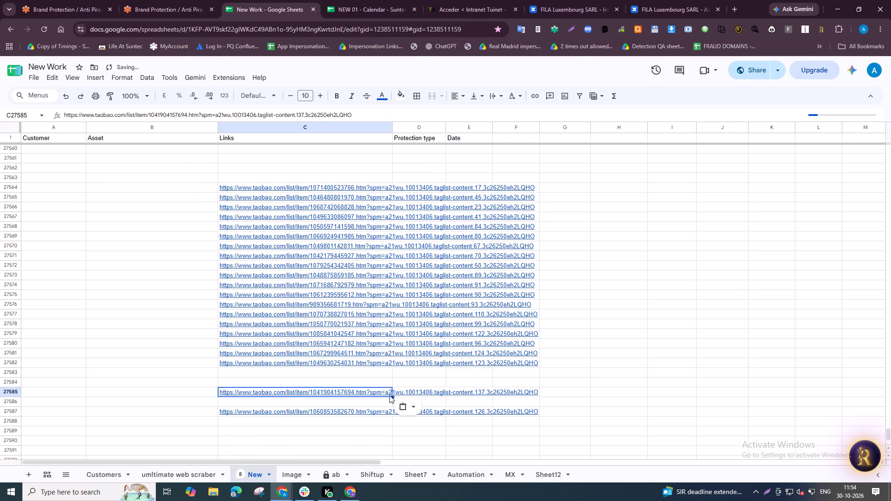
Copy the link of the ¥823 [Wang Yang's Pick] Navigator Backpack FILA 26 Winter laptop bag listing into cell C27583 of the New Work sheet.
scroll(423, 286, down, 5)
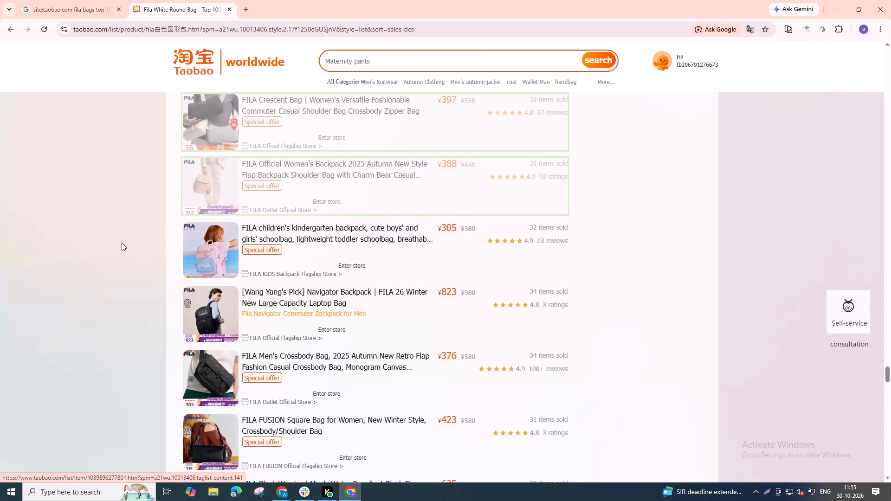
scroll(77, 249, down, 1)
right_click(356, 246)
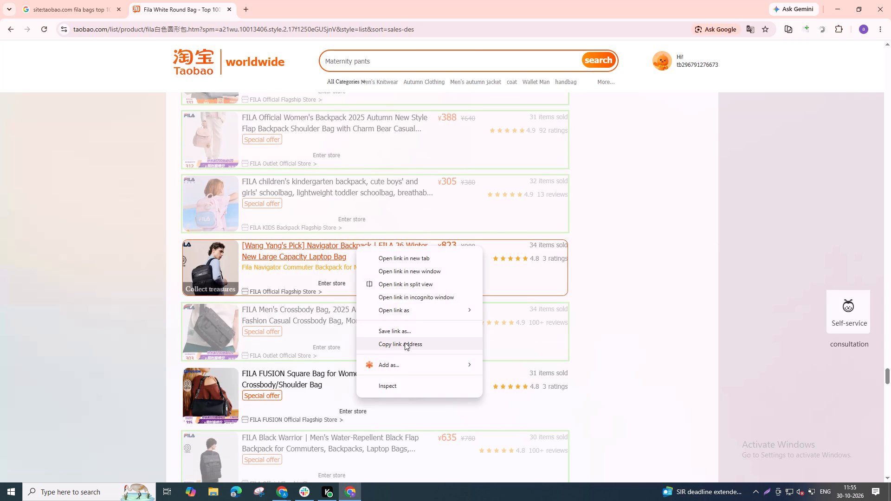
click(405, 342)
key(alt+Tab)
click(368, 373)
key(ctrl+v)
key(alt+Tab)
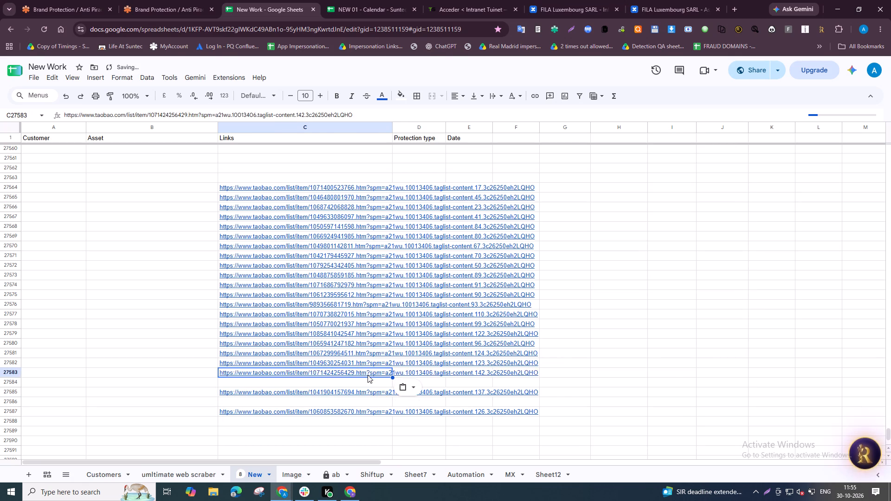
Copy the link of the ¥359 FILA Children's Backpack 2026 Winter kindergarten listing with 30 items sold into cell C27586 of the New Work sheet.
scroll(435, 257, down, 8)
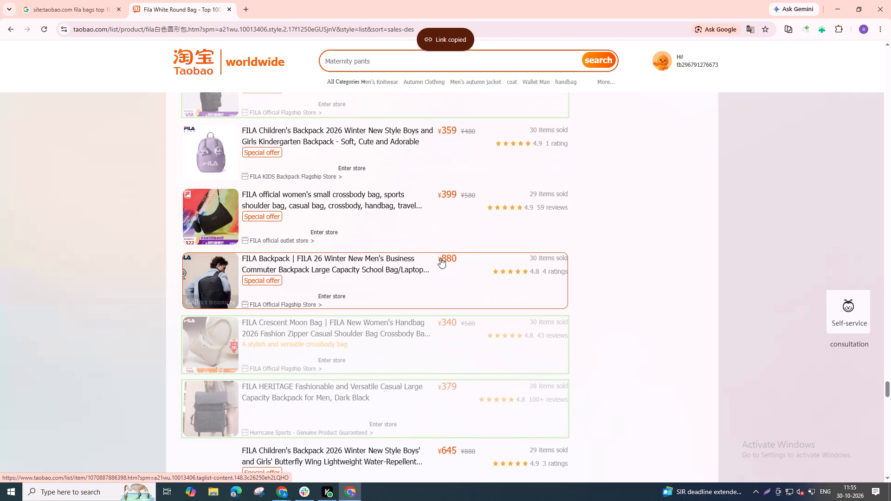
right_click(394, 143)
click(448, 240)
key(alt+Tab)
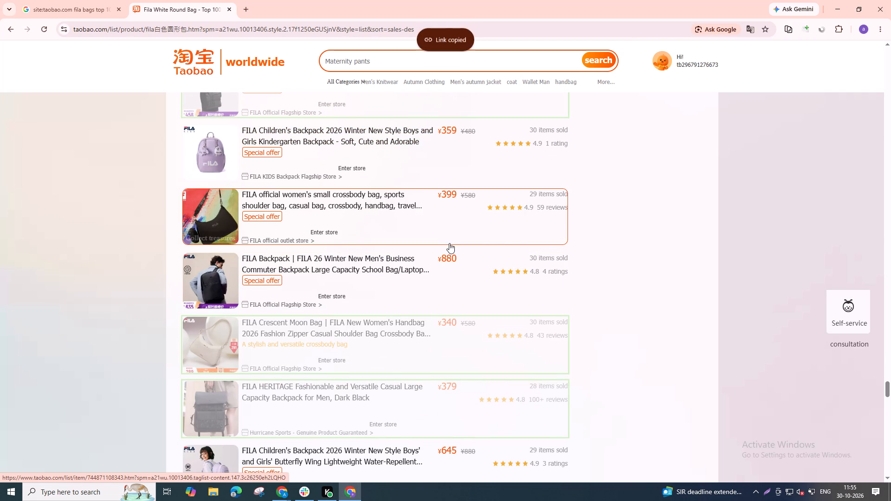
click(388, 402)
key(ctrl+v)
key(alt+Tab)
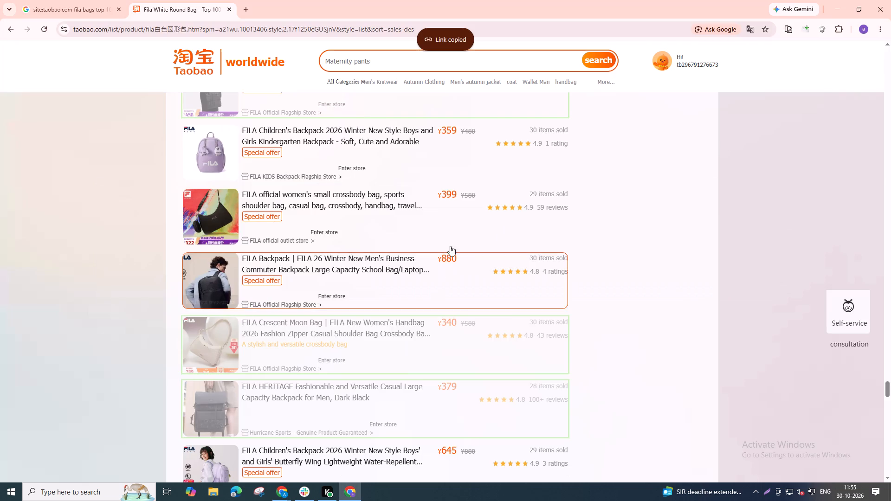
Copy the link of the ¥645 FILA Children's Backpack 2026 Winter Butterfly Wing listing into cell C27584 of the New Work sheet.
scroll(458, 231, down, 3)
right_click(394, 323)
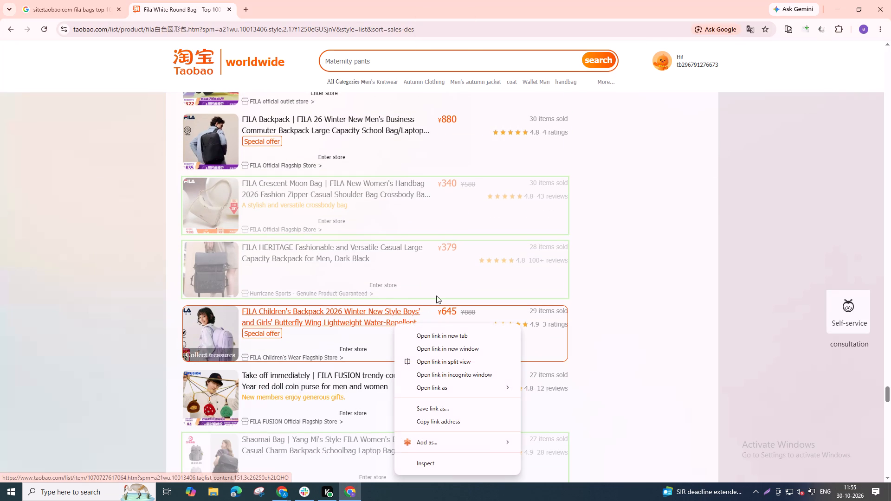
click(460, 421)
key(alt+Tab)
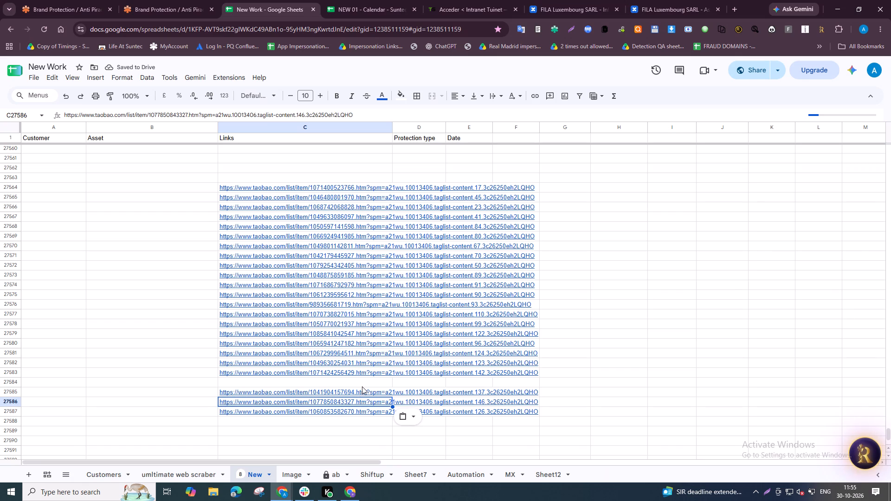
click(362, 386)
key(ctrl+v)
key(alt+Tab)
Copy the link of the ¥780 FILA Bucket Bag 26 Winter women's handbag listing into cell C27563 of the New Work sheet.
scroll(366, 295, down, 7)
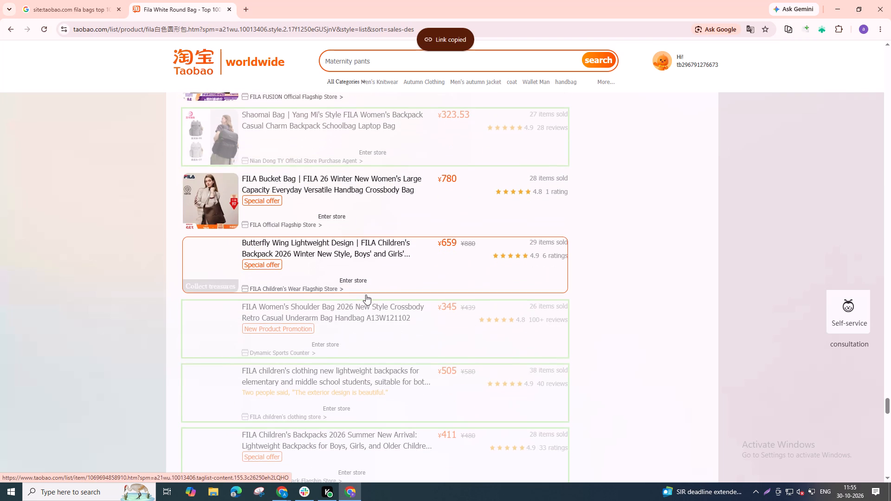
right_click(381, 188)
click(432, 288)
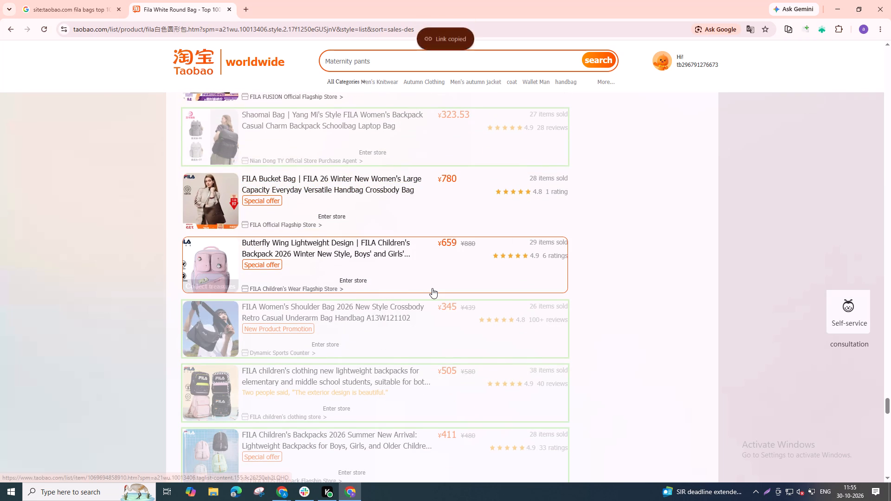
key(alt+Tab)
click(350, 170)
key(v)
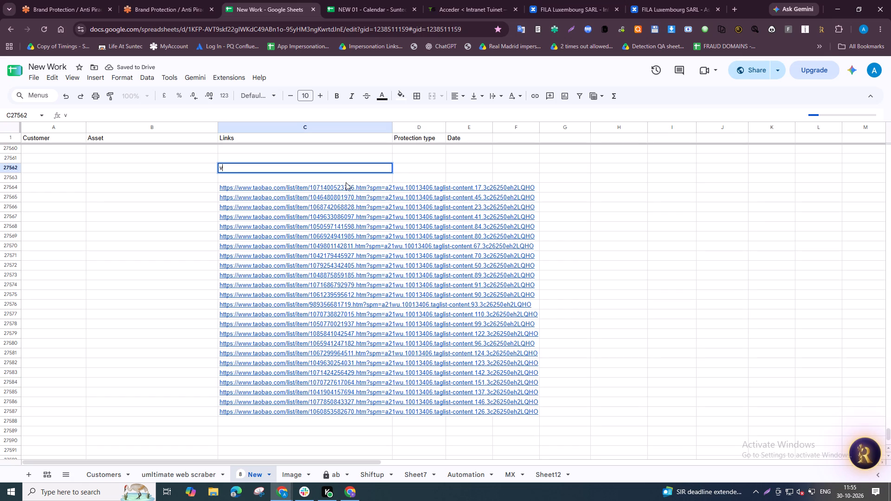
click(351, 179)
key(ctrl+v)
key(alt+Tab)
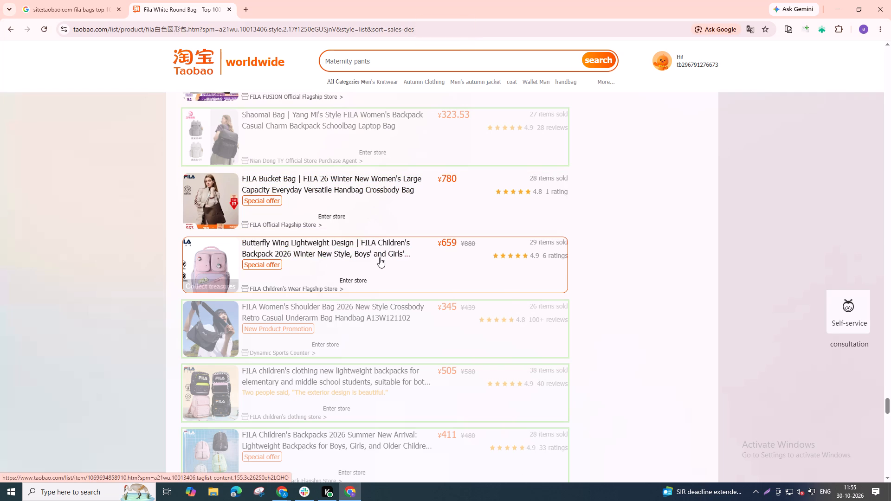
Copy the link of the ¥659 Butterfly Wing Lightweight Design FILA Children's Backpack listing into cell C27562, replacing the stray letter there.
right_click(381, 254)
click(461, 352)
key(alt+Tab)
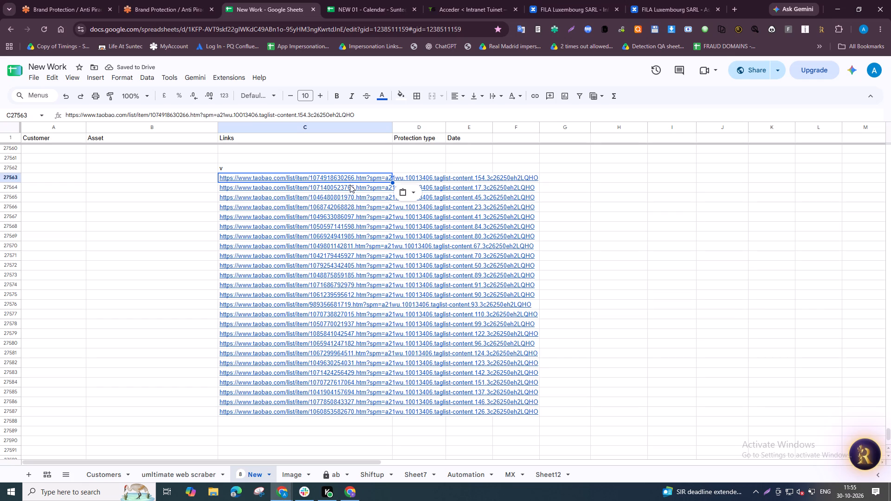
click(347, 168)
key(ctrl+v)
key(alt+Tab)
Copy the link of the ¥399 FILA Official Women's Handbag 2025 Winter shoulder/laptop bag listing into cell C27588 of the New Work sheet.
scroll(346, 223, down, 7)
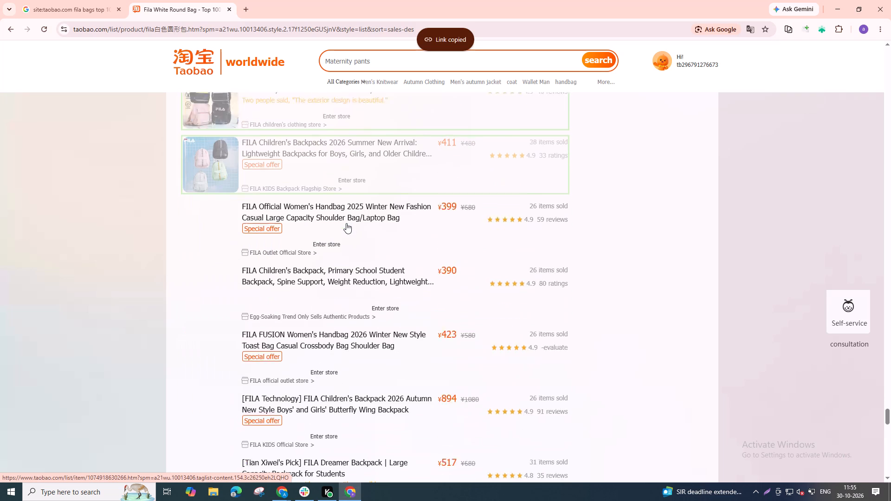
right_click(374, 178)
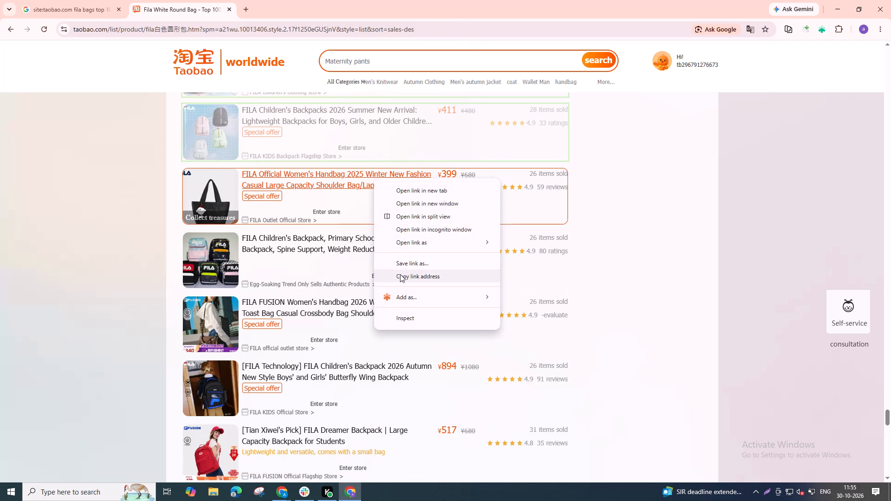
click(400, 274)
key(alt+Tab)
click(364, 422)
key(ctrl+v)
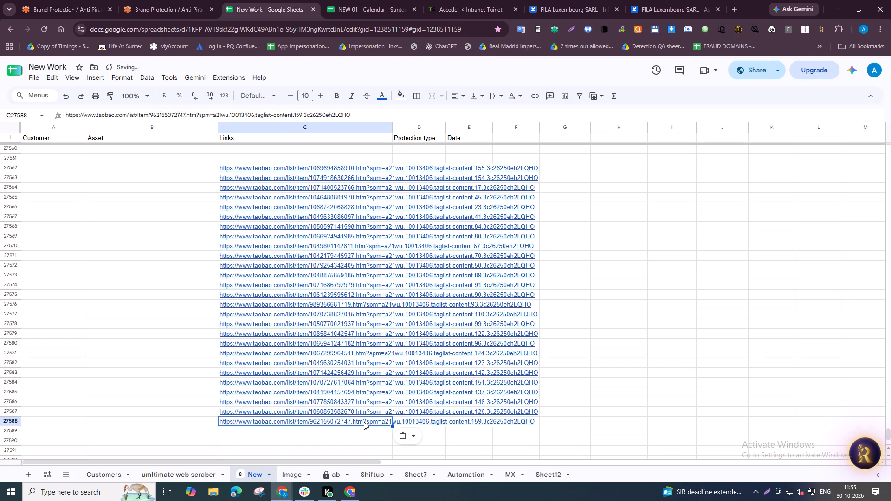
key(alt+Tab)
Copy the link of the ¥390 FILA Children's Backpack, Primary School Student listing into cell C27589 of the New Work sheet.
right_click(359, 244)
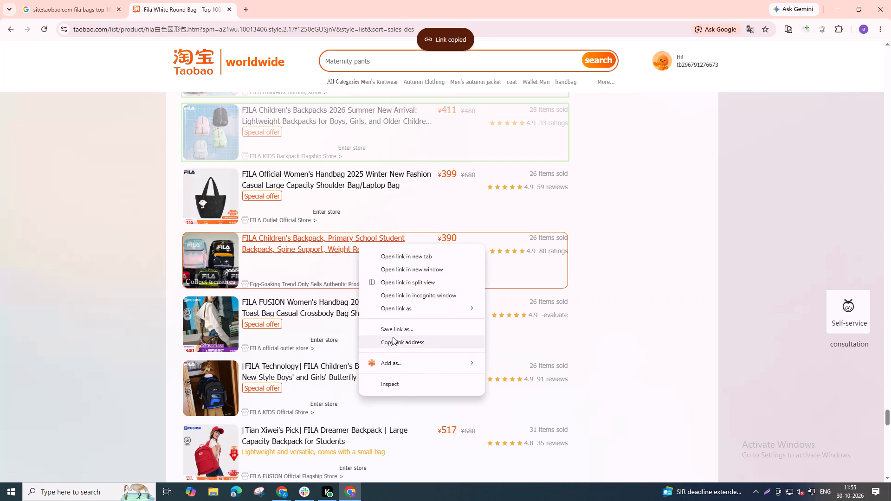
click(393, 337)
key(alt+Tab)
click(375, 433)
key(ctrl+v)
key(alt+Tab)
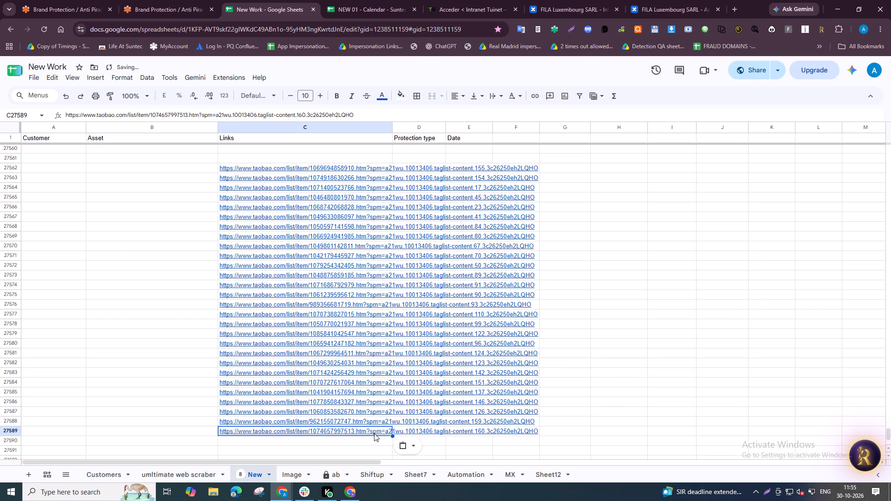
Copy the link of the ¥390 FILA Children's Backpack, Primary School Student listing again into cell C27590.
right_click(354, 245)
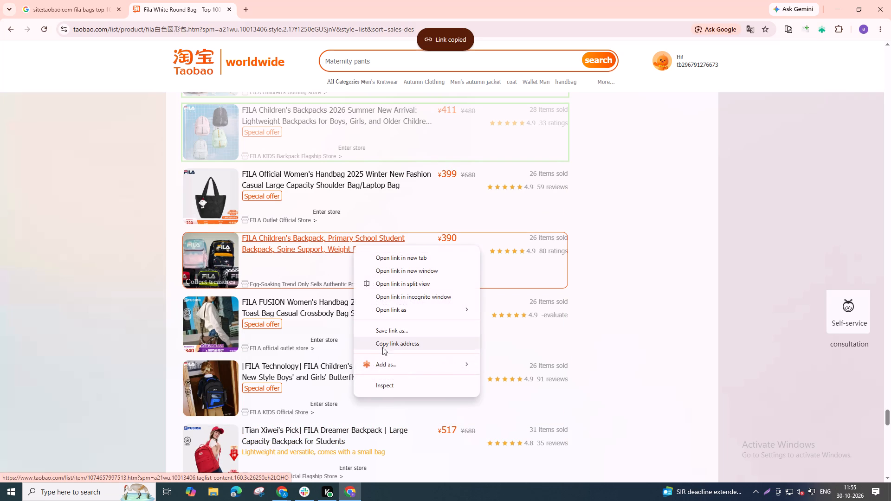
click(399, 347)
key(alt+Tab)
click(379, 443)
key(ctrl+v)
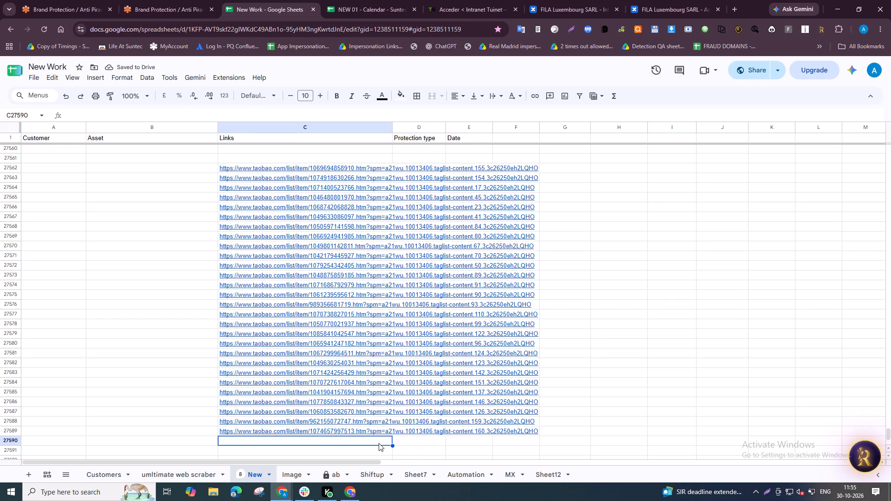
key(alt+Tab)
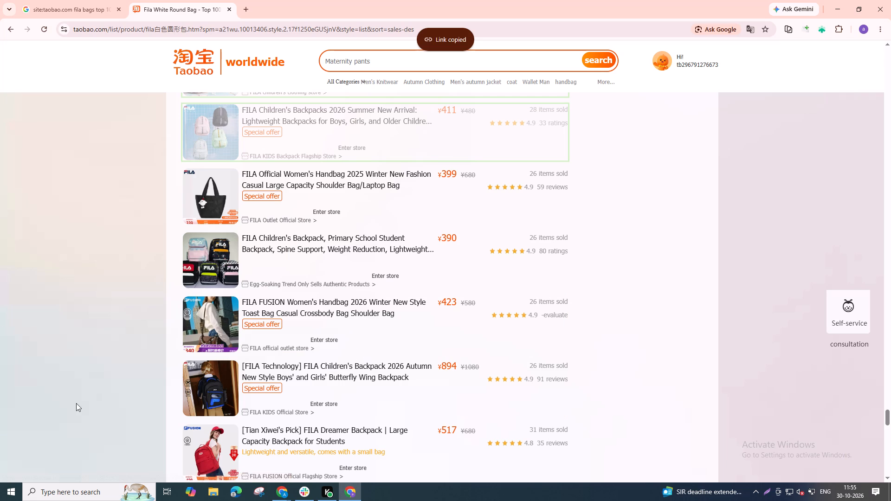
Copy the link of the ¥894 [FILA Technology] Children's Backpack 2026 Autumn Butterfly Wing listing into cell C27590.
right_click(371, 377)
click(448, 321)
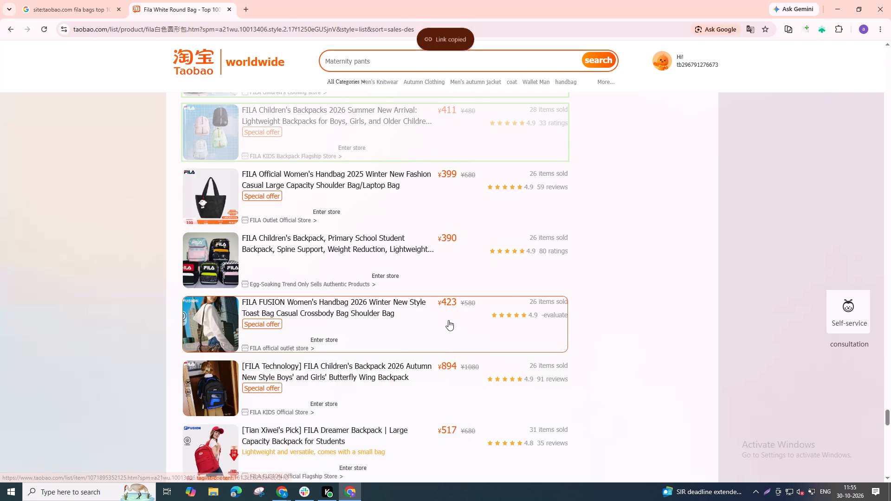
key(alt+Tab)
key(ctrl+v)
key(alt+Tab)
Copy the link of the ¥399 FILA Women's Fashionable Crossbody Bag, All Seasons listing into cell C27591 of the New Work sheet.
scroll(420, 325, down, 7)
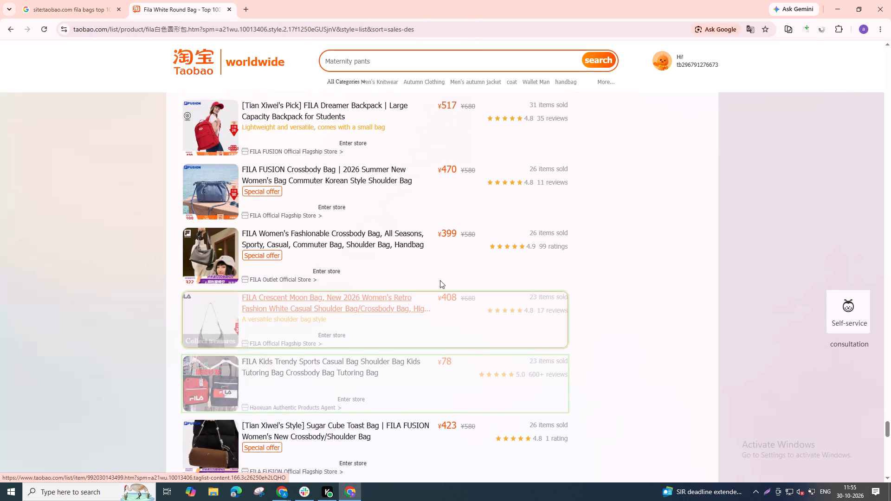
right_click(415, 238)
click(462, 334)
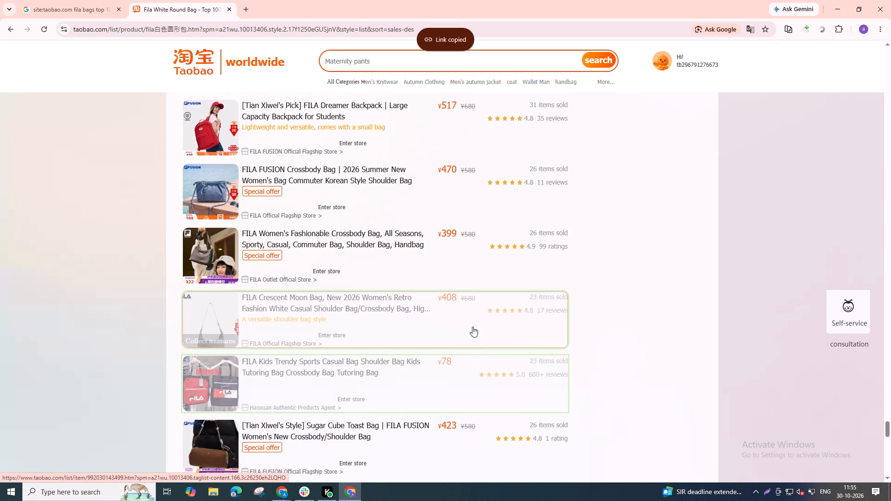
key(alt+Tab)
scroll(454, 204, down, 3)
click(387, 312)
key(ctrl+v)
key(alt+Tab)
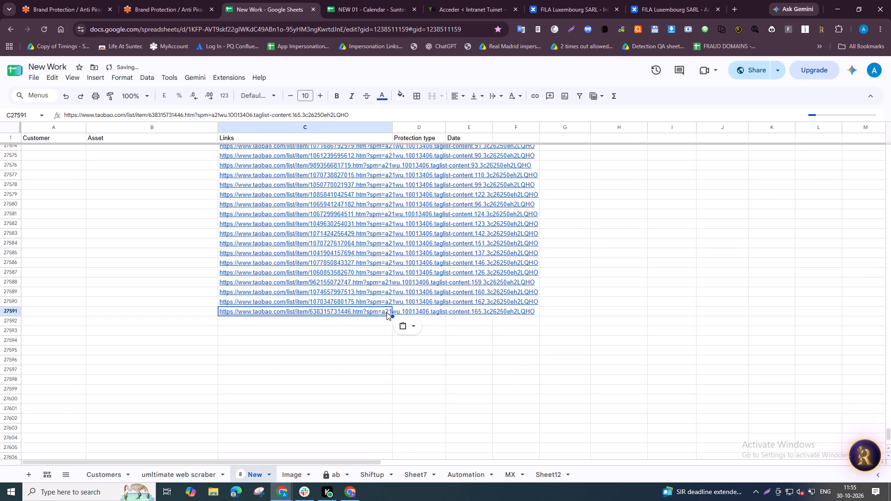
Copy the link of the ¥549 FILA Children's Backpack 2026 Large Capacity Back Support listing into cell C27594 of the New Work sheet.
scroll(439, 221, down, 7)
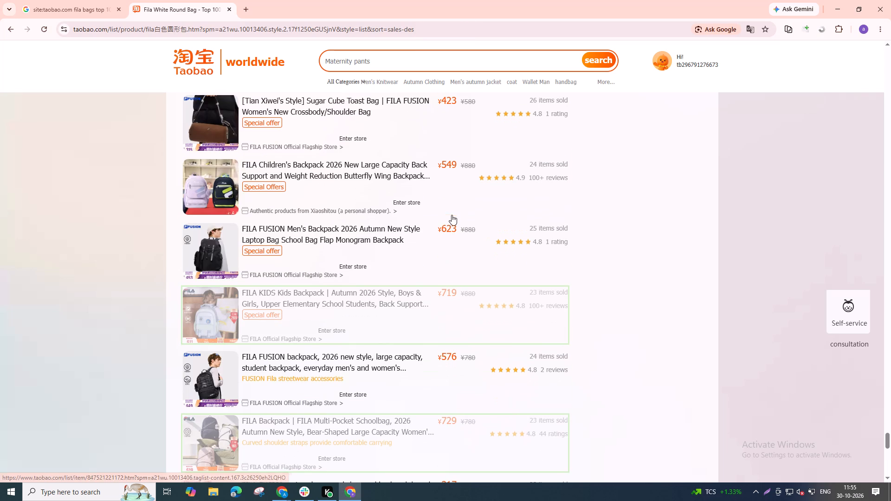
right_click(416, 172)
click(475, 270)
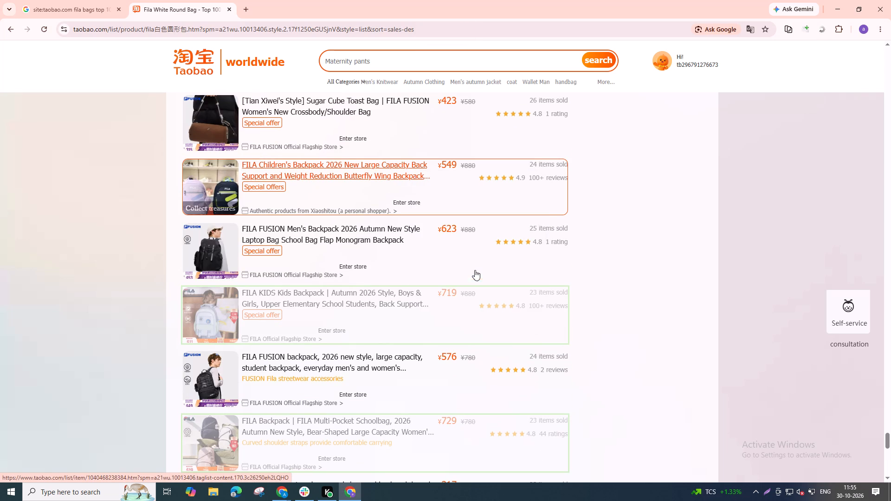
key(alt+Tab)
click(384, 340)
key(ctrl+v)
key(alt+Tab)
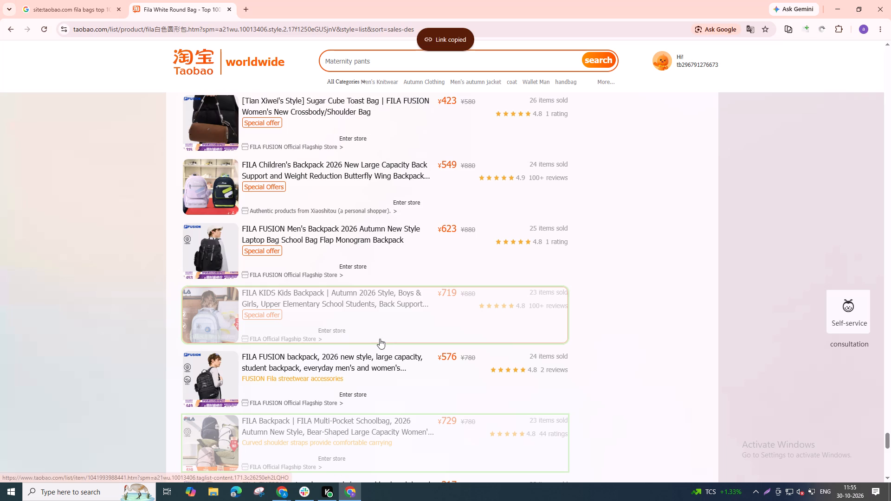
Copy the link of the ¥359 FILA Children's Backpack 2026 Winter kindergarten listing with 22 items sold into cell C27593 of the New Work sheet.
scroll(520, 239, down, 7)
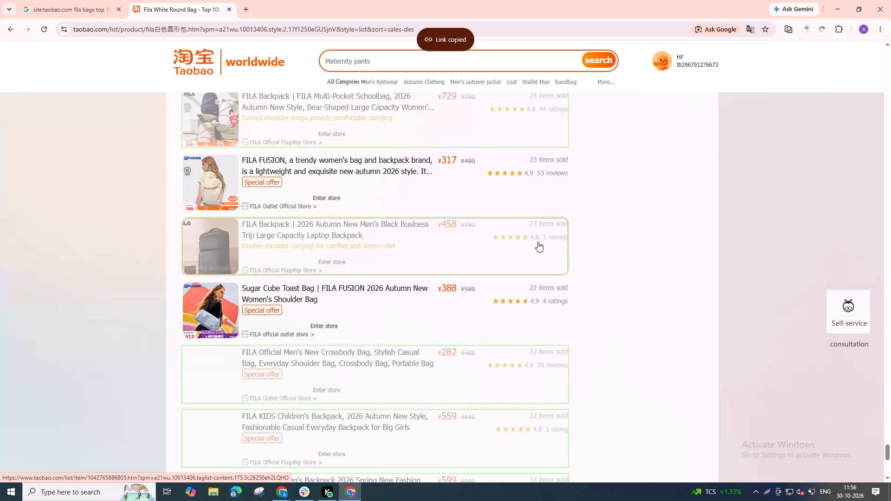
scroll(549, 233, down, 9)
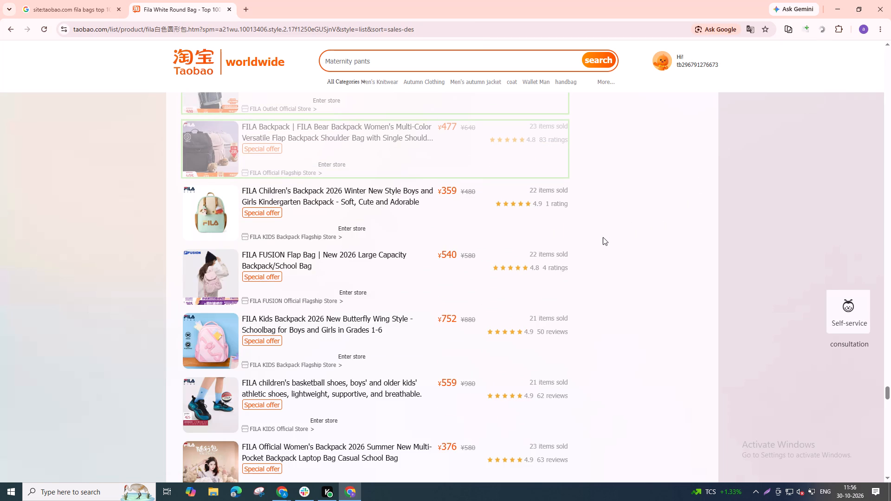
scroll(603, 237, down, 1)
right_click(379, 153)
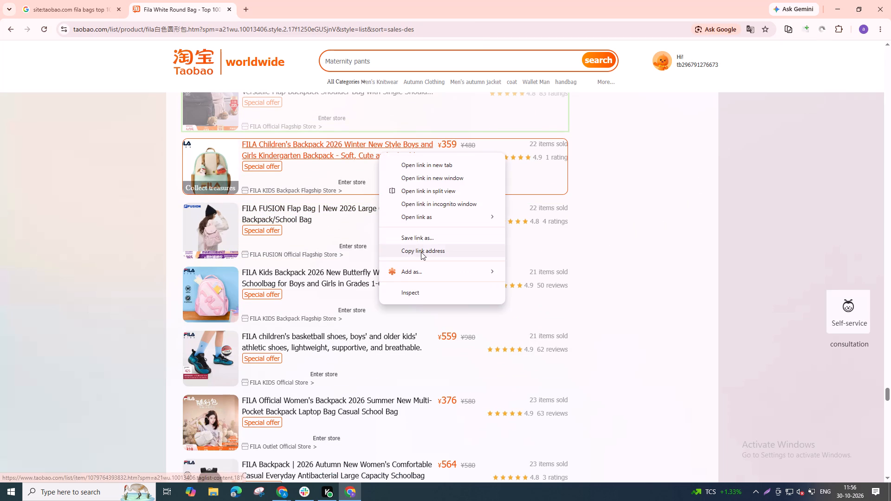
click(421, 252)
key(alt+Tab)
click(383, 328)
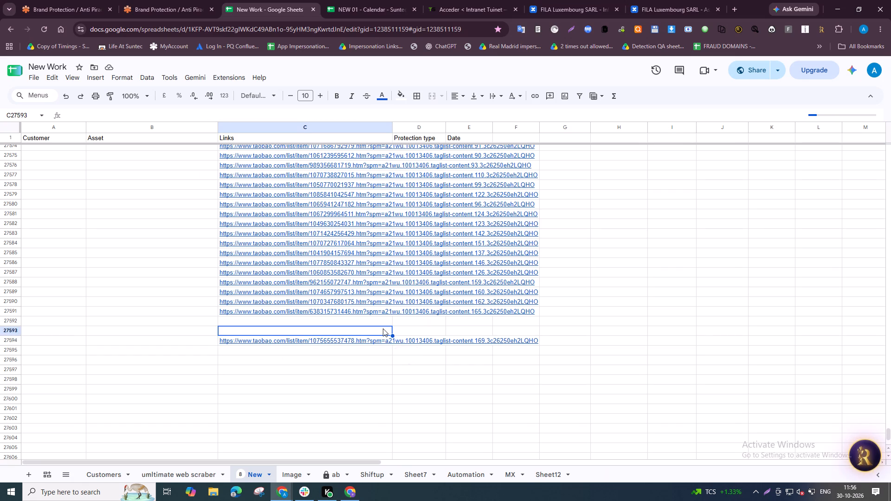
key(ctrl+v)
key(alt+Tab)
Copy the link of the ¥564 FILA Backpack 2026 Autumn Women's Antibacterial Large Capacity listing into cell C27592 of the New Work sheet.
right_click(376, 276)
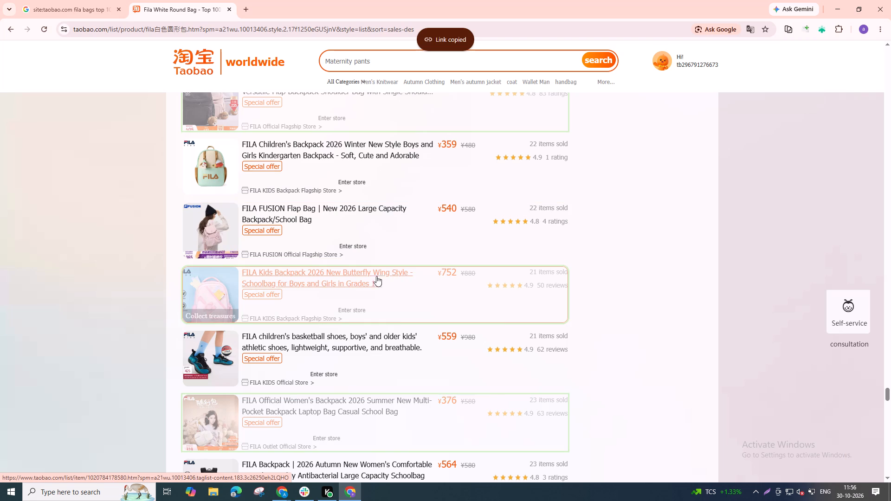
scroll(368, 327, down, 2)
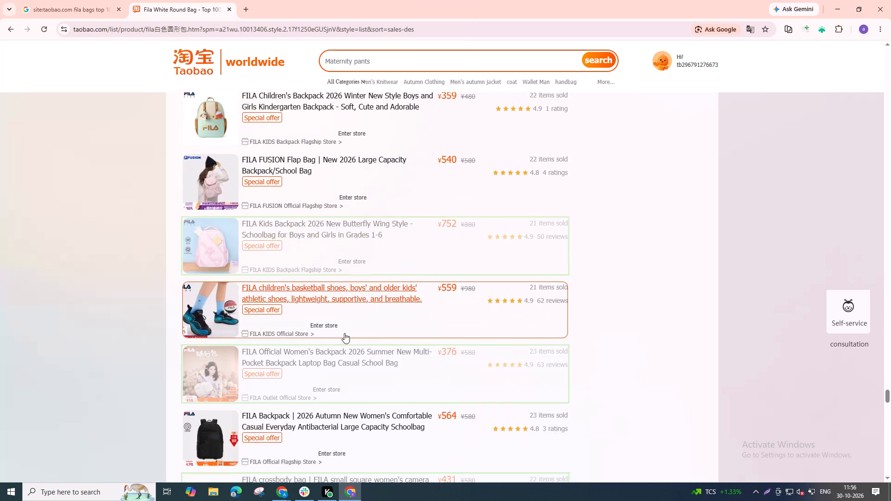
scroll(344, 333, down, 2)
right_click(381, 285)
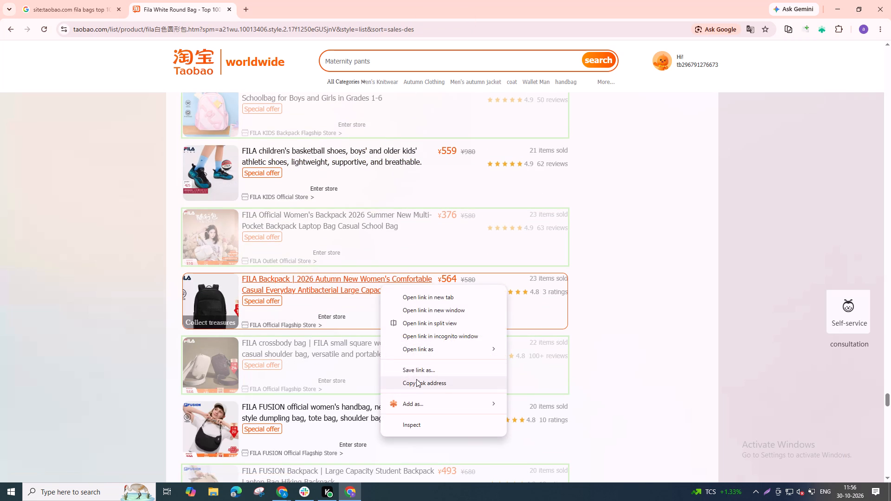
click(416, 379)
key(alt+Tab)
click(379, 323)
key(ctrl+v)
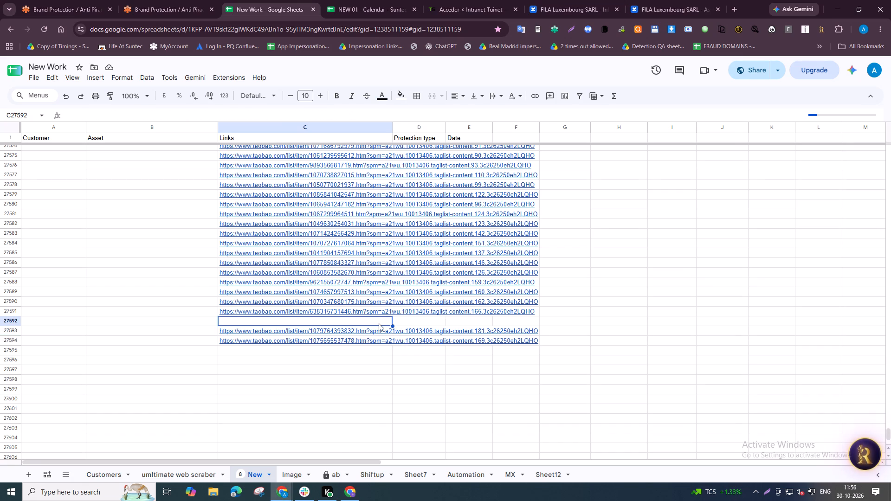
key(alt+Tab)
Copy the link of the ¥1049 FILA KIDS Children's Backpack, 2026 Autumn New Style listing into cell C27596 of the New Work sheet.
scroll(396, 301, down, 7)
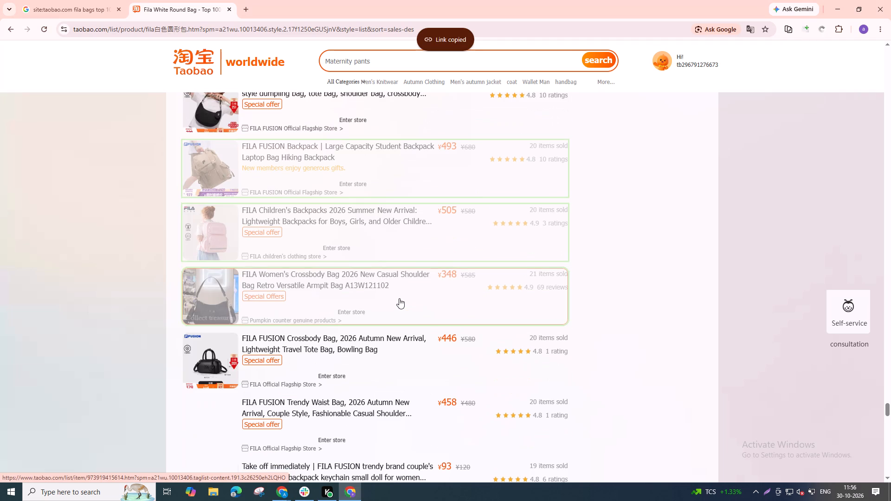
scroll(423, 237, down, 6)
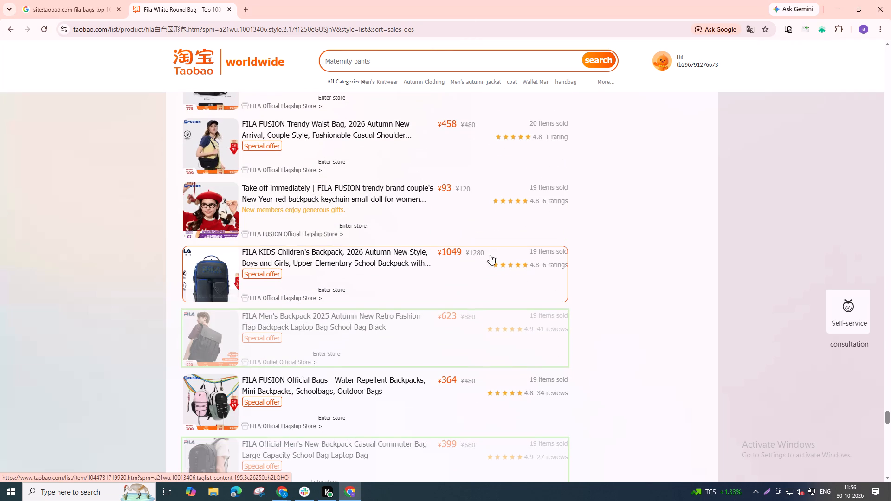
right_click(410, 262)
click(468, 361)
key(alt+Tab)
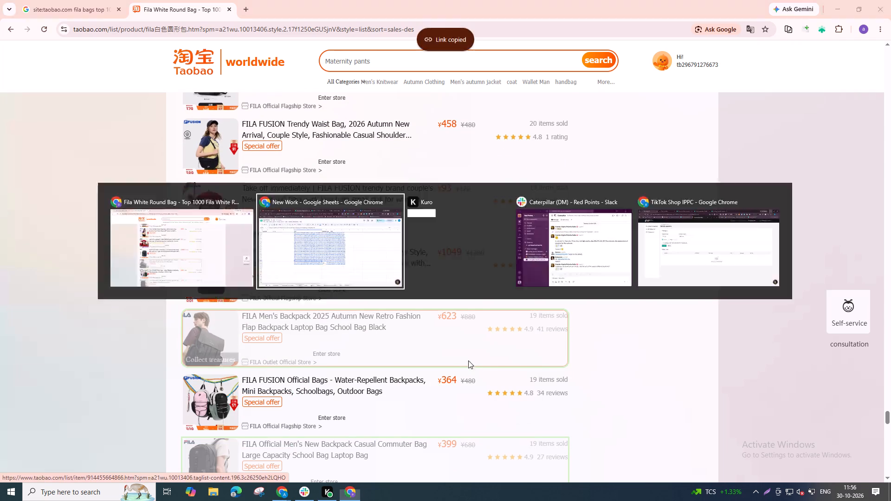
click(362, 356)
key(ctrl+v)
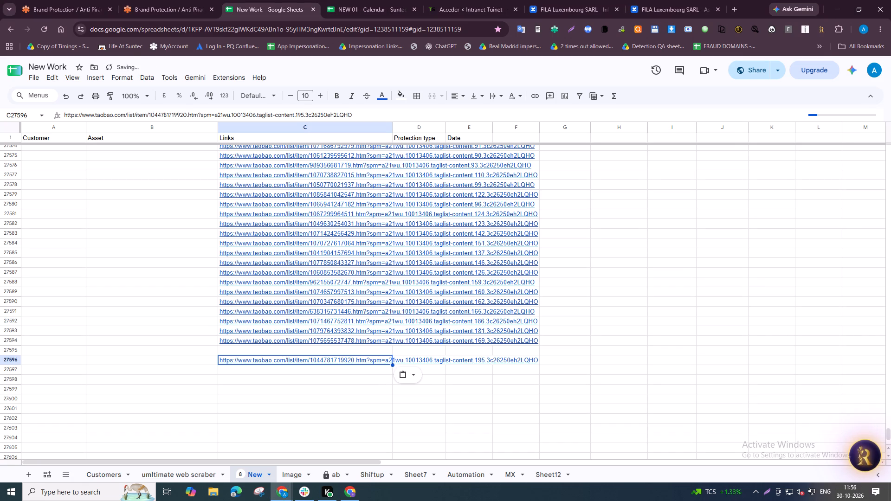
key(alt+Tab)
Inspect the full-size image of the ¥408 FILA Outdoor Bags 26 New Men's Backpack listing and copy its link into cell C27595.
scroll(361, 346, down, 3)
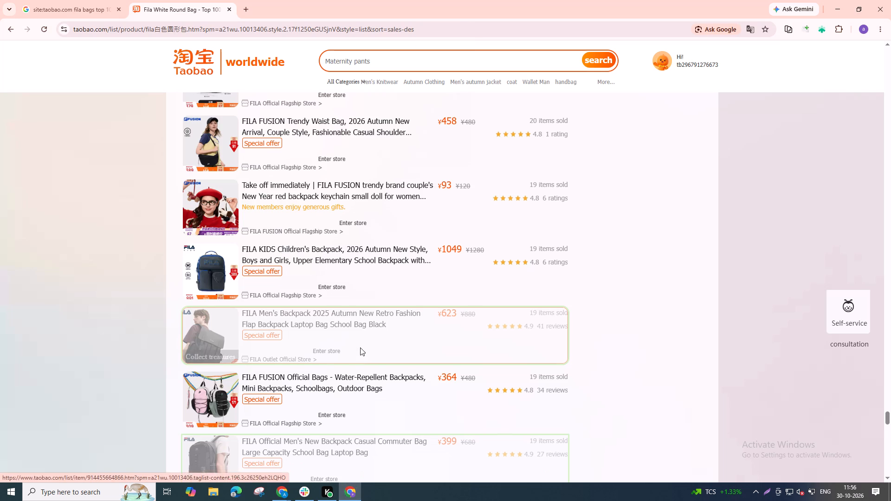
scroll(360, 347, down, 2)
scroll(568, 250, down, 4)
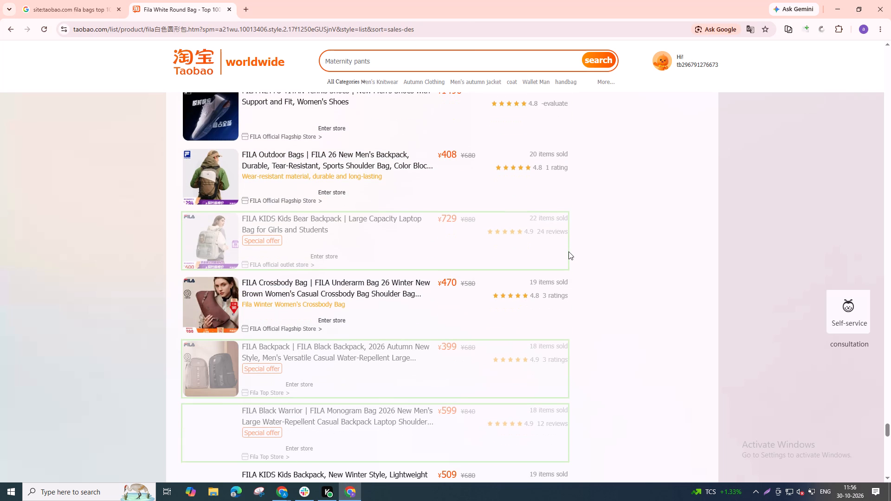
right_click(216, 179)
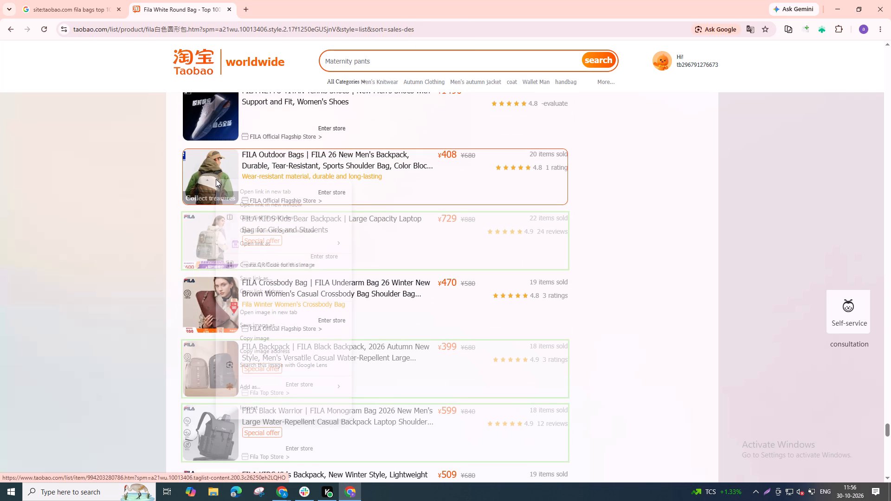
click(263, 313)
click(303, 0)
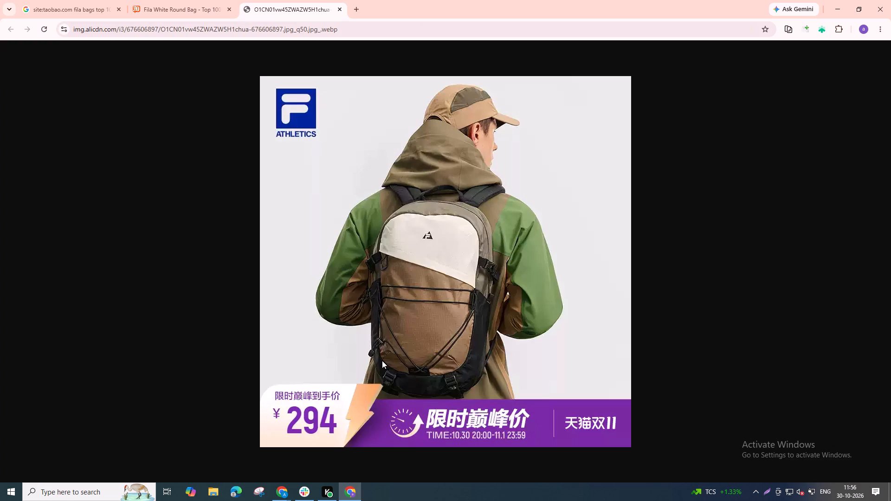
key(ctrl+w)
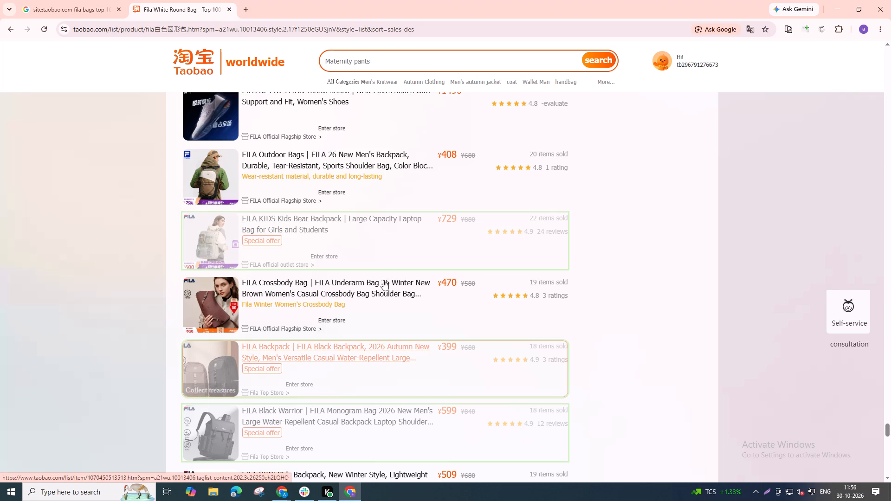
right_click(410, 164)
click(461, 264)
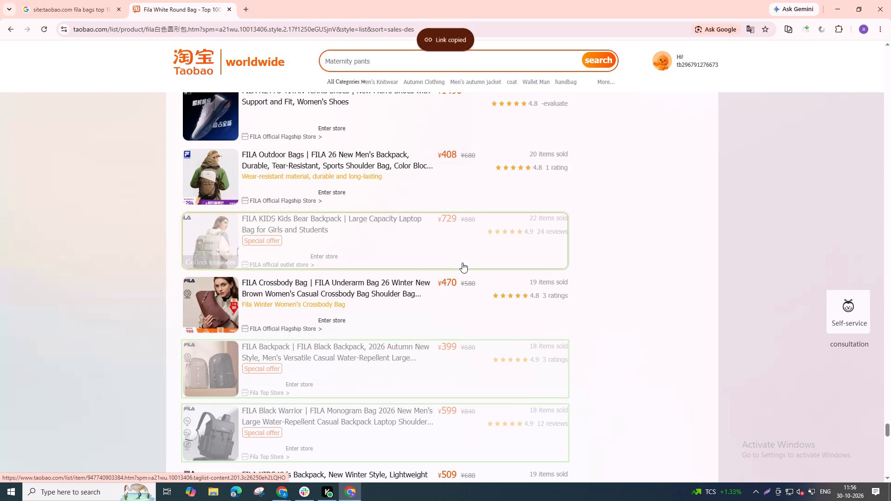
key(alt+Tab)
click(387, 346)
key(ctrl+v)
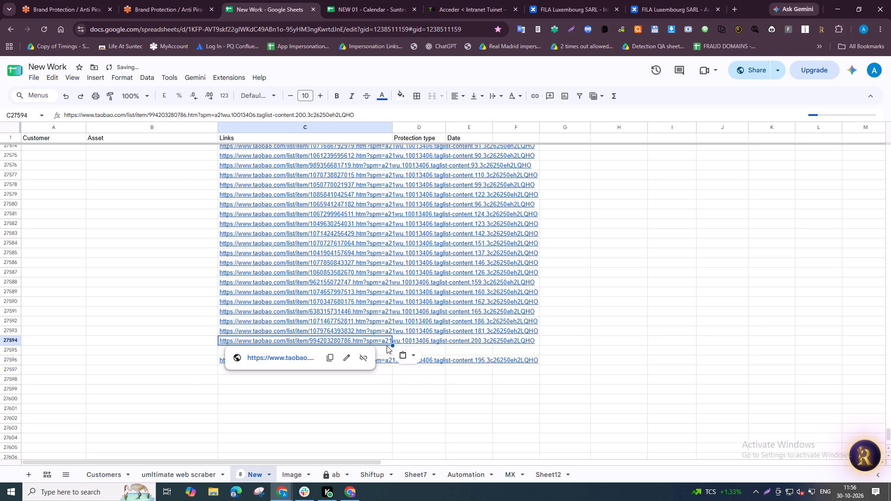
key(ctrl+z)
click(389, 352)
key(ctrl+v)
key(alt+Tab)
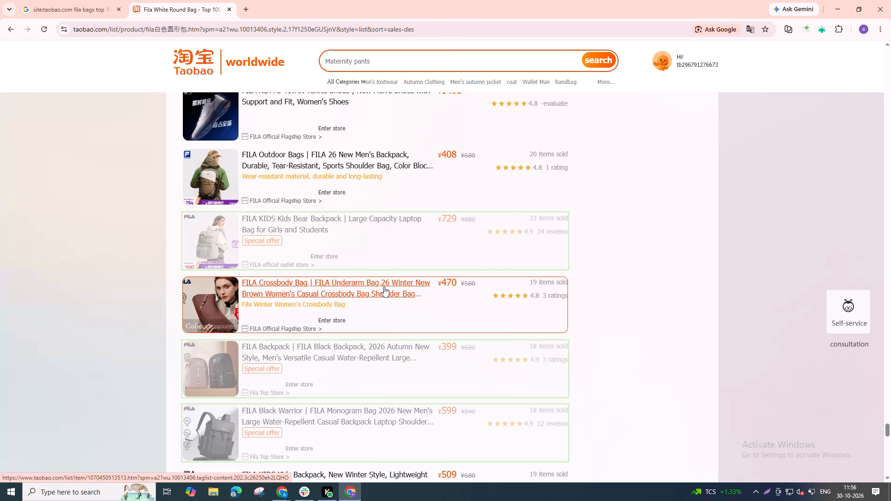
Copy the link of the ¥470 FILA Underarm Bag 26 Winter New Brown Women's Crossbody listing into cell C27599 of the New Work sheet.
right_click(384, 287)
click(410, 382)
key(alt+Tab)
click(351, 394)
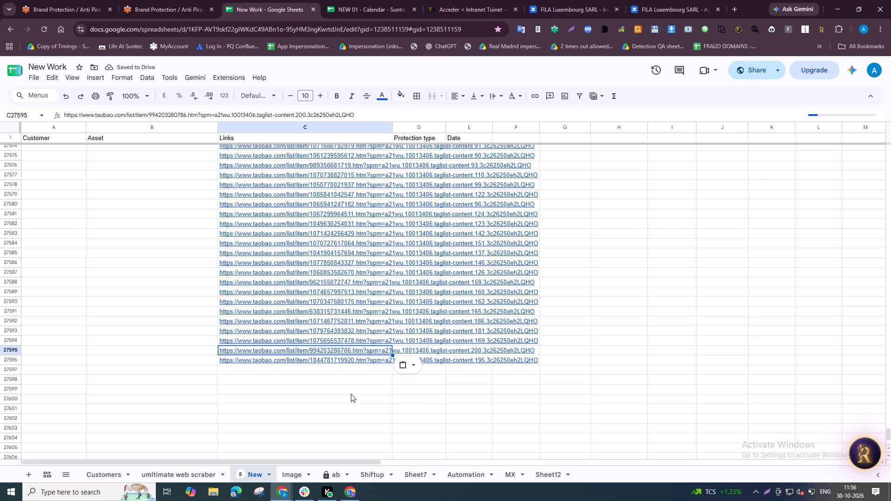
key(ctrl+v)
key(alt+Tab)
Copy the link of the ¥509 FILA KIDS Kids Backpack, New Winter Style, Lightweight listing into cell C27597 of the New Work sheet.
scroll(387, 262, down, 6)
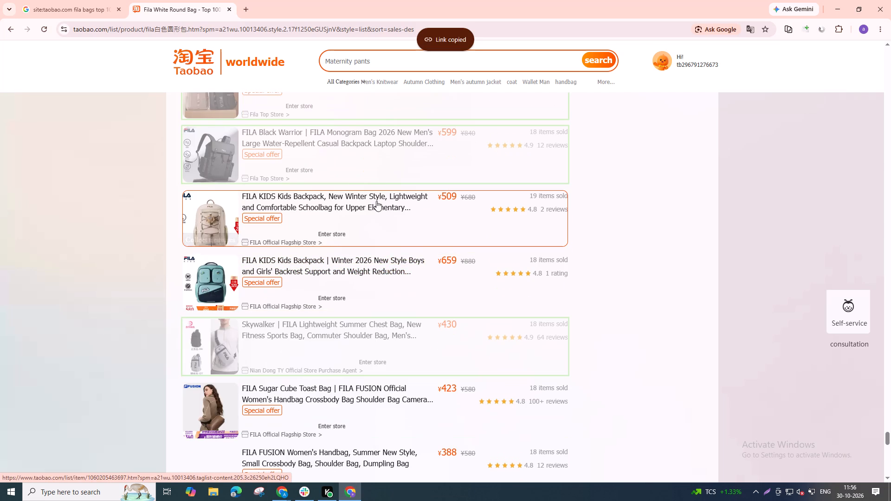
right_click(376, 201)
click(410, 296)
key(alt+Tab)
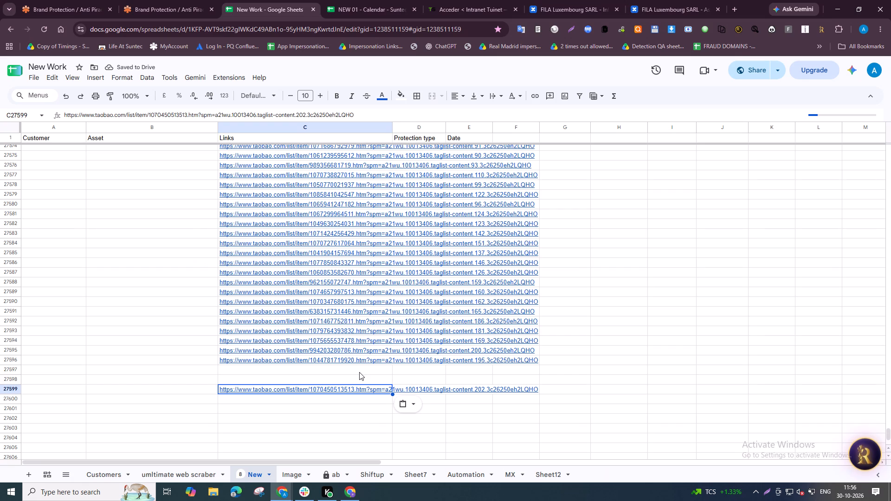
click(359, 372)
key(ctrl+v)
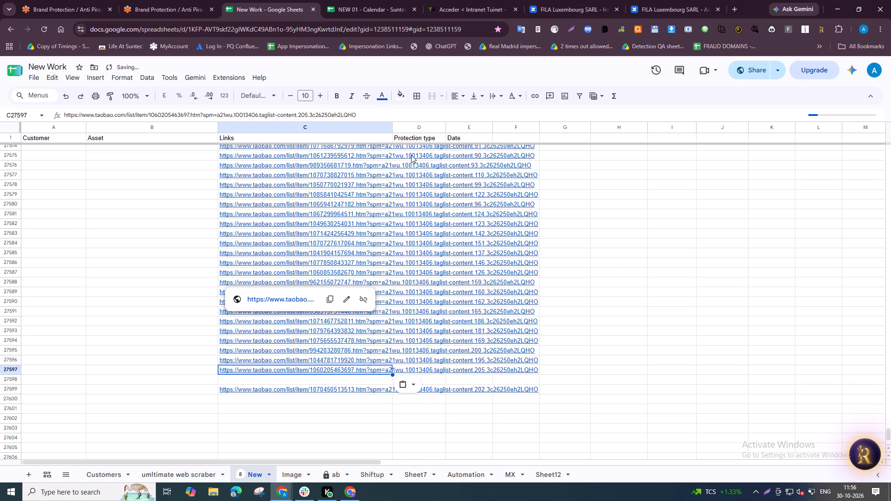
alt+click(380, 430)
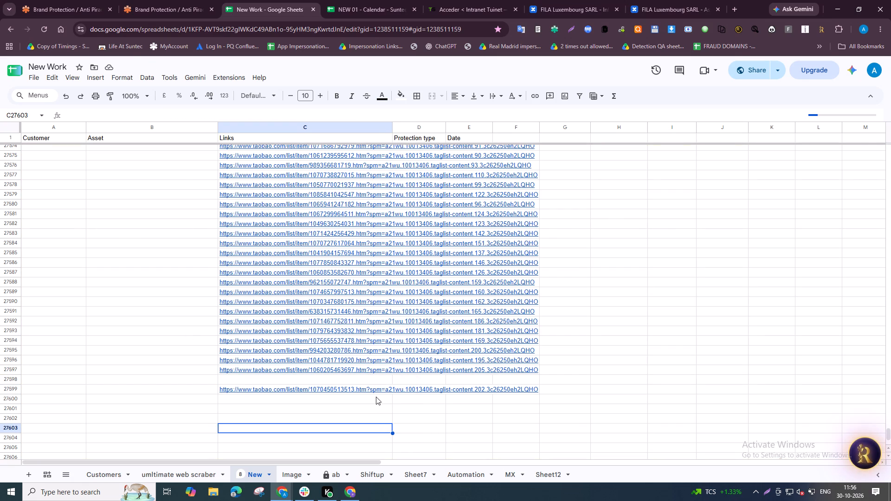
key(alt+Tab)
Copy the link of the ¥659 FILA KIDS Kids Backpack Winter 2026 Backrest Support listing into cell C27598 of the New Work sheet.
right_click(368, 270)
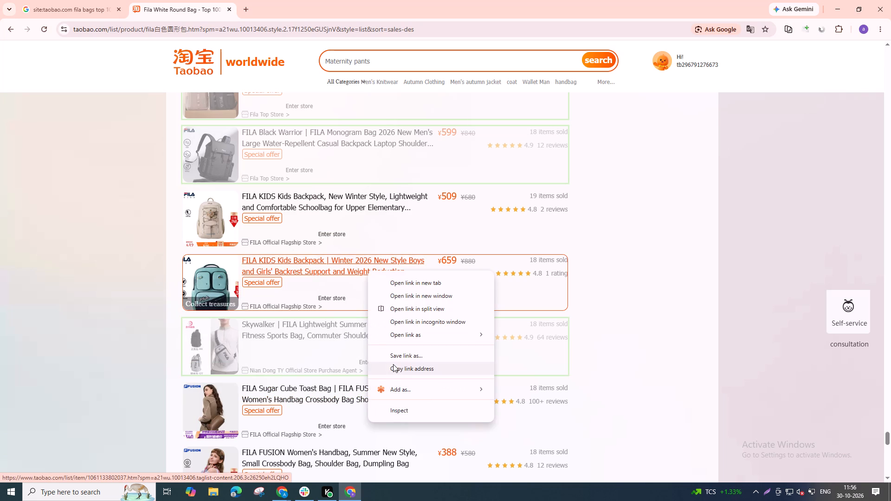
click(395, 364)
key(alt+Tab)
click(388, 379)
key(ctrl+v)
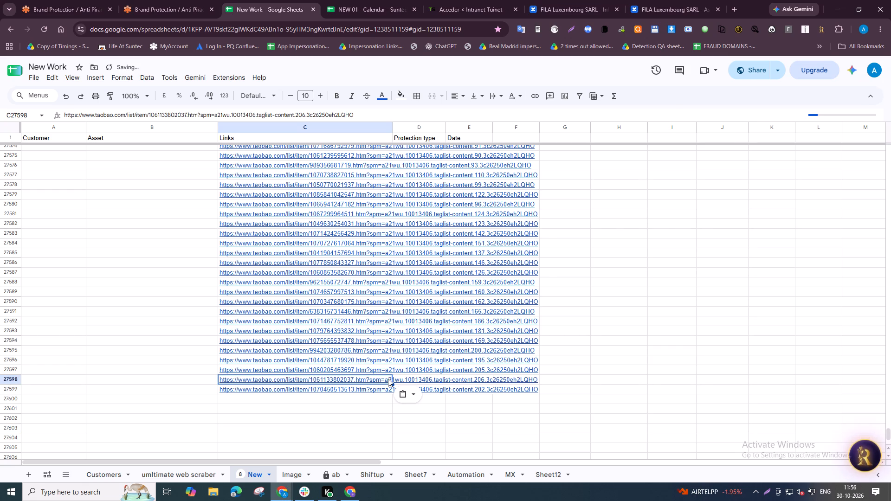
key(alt+Tab)
Inspect the full-size image of the ¥259 FILA ORIGINALE logo buckle closure backpack listing and copy its link into cell C27602.
scroll(413, 292, down, 6)
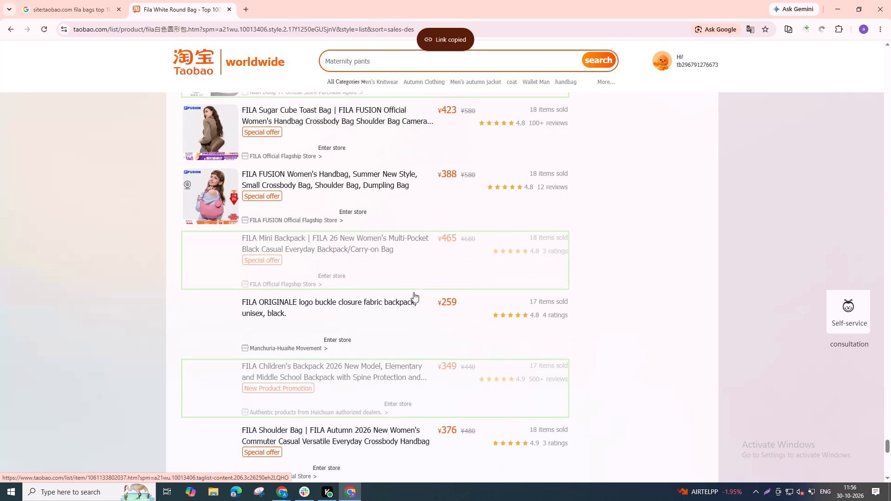
scroll(520, 287, down, 1)
right_click(209, 276)
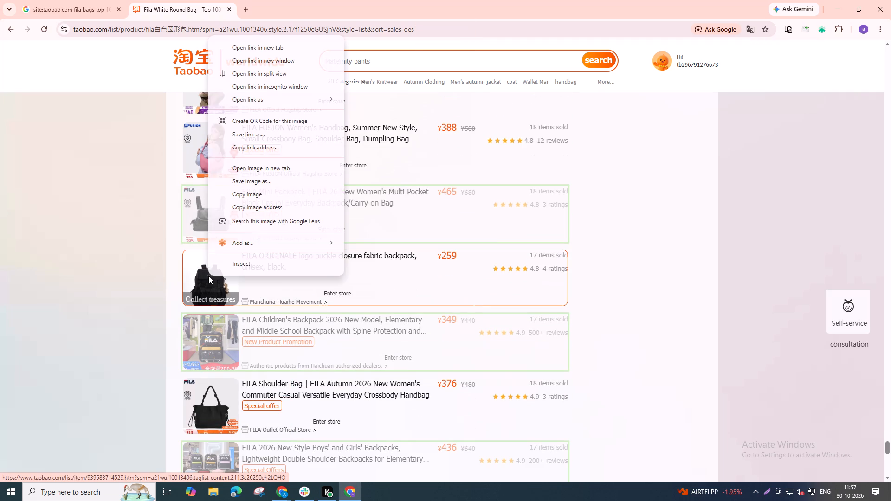
click(266, 175)
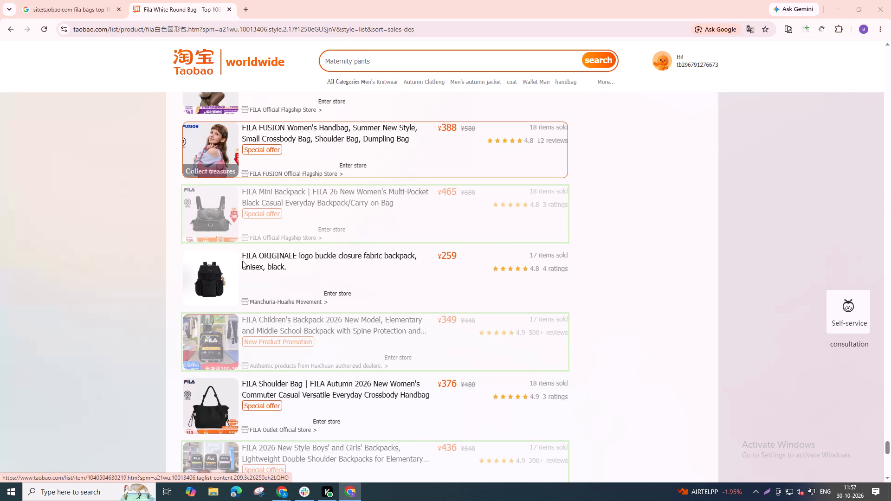
click(296, 206)
right_click(225, 273)
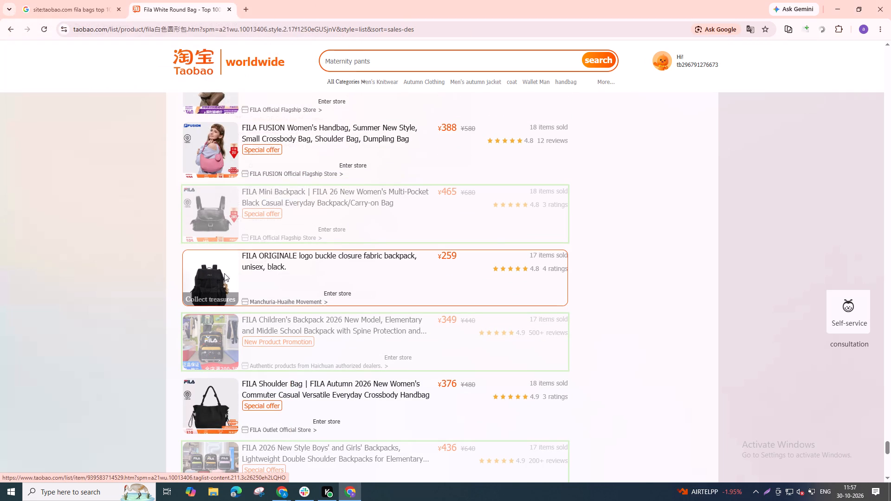
click(310, 166)
click(271, 0)
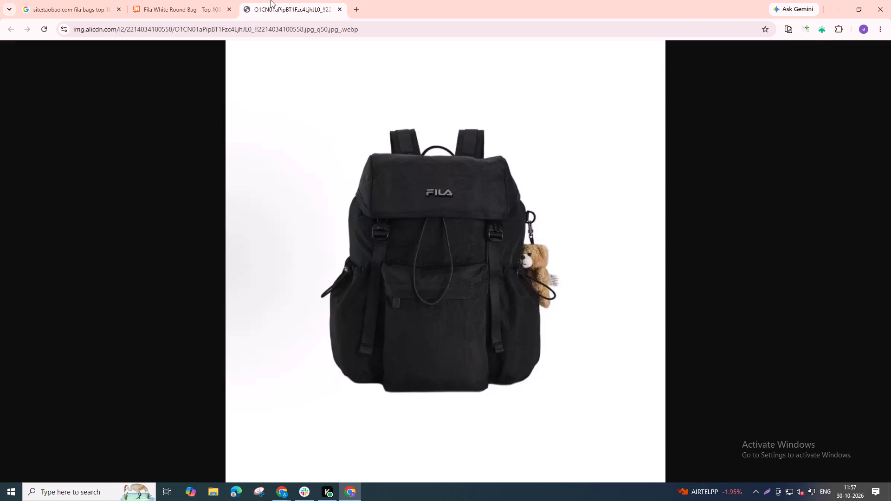
key(ctrl+w)
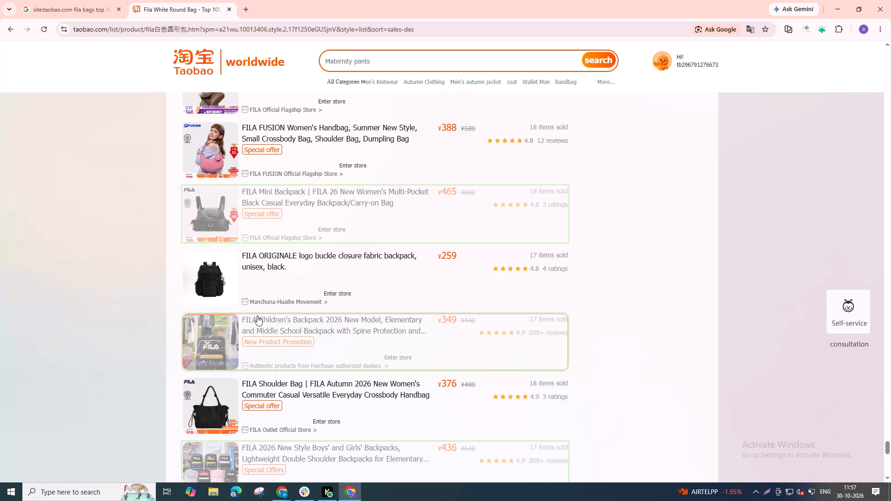
right_click(270, 268)
click(346, 362)
key(alt+Tab)
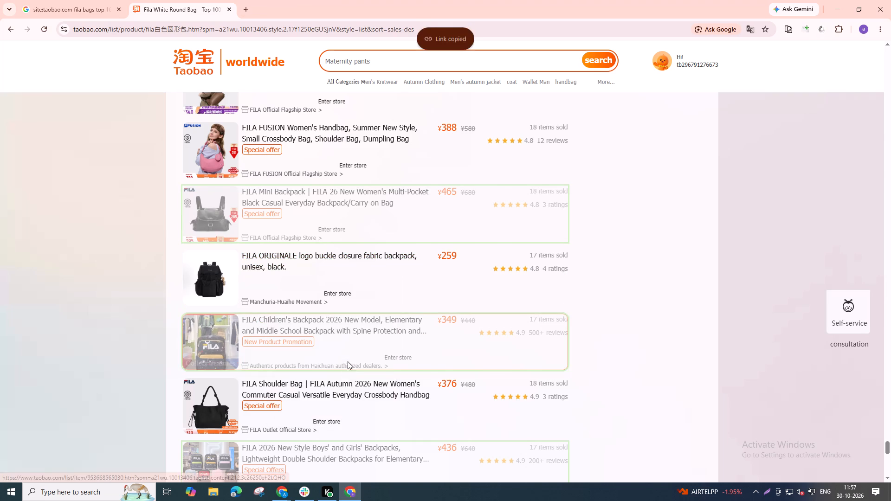
click(346, 421)
key(ctrl+v)
key(alt+Tab)
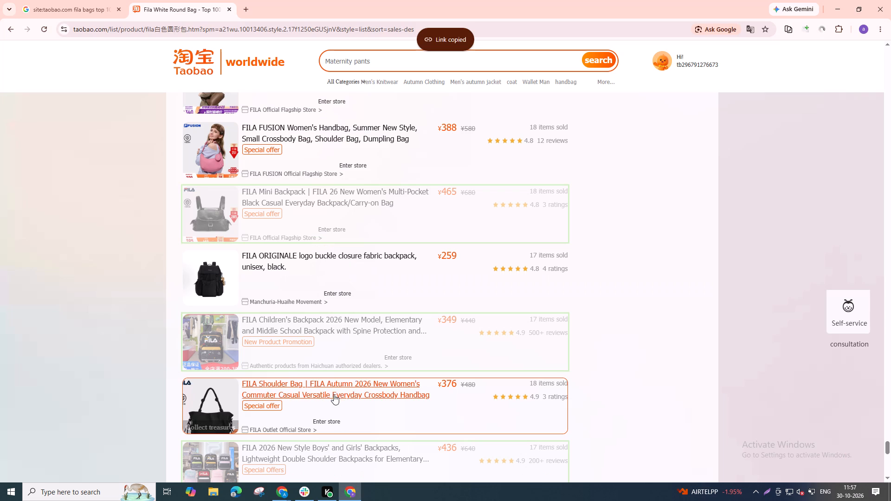
Copy the link of the ¥376 FILA Shoulder Bag Autumn 2026 Women's Commuter listing into cell C27600 of the New Work sheet.
right_click(336, 393)
click(393, 338)
key(alt+Tab)
click(362, 394)
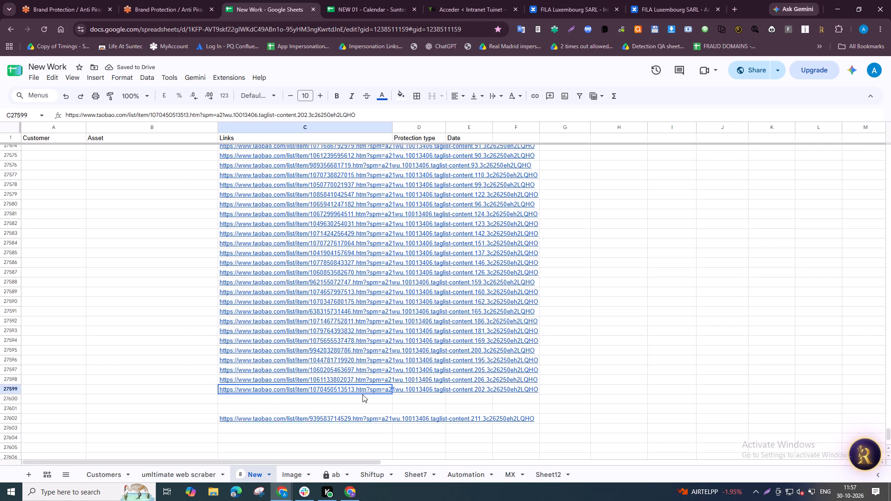
click(398, 401)
click(382, 402)
key(ctrl+v)
key(alt+Tab)
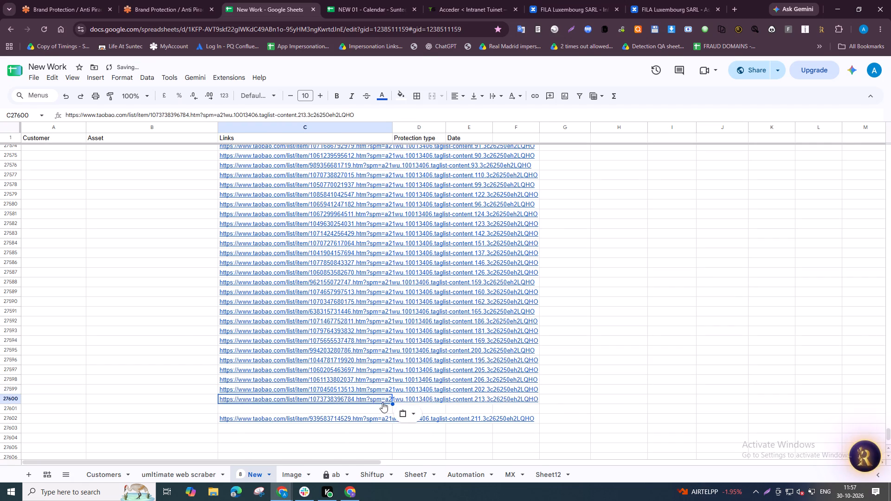
Copy the link of the ¥388 FILA Official Women's Backpack Autumn Flap listing into cell C27601 of the New Work sheet.
scroll(406, 297, down, 8)
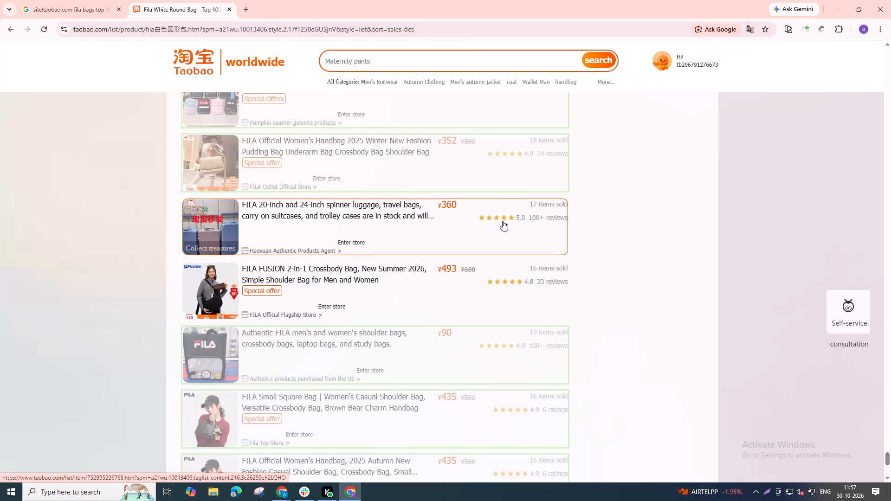
scroll(521, 225, down, 8)
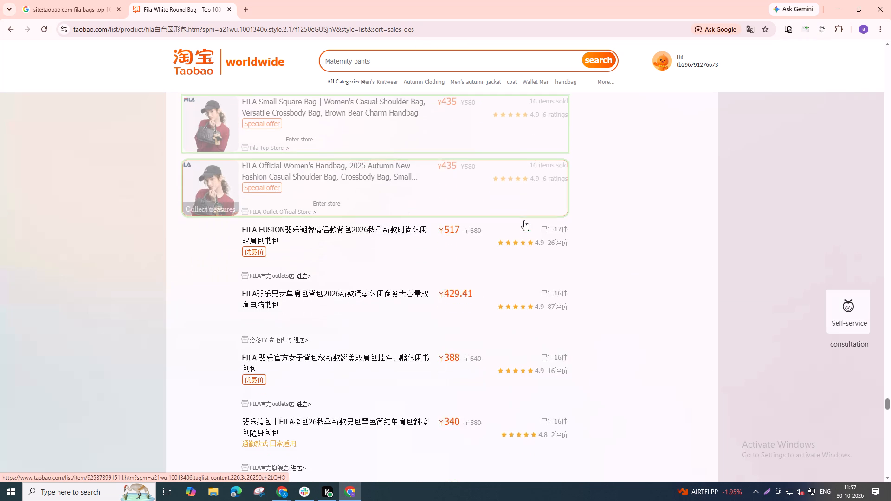
scroll(524, 220, down, 1)
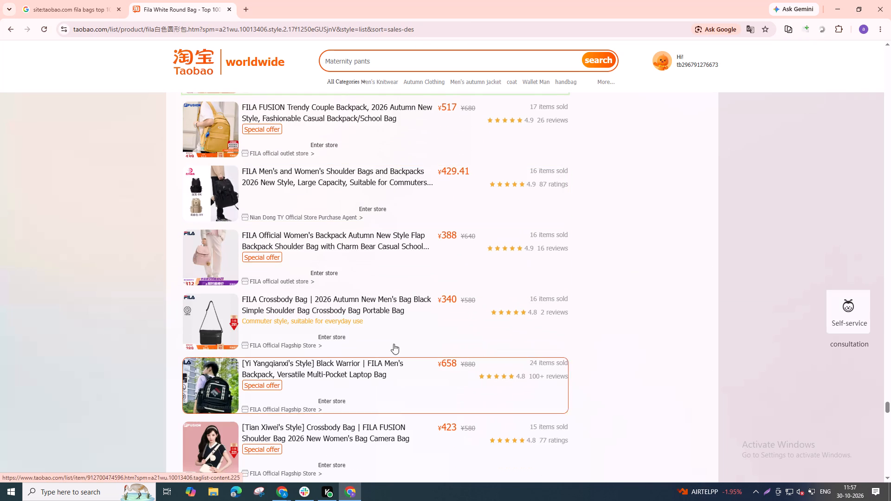
right_click(388, 245)
click(435, 347)
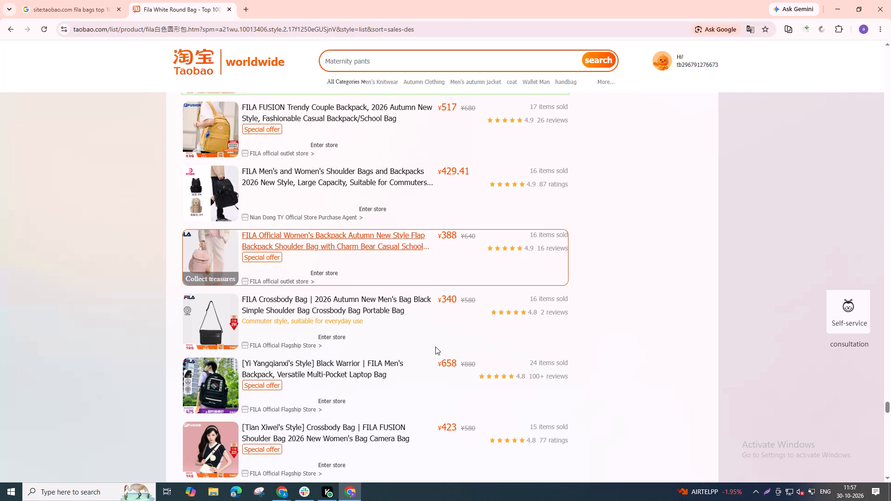
key(alt+Tab)
click(372, 410)
key(ctrl+v)
key(alt+Tab)
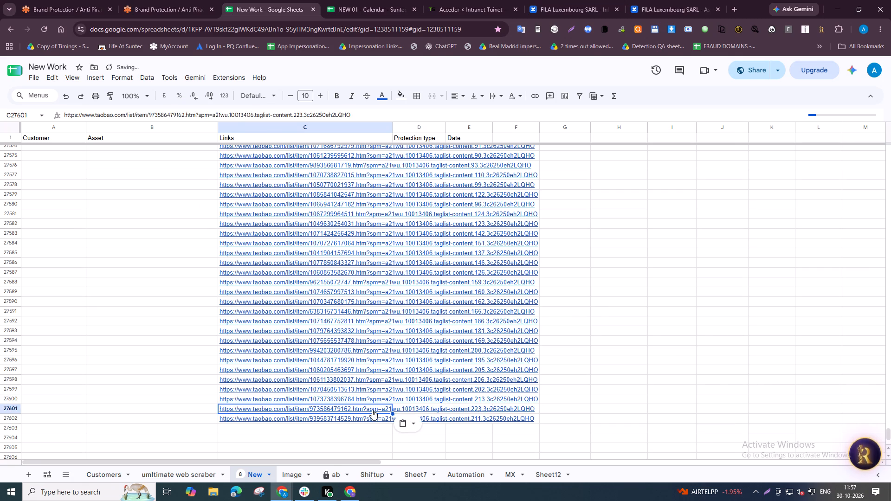
Copy the link of the ¥658 Black Warrior FILA Men's Backpack listing into cell C27603 of the New Work sheet.
right_click(370, 303)
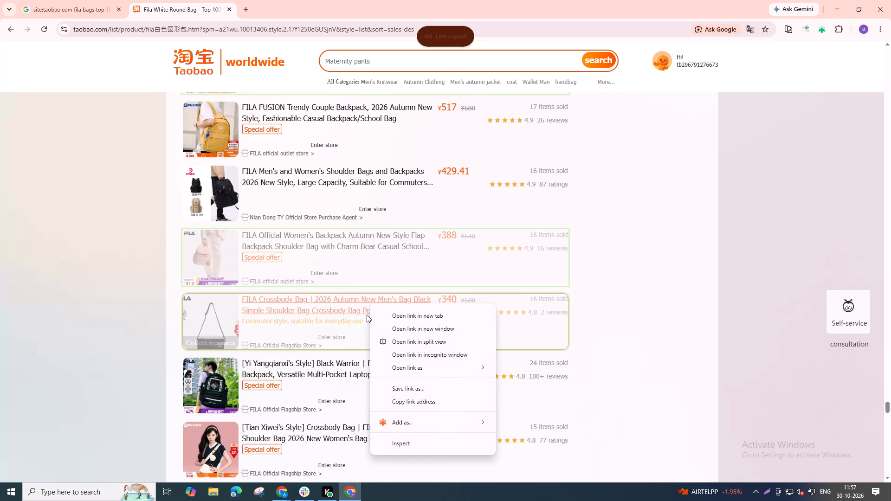
scroll(623, 275, down, 3)
right_click(352, 234)
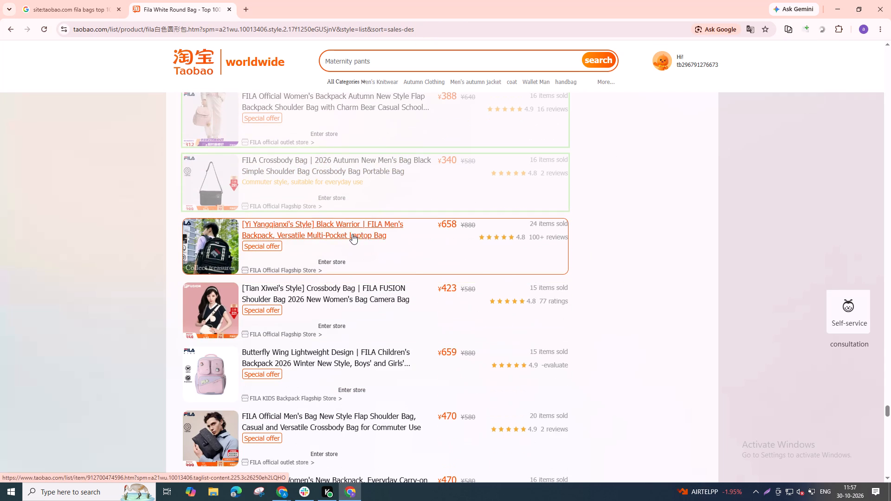
click(417, 333)
key(alt+Tab)
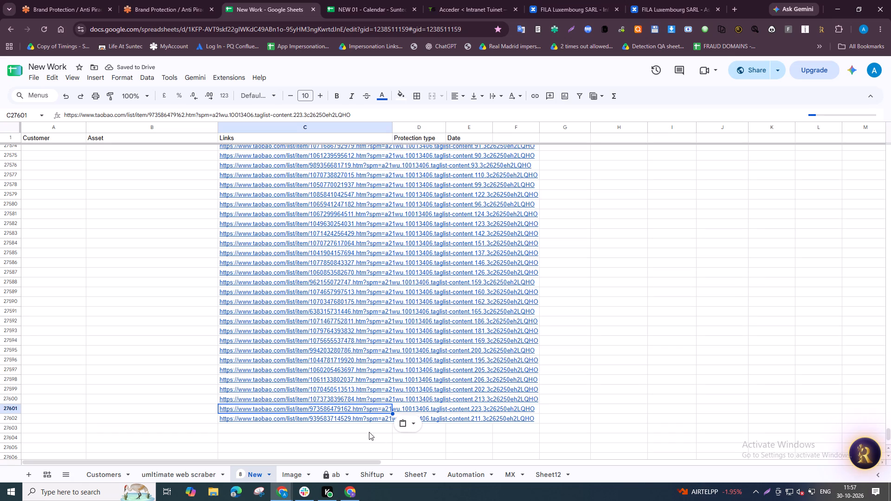
click(369, 432)
key(ctrl+v)
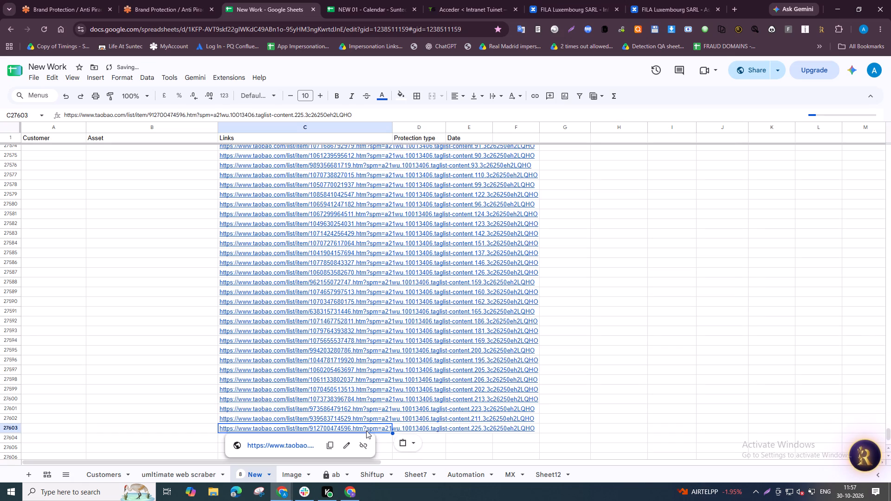
key(alt+Tab)
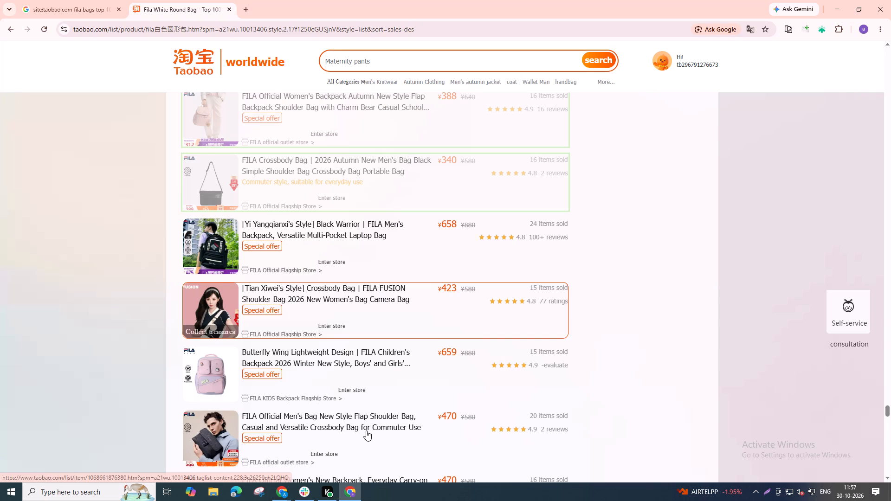
Copy the link of the ¥659 Butterfly Wing FILA Children's Backpack listing into cell C27606 of the New Work sheet.
right_click(370, 360)
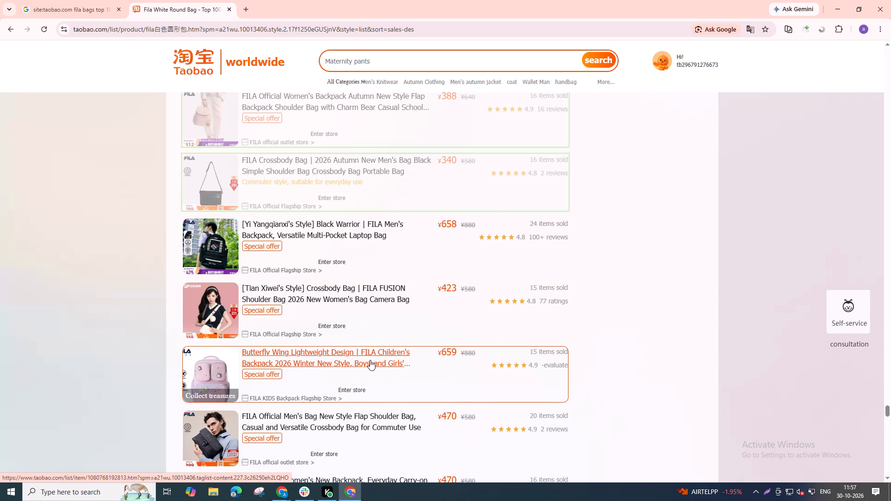
click(436, 306)
key(alt+Tab)
scroll(420, 234, down, 4)
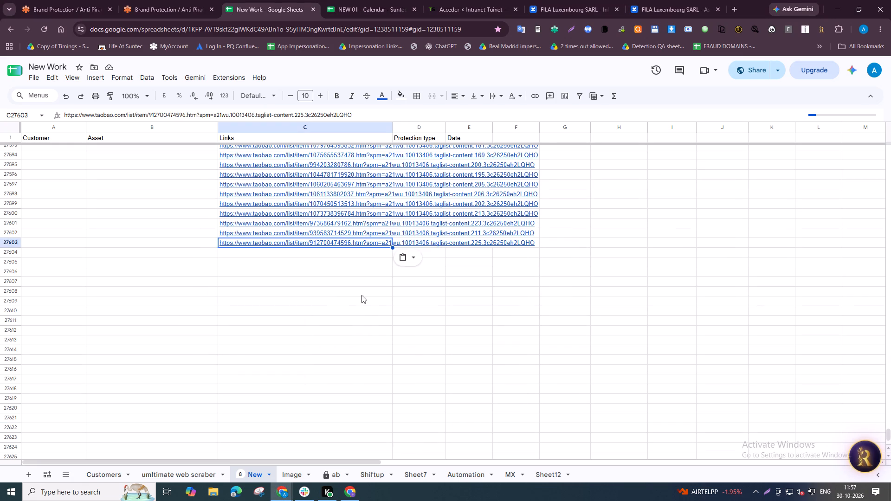
click(361, 271)
key(ctrl+v)
key(alt+Tab)
Copy the link of the ¥470 FILA Official Men's Bag Flap Shoulder Bag listing into cell C27604 of the New Work sheet.
scroll(520, 263, down, 5)
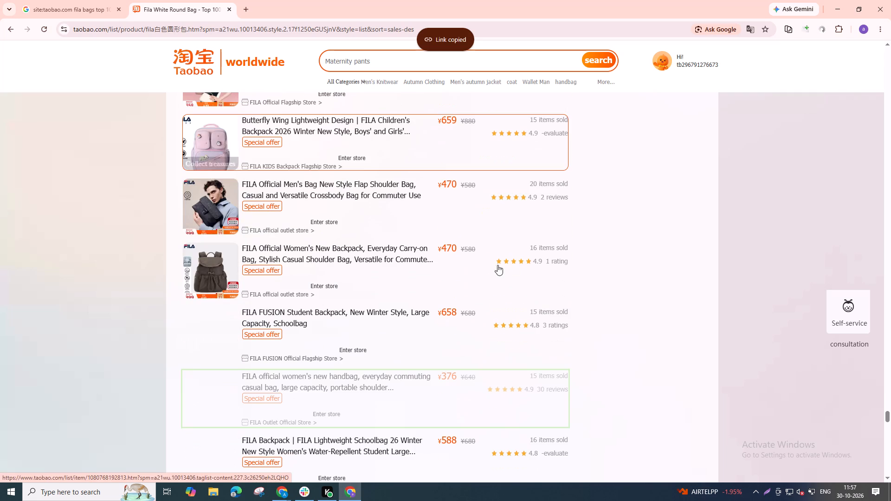
right_click(367, 190)
click(430, 287)
key(alt+Tab)
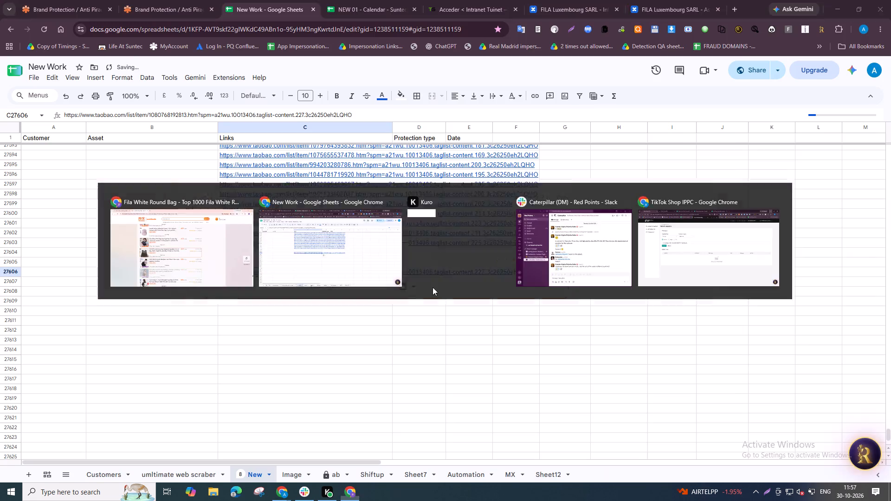
click(358, 253)
key(ctrl+v)
key(alt+Tab)
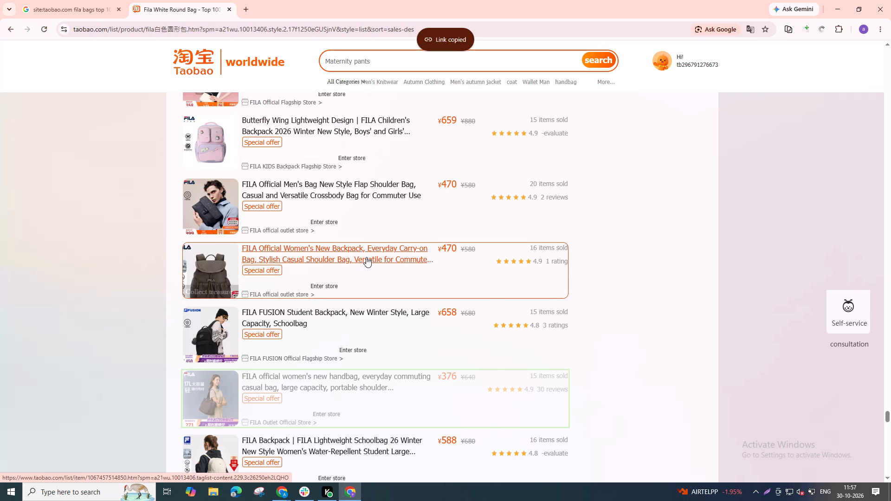
Copy the link of the ¥470 FILA Official Women's New Backpack Everyday Carry-on listing into cell C27605 of the New Work sheet.
right_click(366, 257)
click(432, 354)
key(alt+Tab)
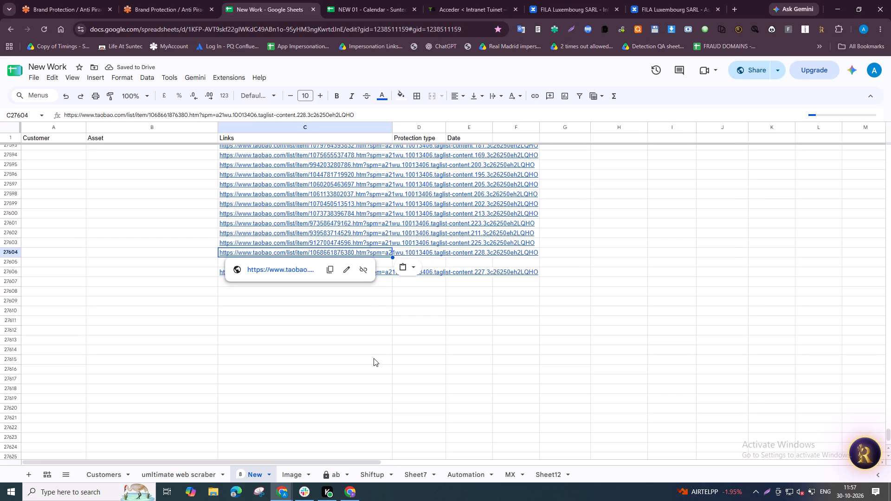
click(389, 262)
key(ctrl+v)
Select the block of collected links from C27606 up to C27562 to check how many there are.
key(Down)
key(ctrl+shift+Up)
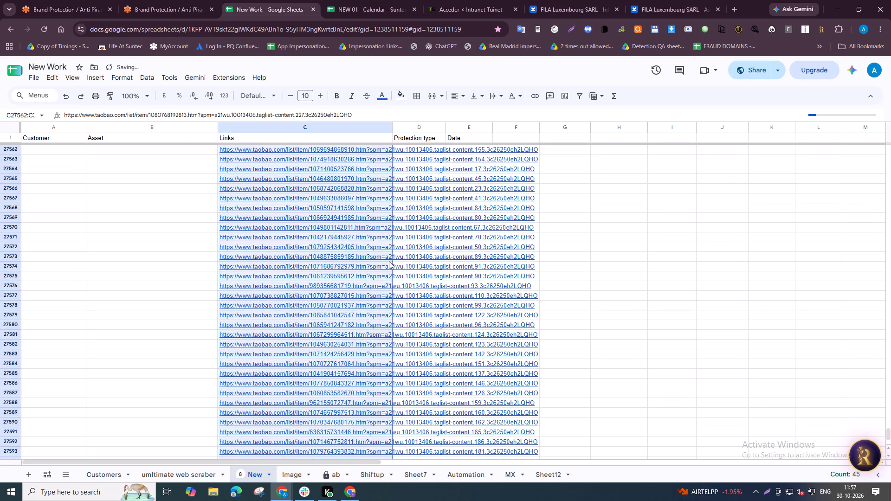
Copy the link of the ¥509 FILA Children's Backpacks Grades 1-5 College Style listing into cell C27611 of the New Work sheet.
scroll(385, 265, down, 6)
click(351, 347)
key(alt+Tab)
scroll(433, 293, down, 2)
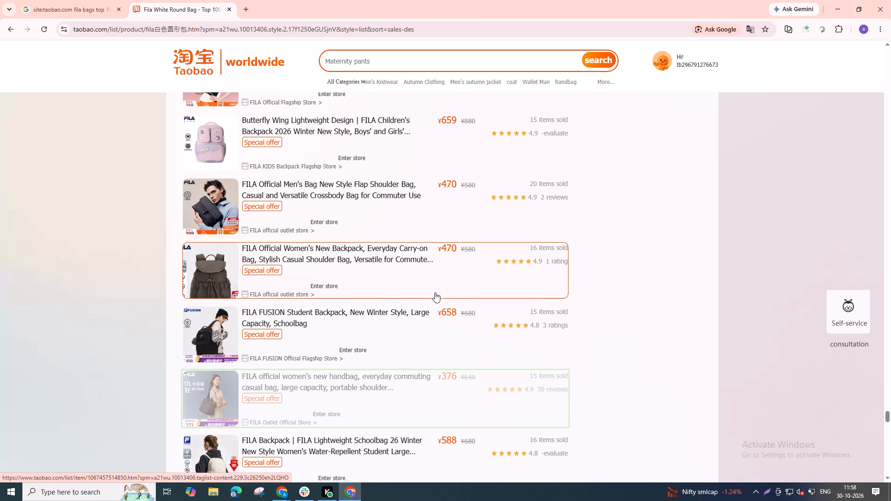
scroll(435, 292, down, 5)
scroll(615, 199, down, 6)
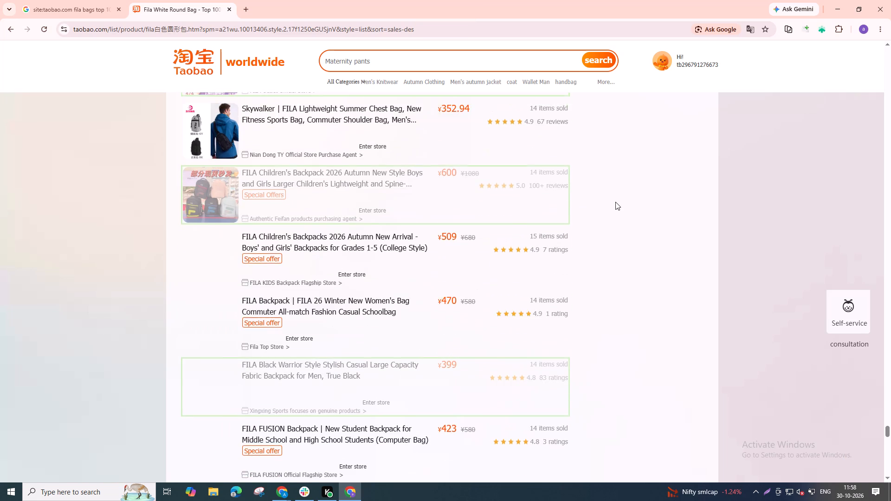
right_click(372, 227)
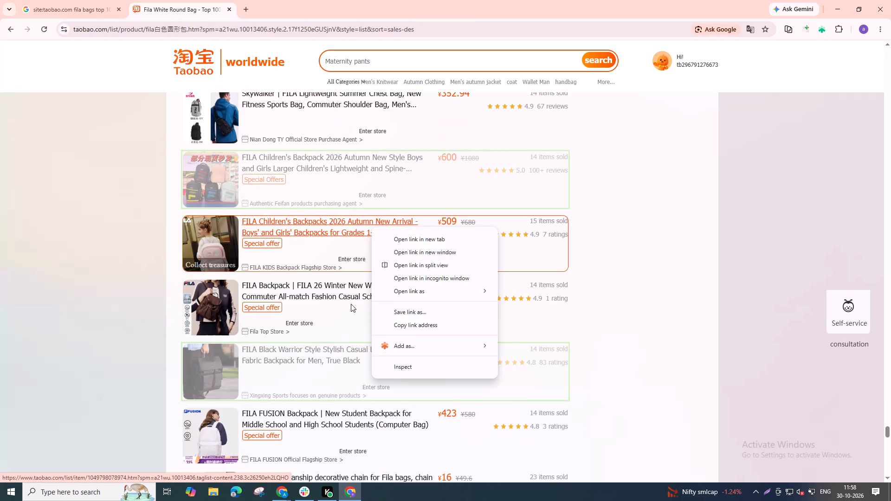
click(422, 327)
key(alt+Tab)
key(ctrl+v)
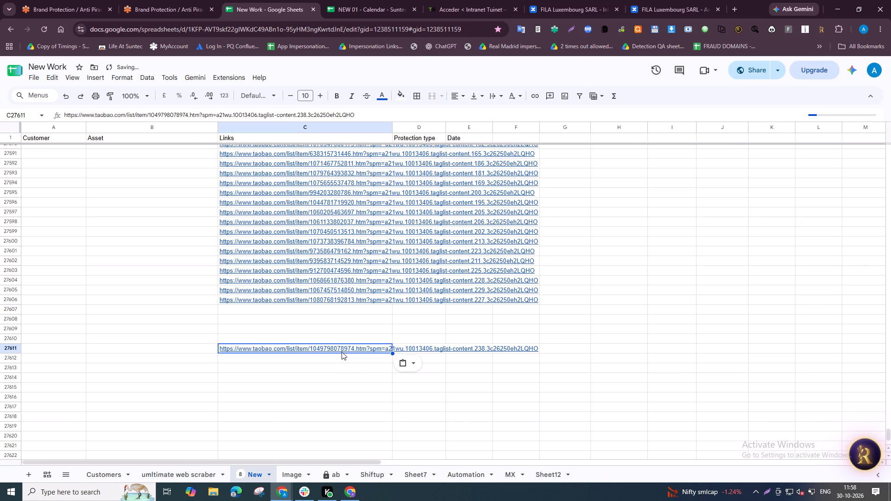
key(alt+Tab)
Copy the link of the ¥470 FILA Backpack 26 Winter Women's Commuter listing into cell C27610 of the New Work sheet.
right_click(363, 297)
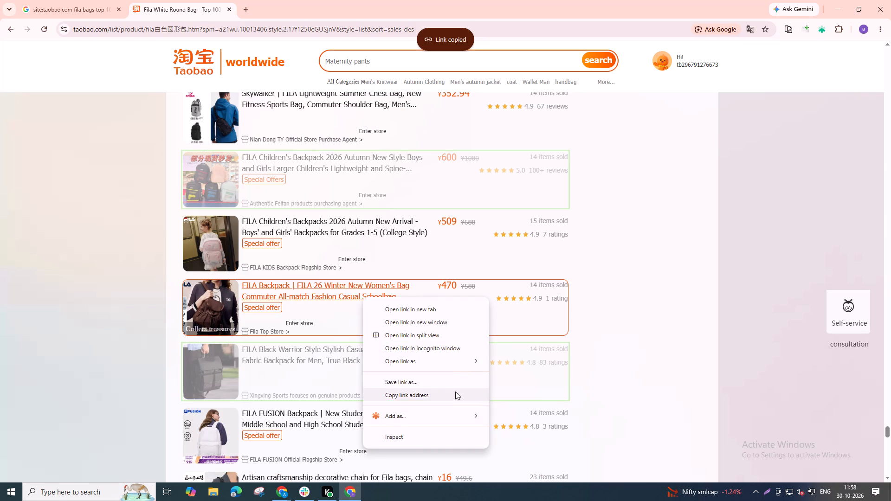
click(455, 392)
key(alt+Tab)
click(369, 340)
key(ctrl+v)
key(alt+Tab)
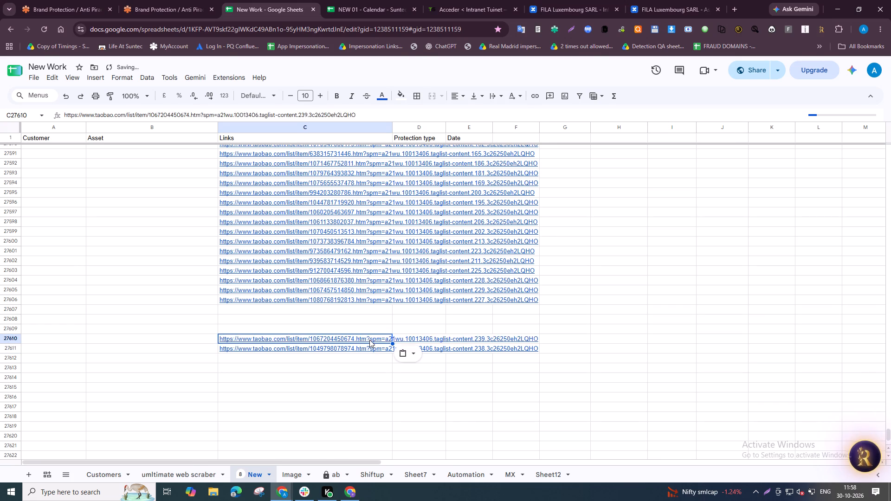
Copy the link of the ¥580 FILA Crescent Bag Winter 2026 listing into cell C27608 of the New Work sheet.
scroll(390, 285, down, 6)
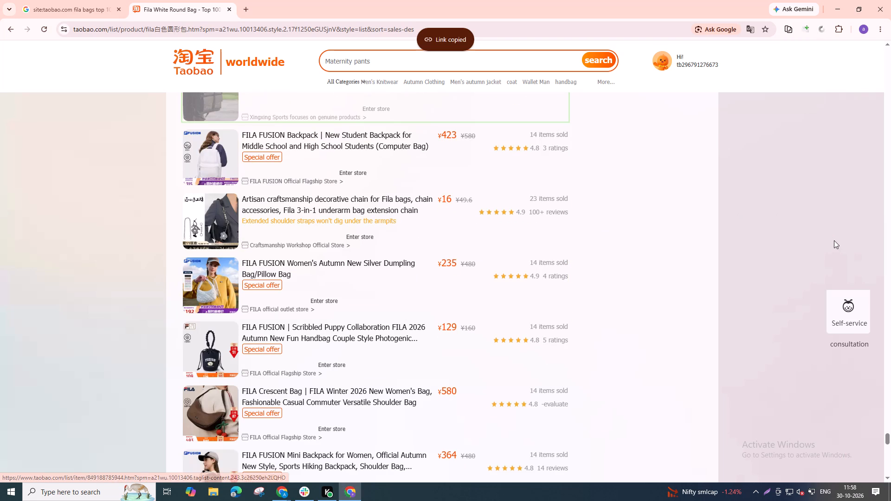
scroll(834, 240, down, 3)
scroll(636, 231, down, 2)
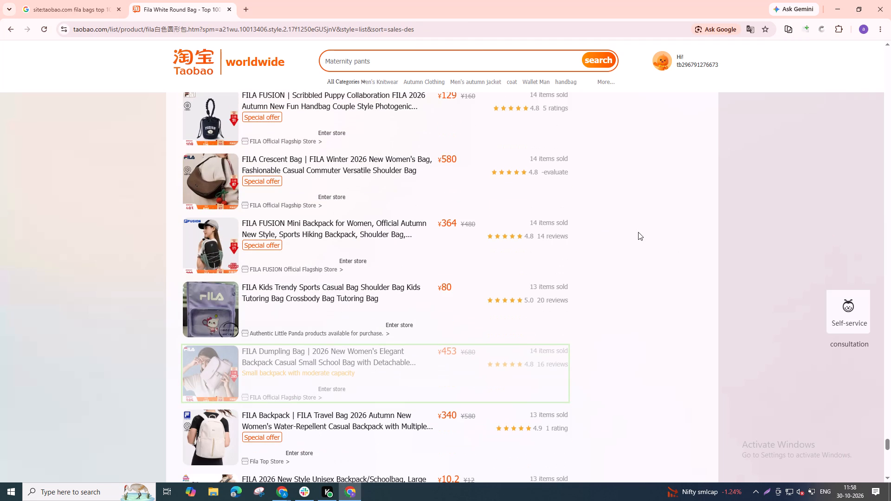
right_click(382, 167)
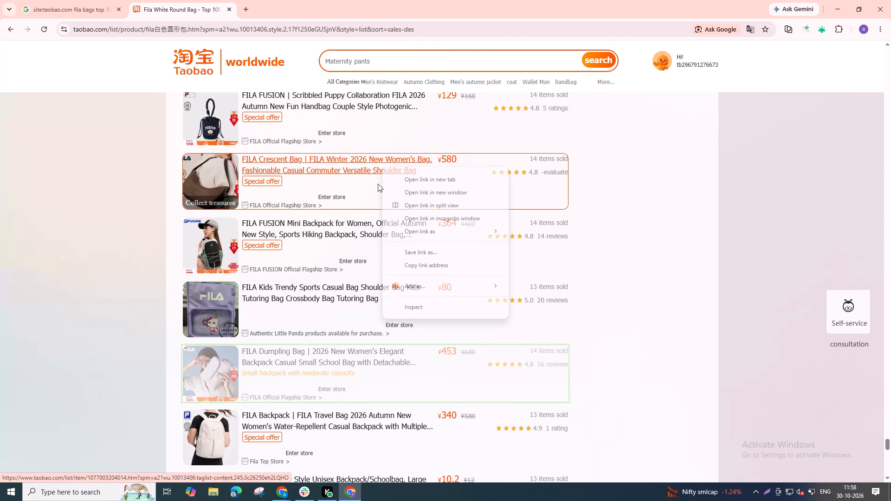
click(415, 261)
key(alt+Tab)
click(378, 321)
key(ctrl+v)
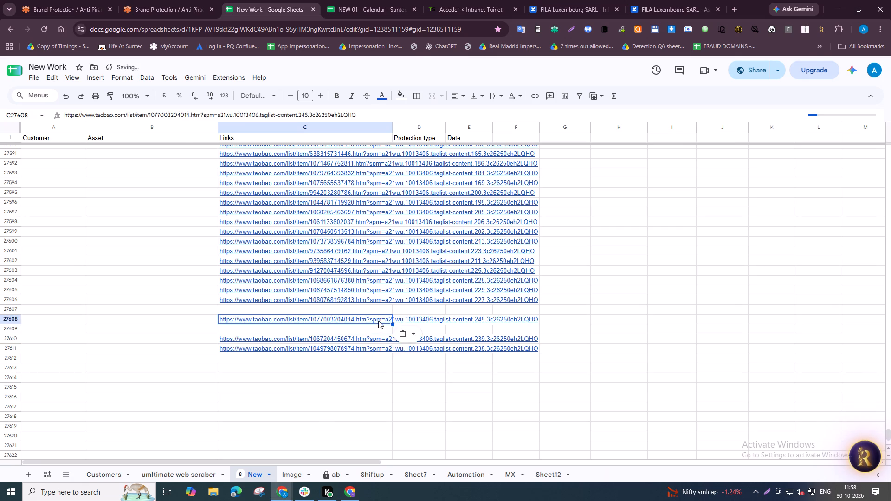
key(alt+Tab)
Copy the link of the ¥80 FILA Kids Trendy Sports Casual Bag listing into cell C27609 of the New Work sheet.
right_click(365, 294)
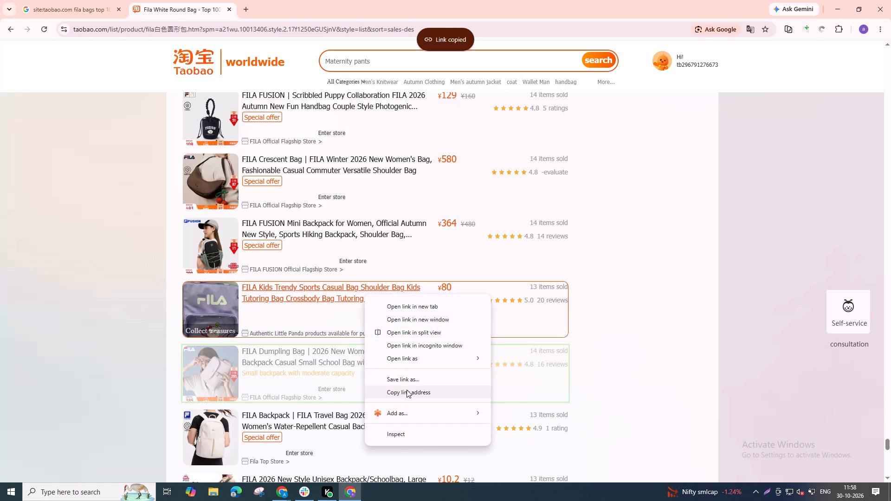
click(407, 390)
key(alt+Tab)
click(363, 331)
key(ctrl+v)
key(alt+Tab)
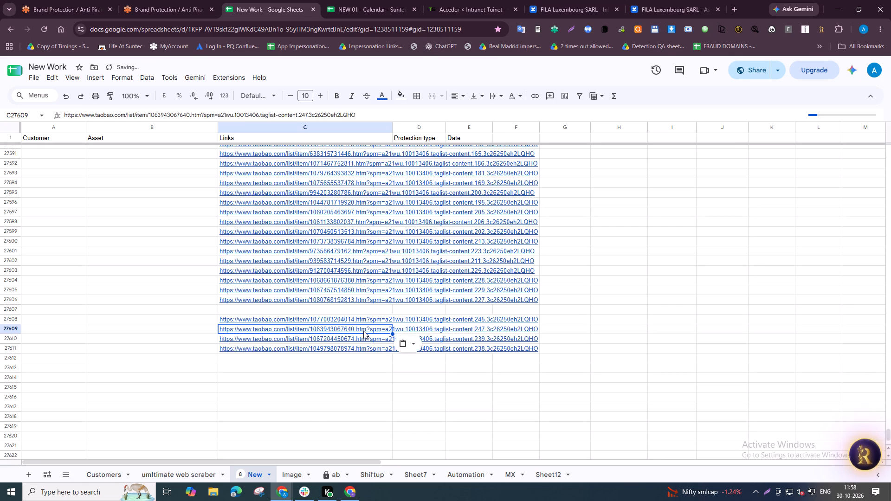
Inspect the ¥340 FILA Travel Bag 2026 Autumn backpack's image and copy the listing link into cell C27607 of the New Work sheet.
scroll(505, 261, down, 6)
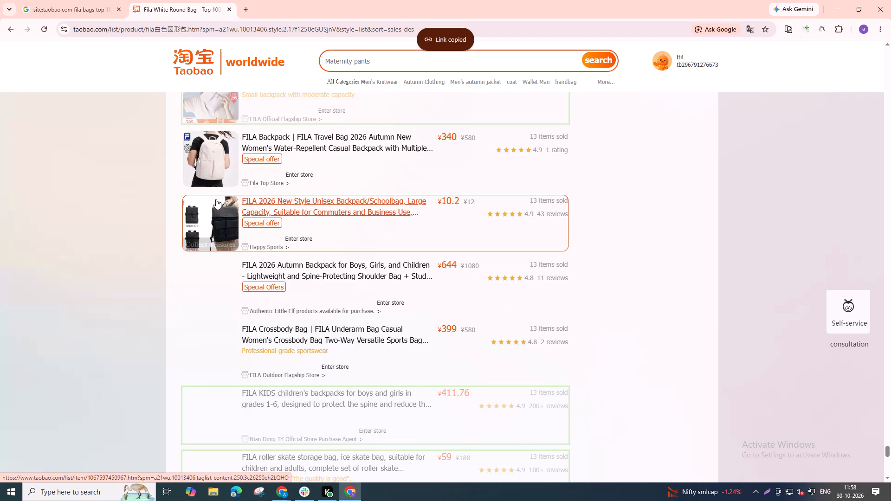
right_click(214, 155)
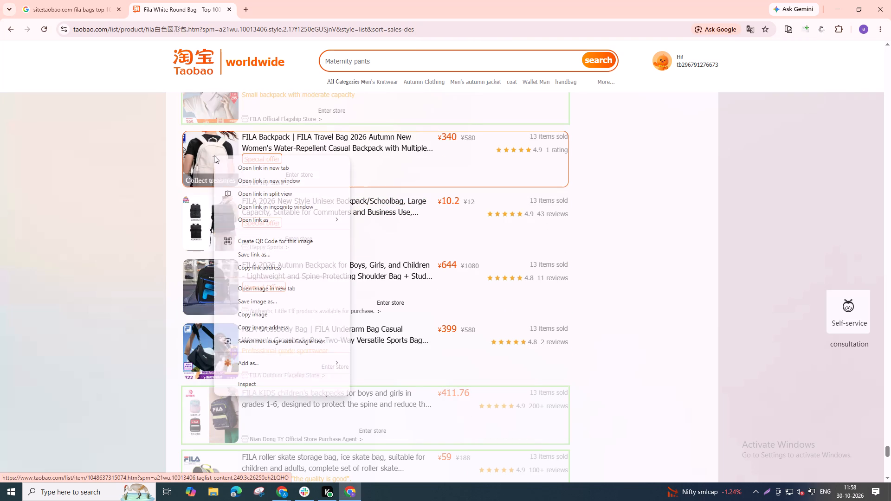
click(255, 285)
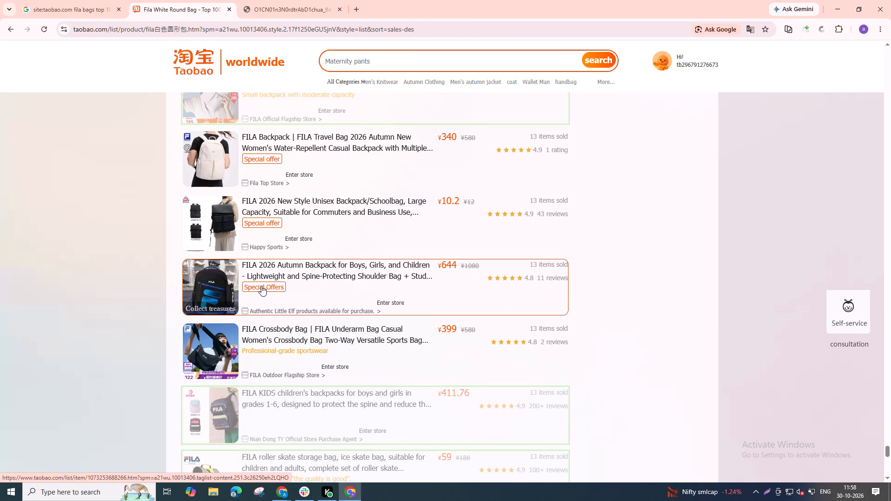
click(279, 0)
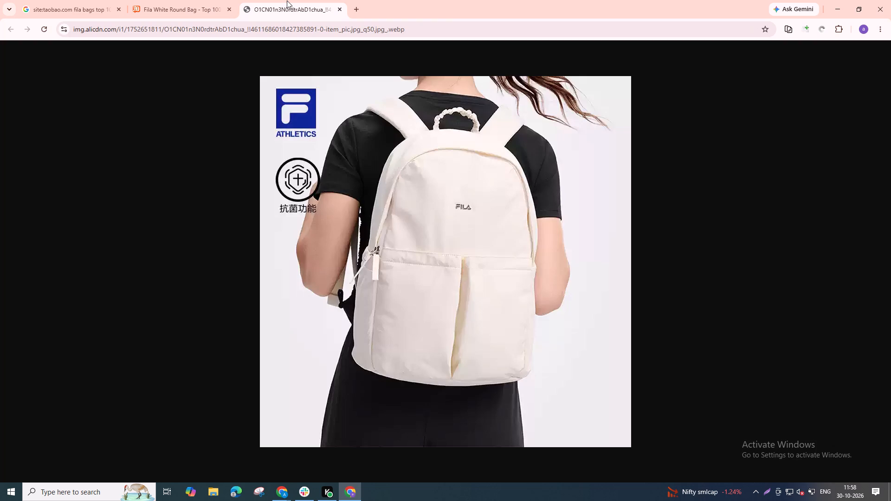
key(ctrl+w)
right_click(368, 132)
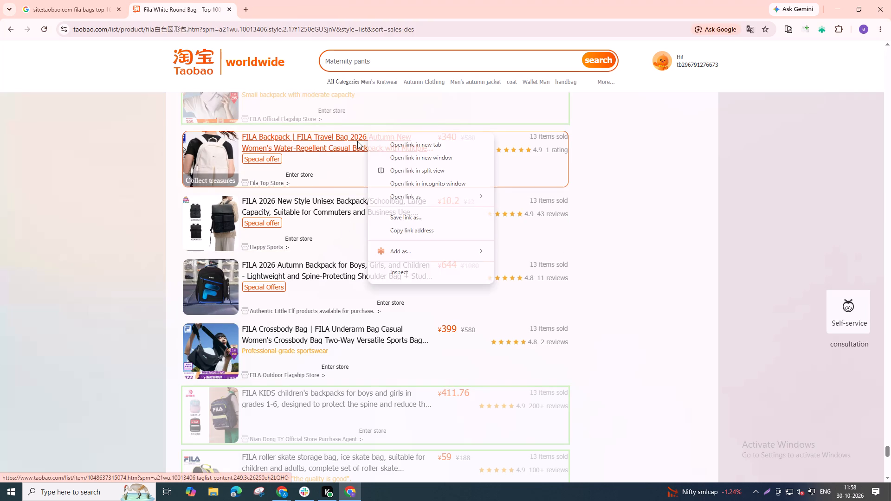
right_click(332, 148)
click(385, 244)
key(alt+Tab)
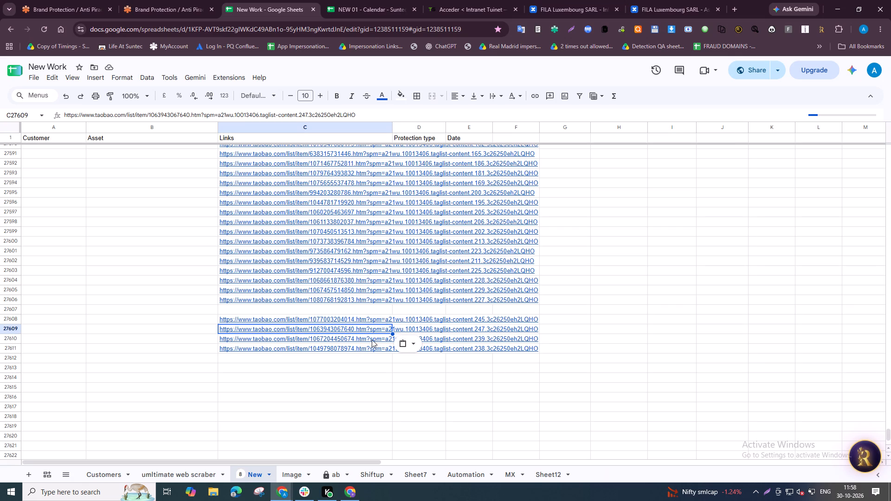
click(376, 310)
key(ctrl+v)
key(alt+Tab)
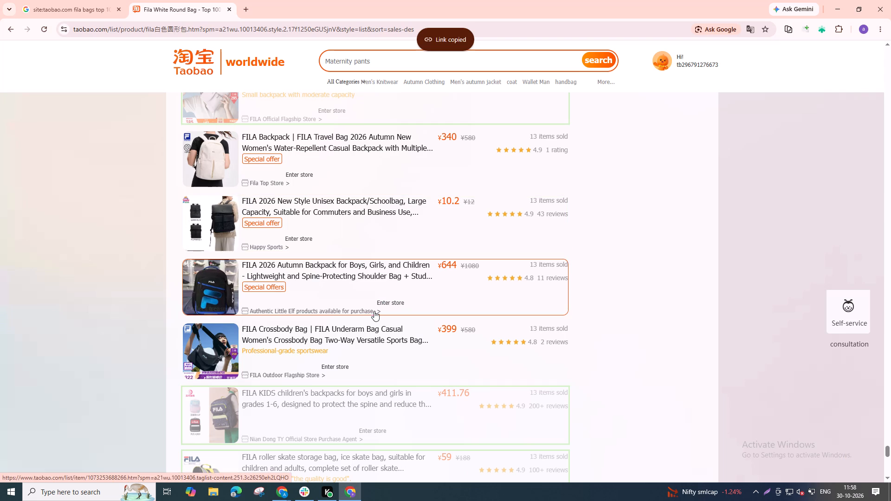
Inspect the ¥10.2 FILA 2026 Unisex Backpack/Schoolbag's image and copy the listing link into cell C27614 of the New Work sheet.
right_click(223, 217)
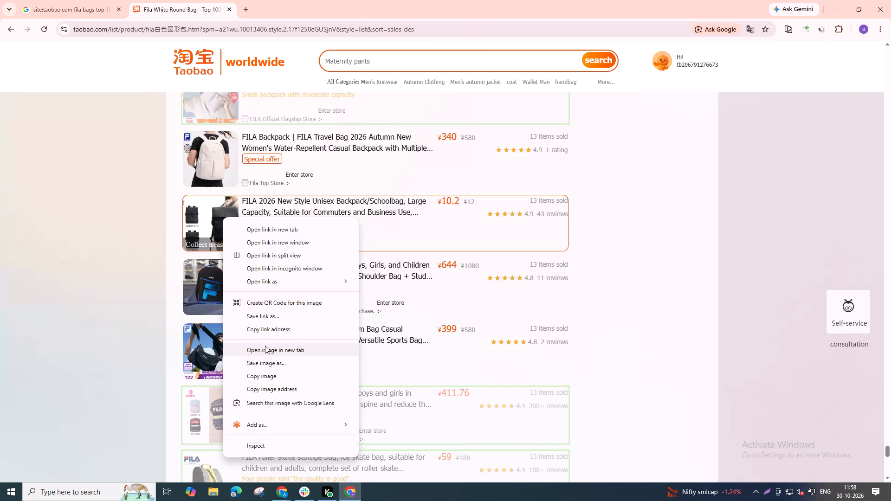
click(265, 347)
click(345, 0)
key(ctrl+w)
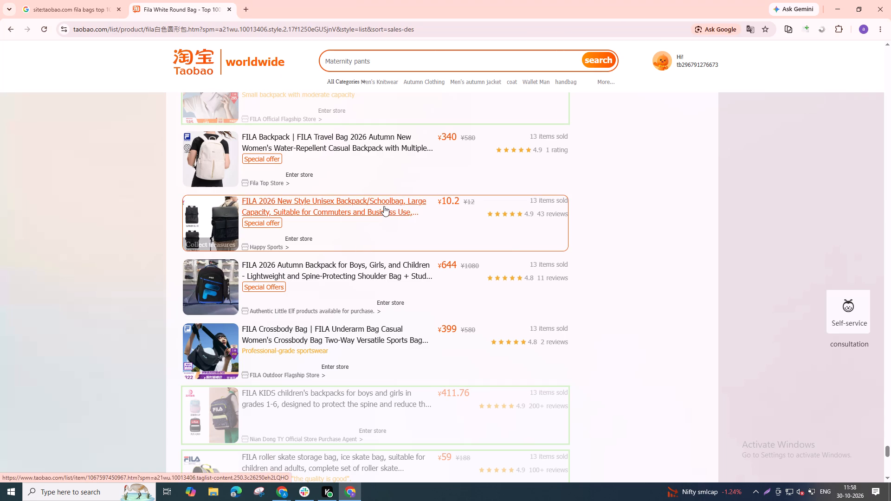
right_click(384, 206)
click(411, 301)
key(alt+Tab)
click(377, 374)
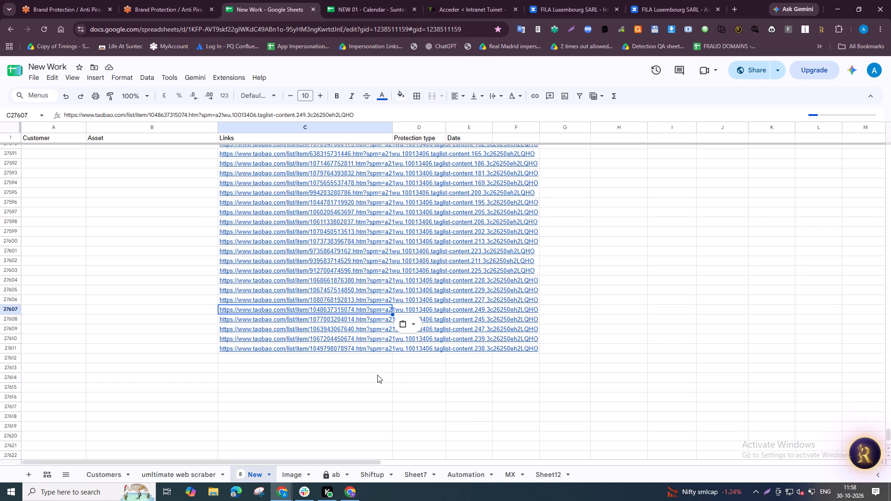
key(ctrl+v)
key(alt+Tab)
Copy the link of the ¥644 FILA 2026 Autumn Backpack for Boys, Girls, and Children listing into cell C27613 of the New Work sheet.
right_click(329, 270)
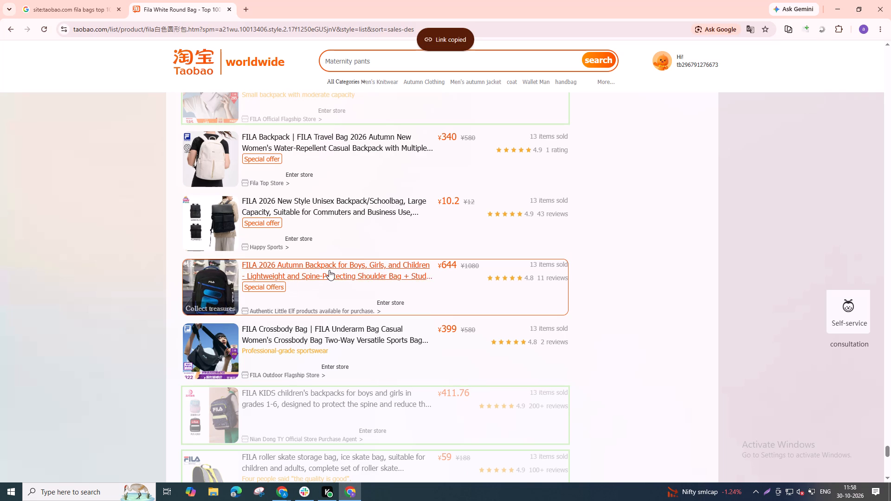
click(368, 371)
key(alt+Tab)
click(366, 370)
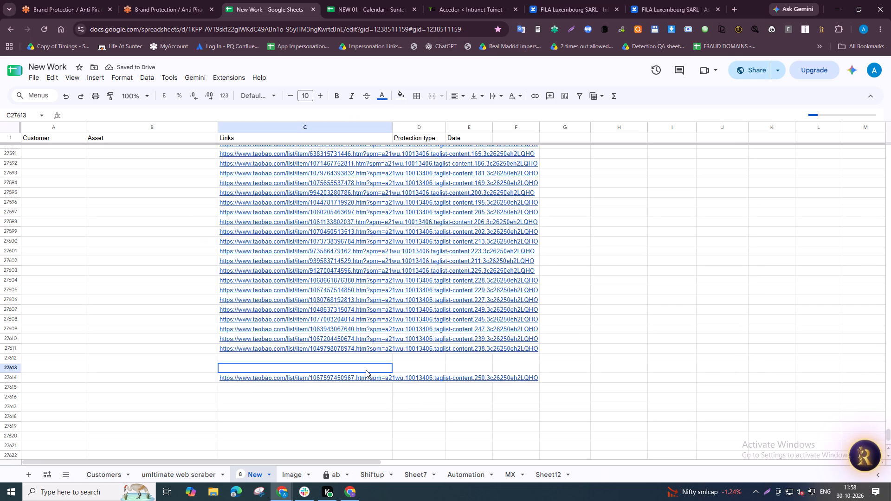
key(ctrl+v)
key(alt+Tab)
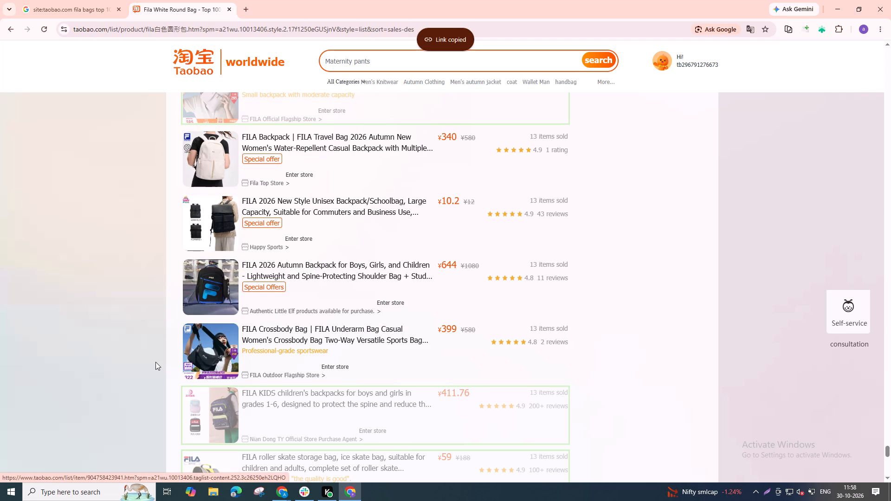
Copy the link of the ¥399 FILA Crossbody Bag, FILA Underarm Bag listing into cell C27612 of the New Work sheet.
right_click(362, 336)
click(451, 283)
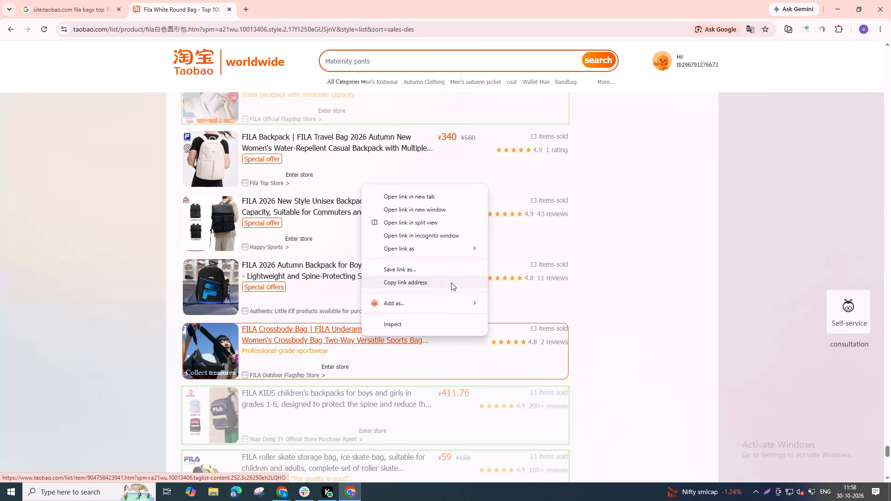
key(alt+Tab)
click(386, 359)
key(ctrl+v)
key(alt+Tab)
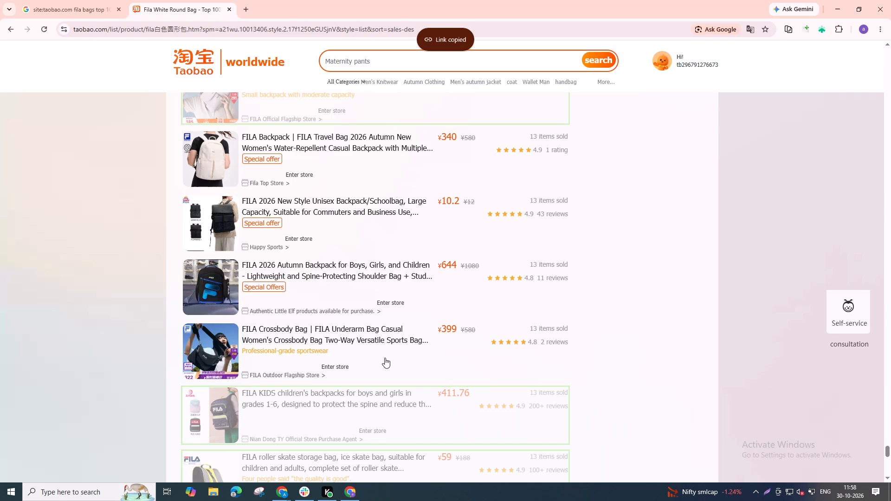
Copy the link of the ¥340 FILA Crescent Moon Bag listing into cell C27617 of the New Work sheet.
scroll(404, 270, down, 11)
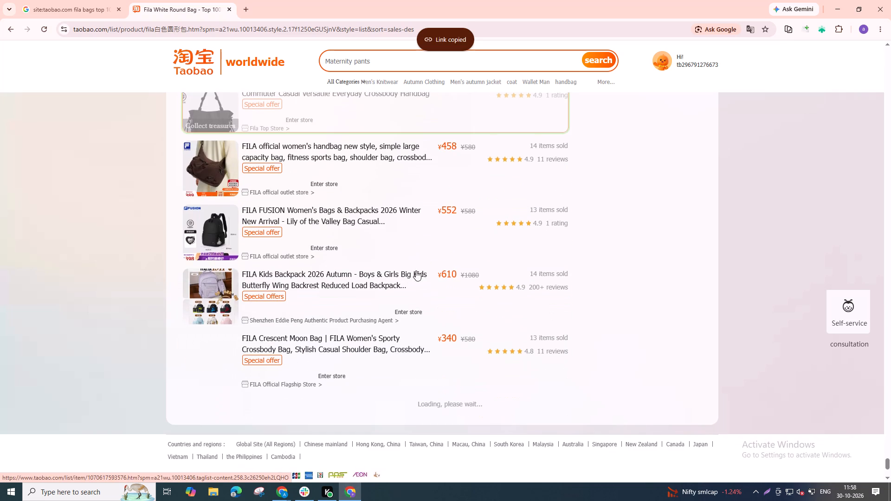
scroll(520, 214, down, 3)
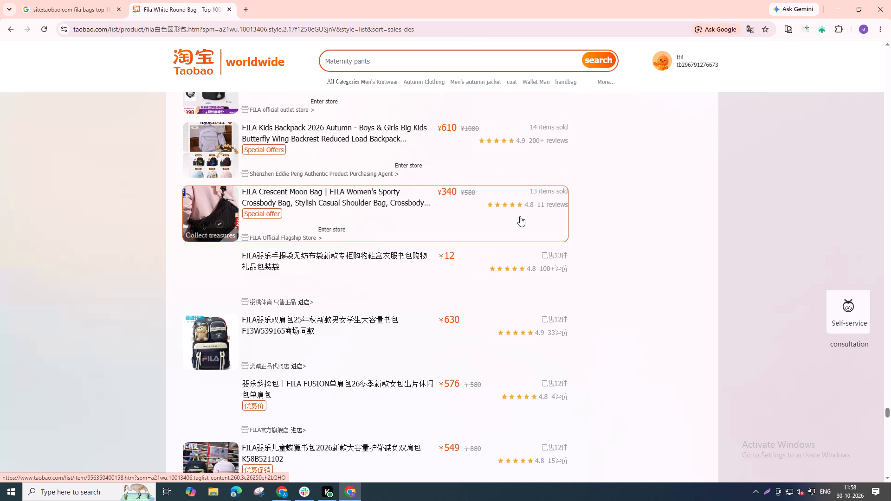
right_click(407, 201)
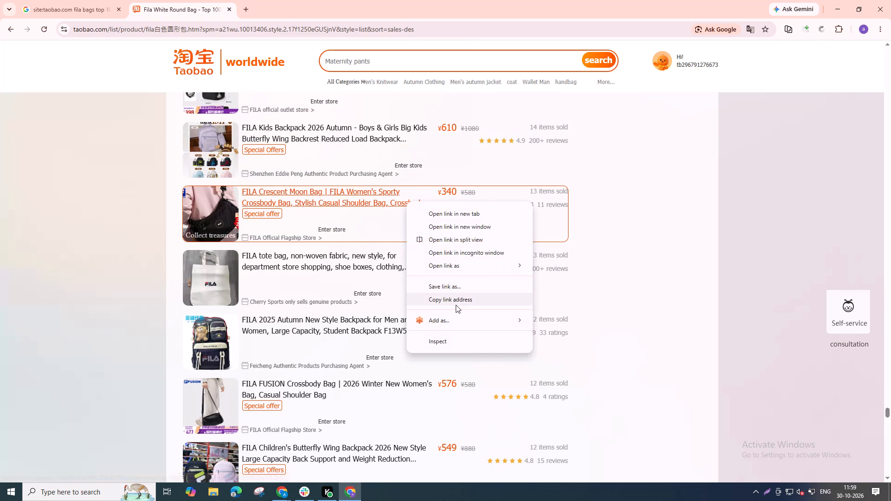
click(458, 303)
key(alt+Tab)
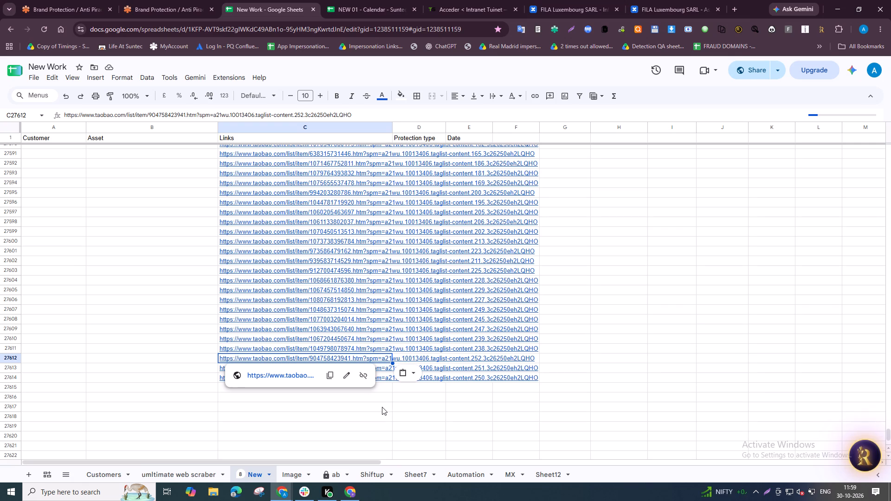
click(382, 407)
key(ctrl+v)
key(alt+Tab)
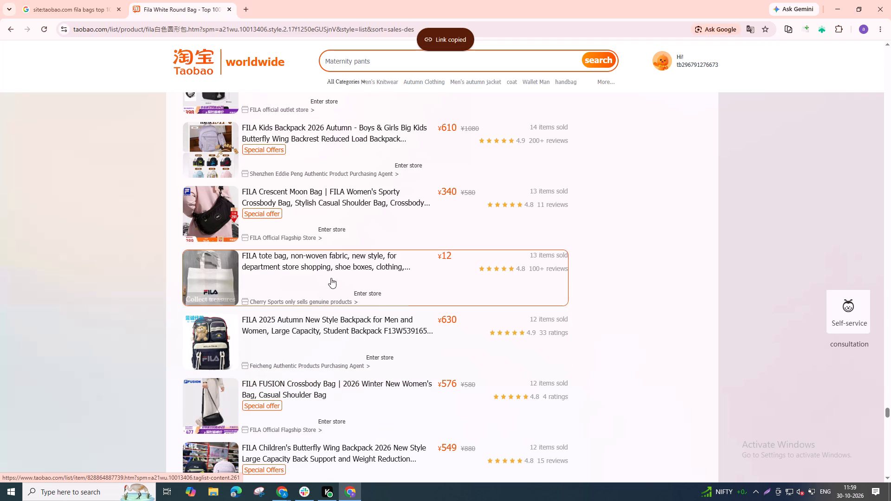
Copy the link of the ¥630 FILA 2025 Autumn New Style Backpack listing into cell C27616 of the New Work sheet.
scroll(603, 277, down, 3)
right_click(329, 194)
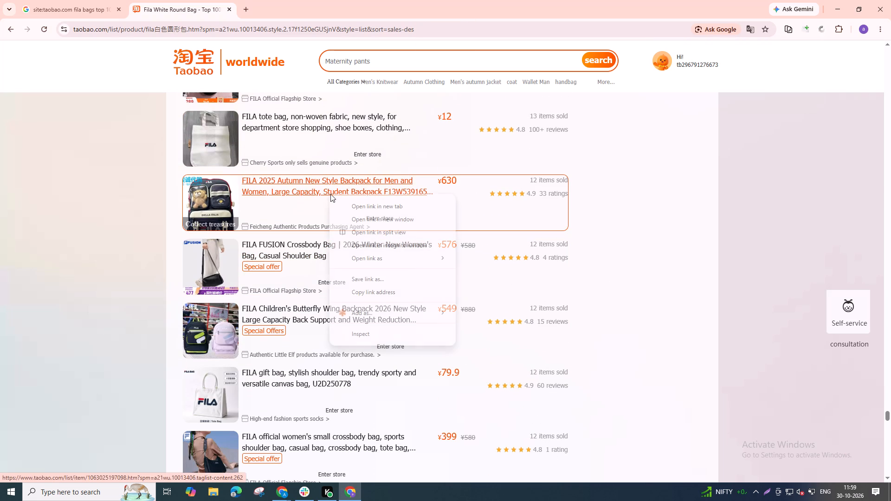
click(353, 290)
key(alt+Tab)
click(332, 393)
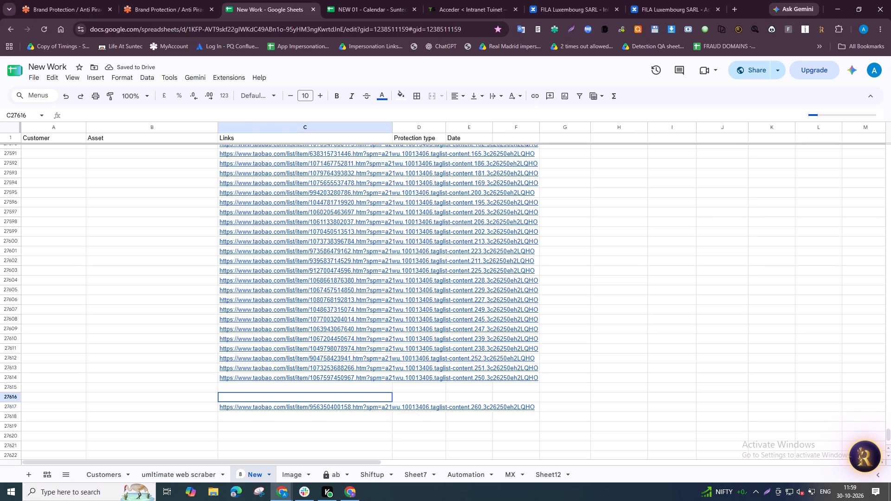
key(ctrl+v)
key(alt+Tab)
Copy the link of the ¥549 FILA Children's Butterfly Wing Backpack 2026 listing into cell C27615 of the New Work sheet.
scroll(494, 253, down, 1)
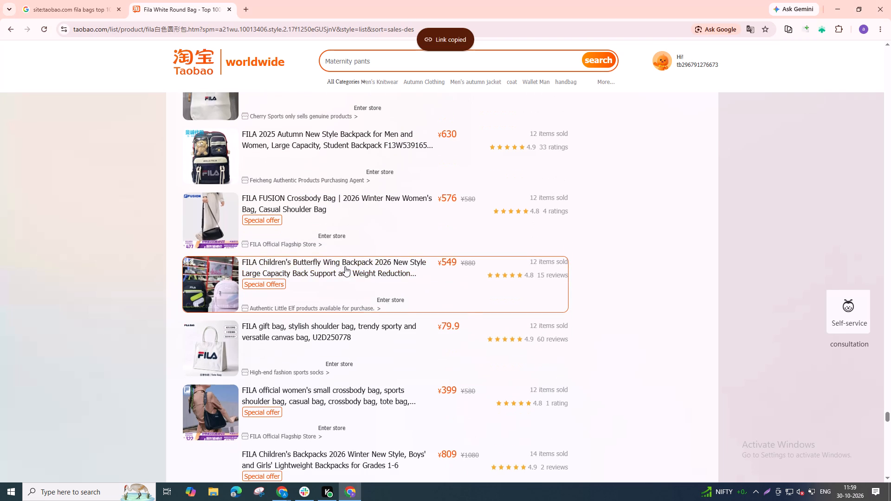
right_click(345, 266)
click(413, 361)
key(alt+Tab)
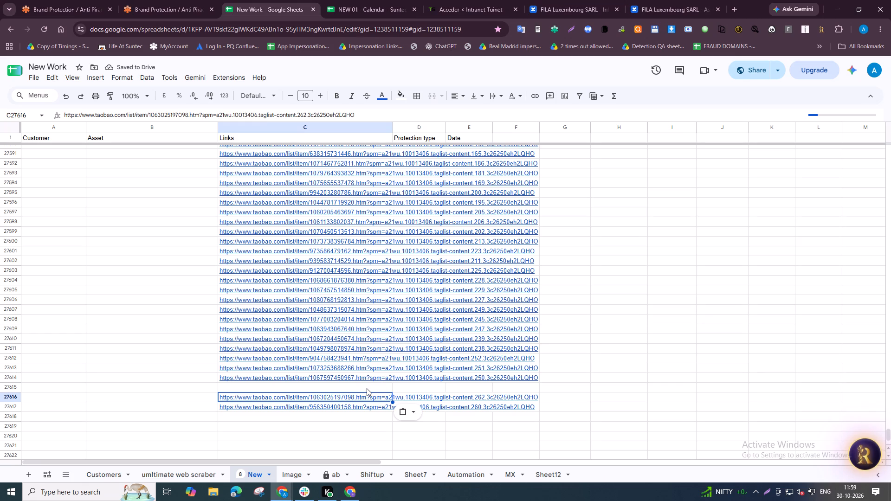
click(367, 388)
key(ctrl+v)
key(alt+Tab)
Copy the link of the ¥809 FILA Children's Backpacks 2026 Winter listing into cell C27618 of the New Work sheet.
scroll(406, 300, down, 6)
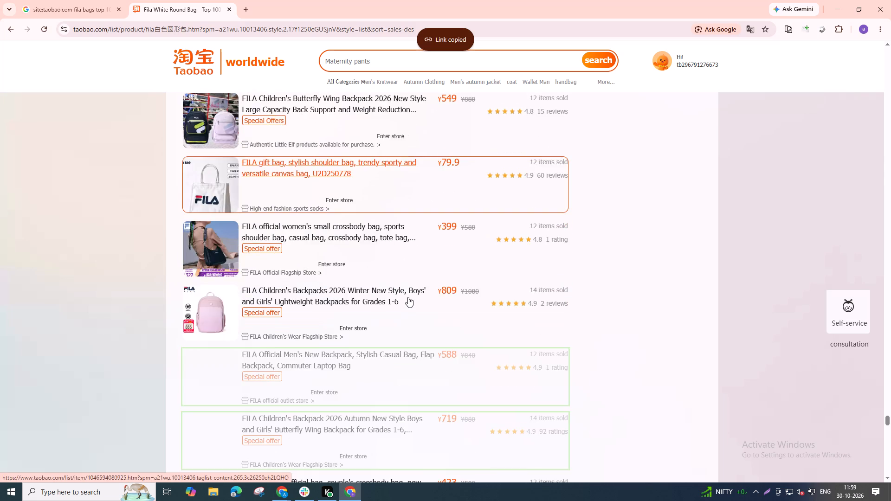
right_click(385, 182)
click(438, 282)
key(alt+Tab)
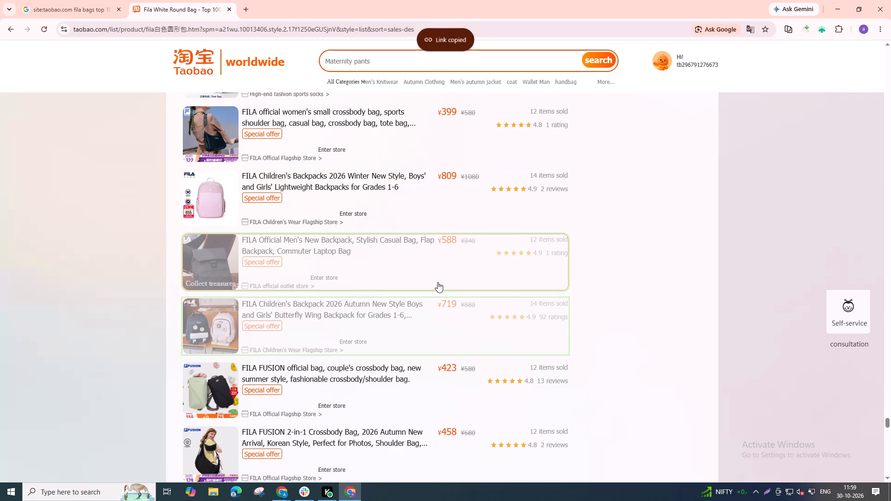
click(356, 419)
key(ctrl+v)
key(alt+Tab)
Copy the link of the ¥388 FILA Official Men's Handbag 2025 Summer listing into cell C27620 of the New Work sheet.
scroll(414, 289, down, 3)
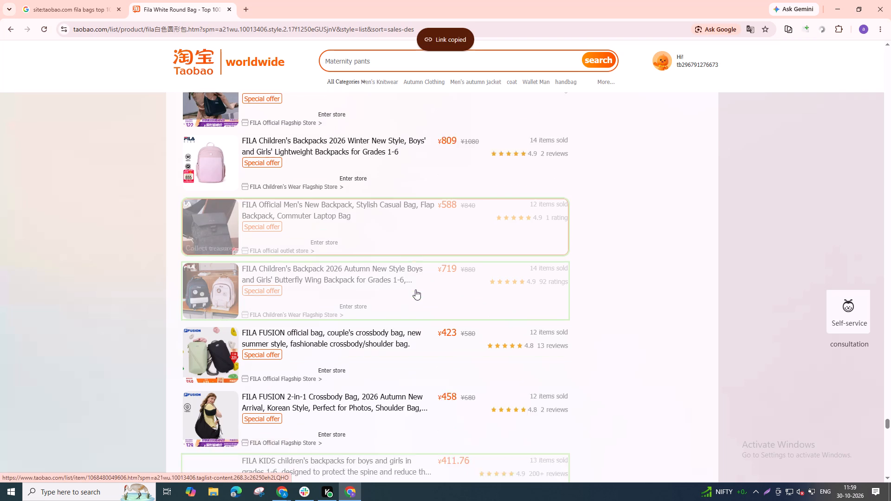
scroll(415, 289, down, 4)
scroll(568, 244, down, 1)
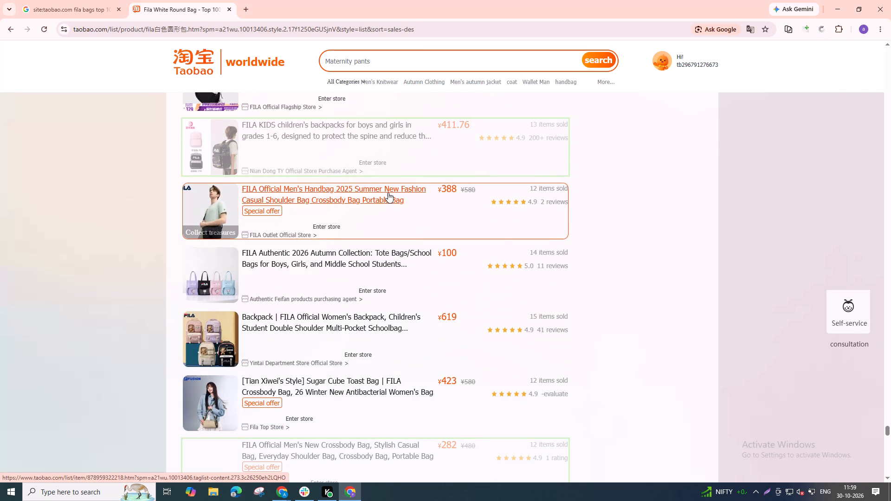
right_click(379, 193)
click(445, 291)
key(alt+Tab)
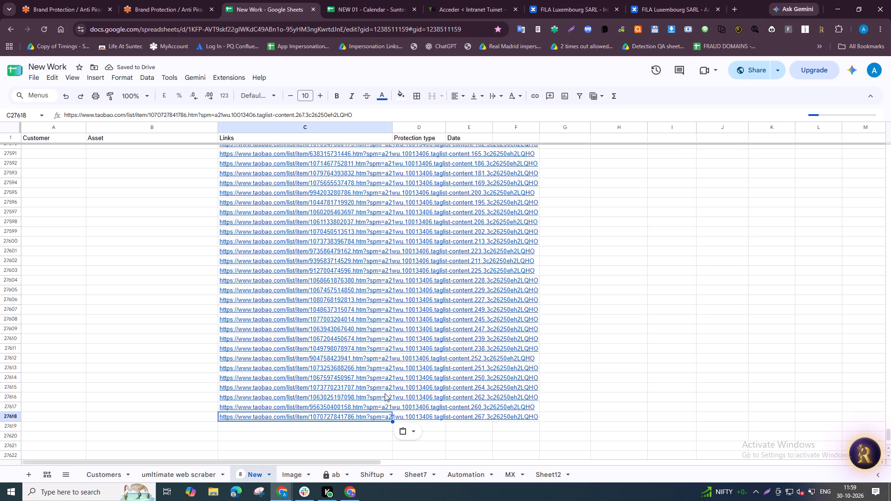
click(357, 437)
key(ctrl+v)
key(alt+Tab)
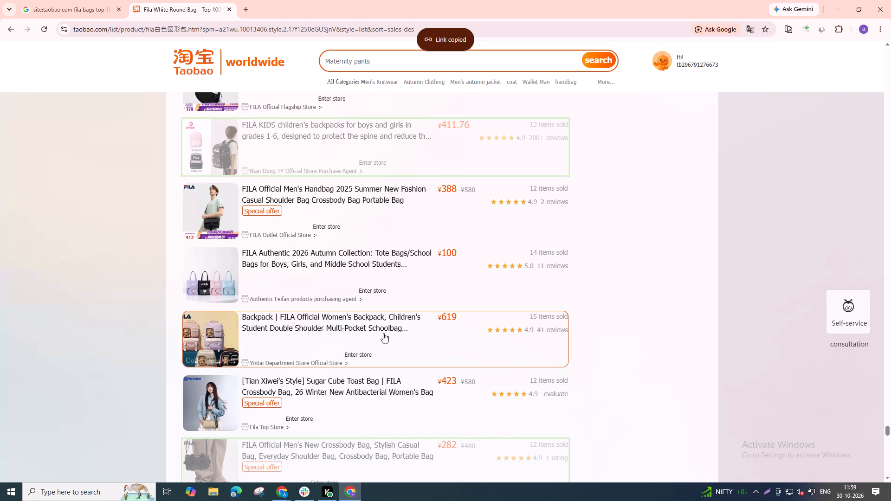
Copy the link of the ¥619 FILA Official Women's Backpack, Children's Student Schoolbag listing into cell C27619 of the New Work sheet.
right_click(386, 328)
click(427, 425)
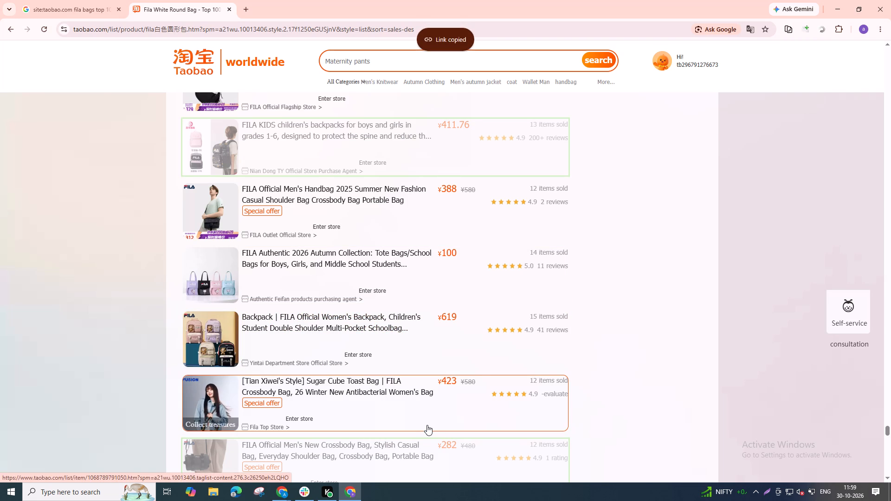
key(alt+Tab)
click(374, 428)
key(ctrl+v)
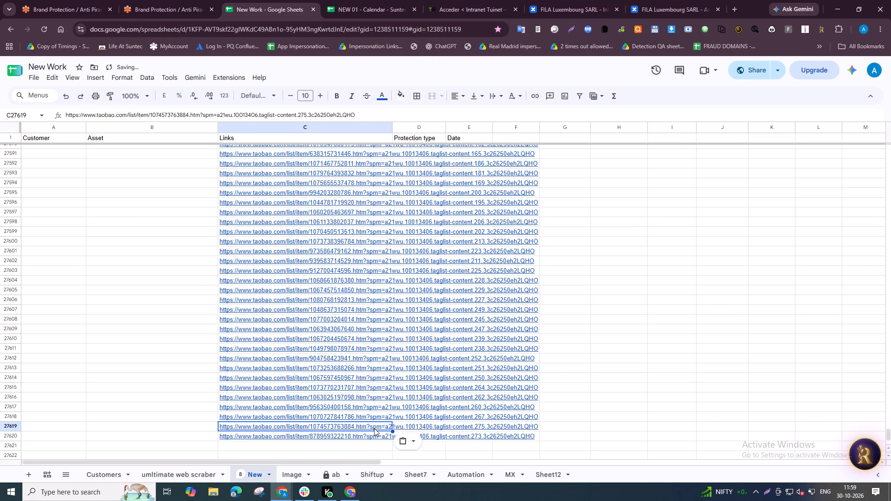
key(alt+Tab)
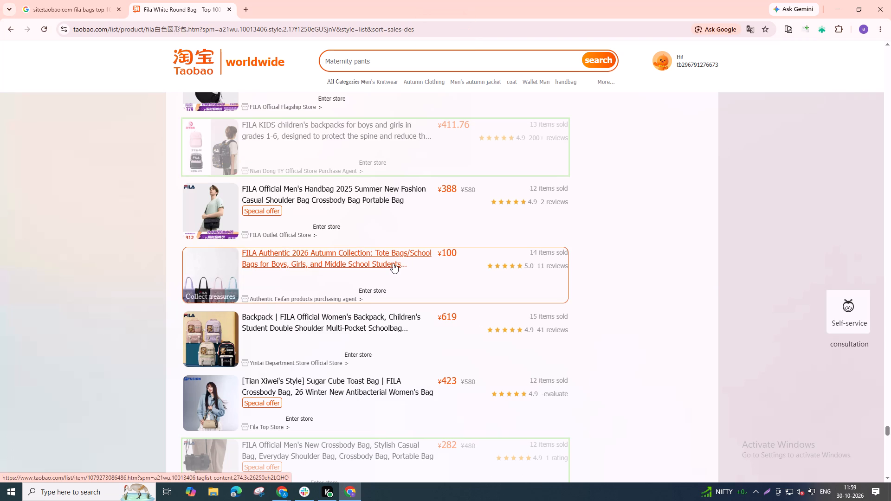
Copy the link of the ¥100 FILA Authentic 2026 Autumn Collection tote bag listing into cell C27621 of the New Work sheet.
right_click(394, 262)
click(436, 360)
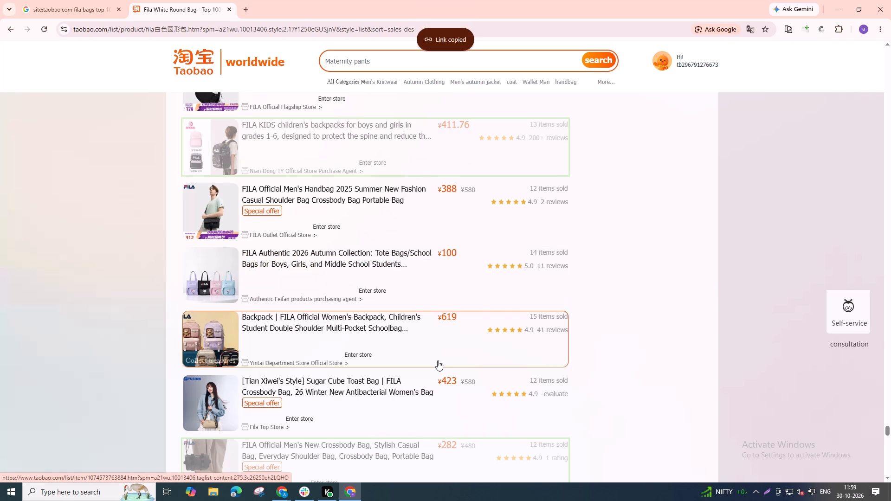
key(alt+Tab)
scroll(425, 292, down, 4)
click(386, 261)
key(ctrl+v)
click(369, 285)
key(alt+Tab)
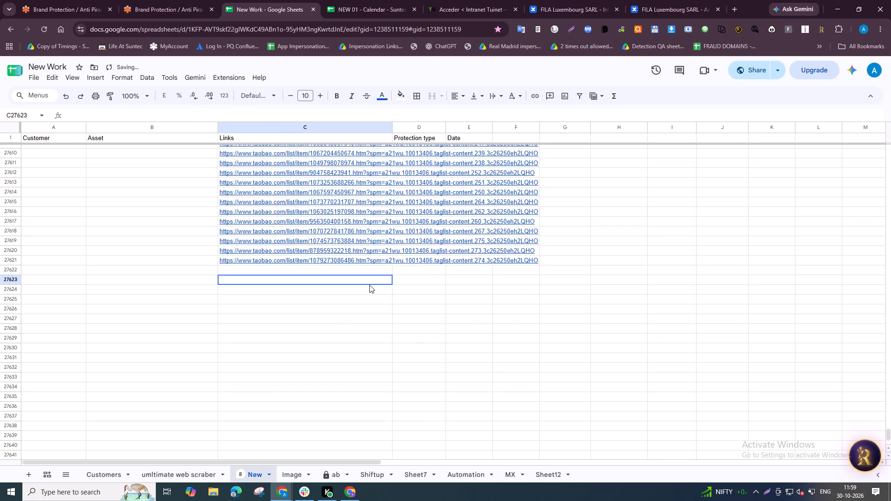
Copy the link of the ¥411 FILA Children's Backpacks 2026 Summer New Arrival listing into cell C27623 of the New Work sheet.
scroll(450, 249, down, 7)
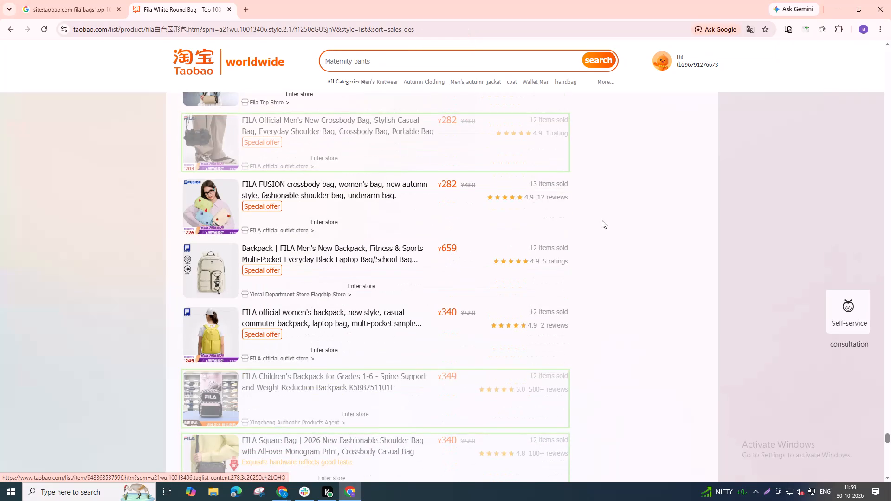
scroll(585, 270, down, 7)
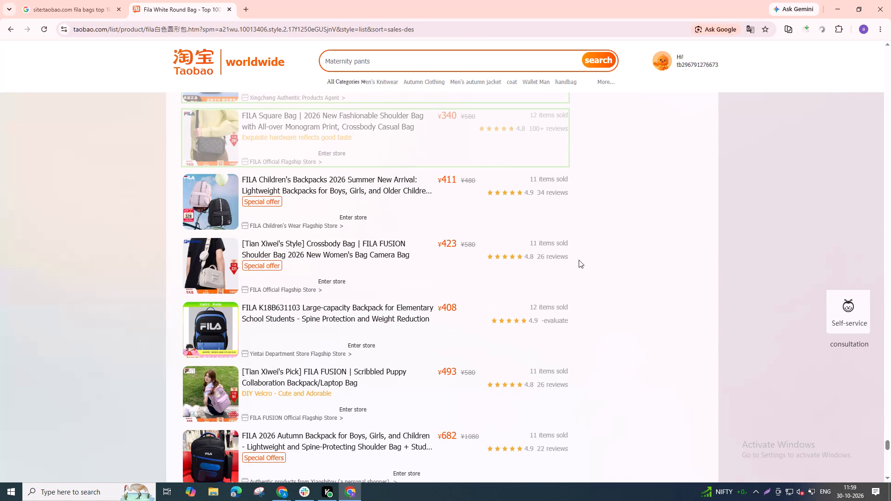
right_click(406, 190)
click(440, 290)
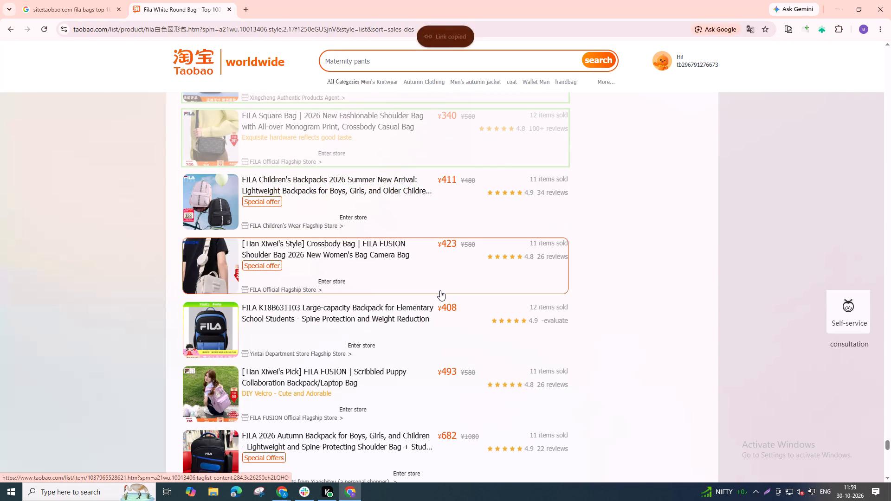
key(alt+Tab)
key(ctrl+v)
key(alt+Tab)
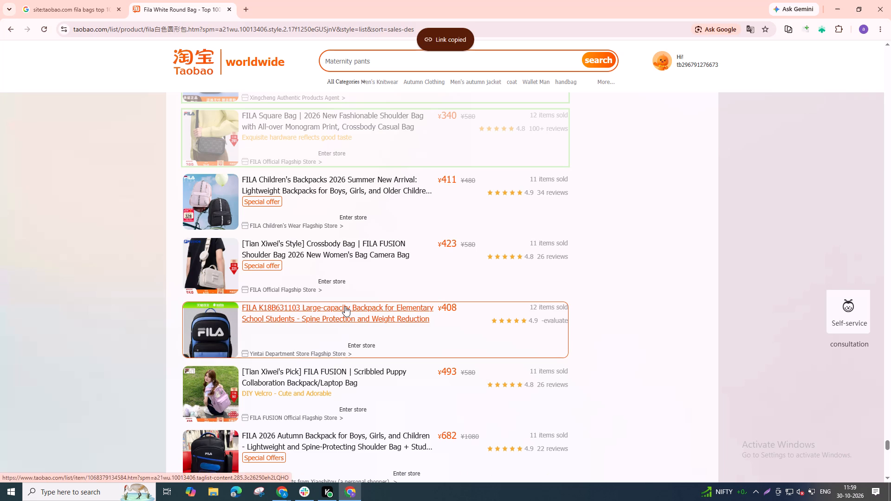
Copy the link of the ¥408 FILA K18B631103 Large-capacity Backpack listing into cell C27622 of the New Work sheet.
right_click(346, 310)
click(386, 407)
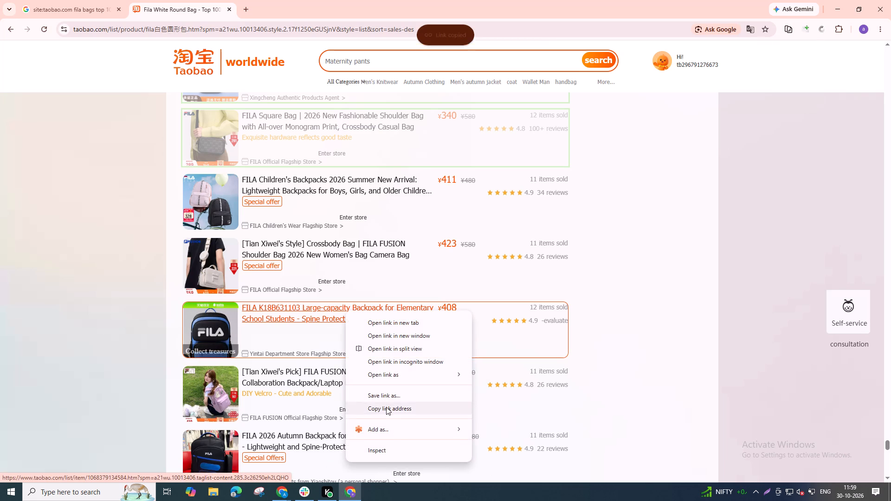
key(alt+Tab)
click(357, 270)
key(ctrl+v)
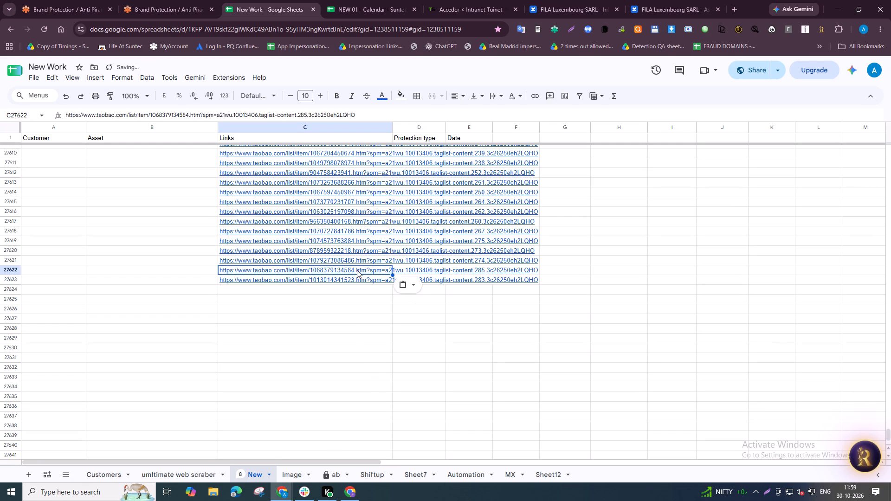
key(alt+Tab)
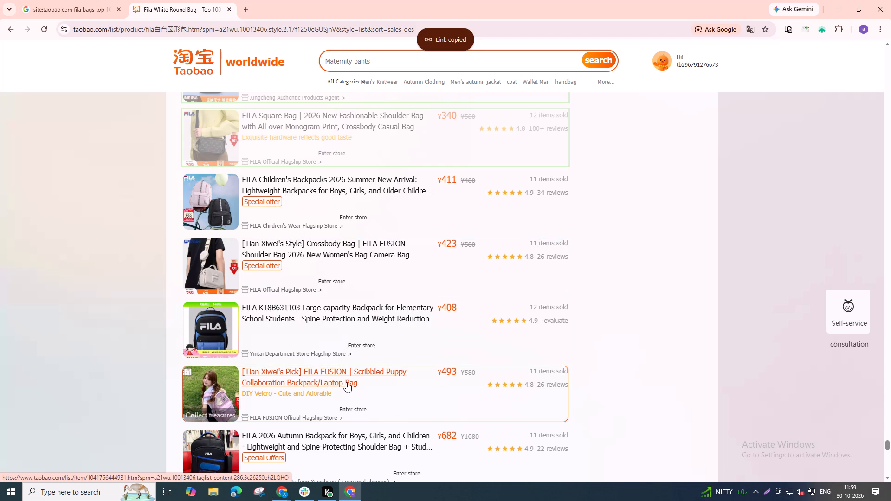
Examine the full-size product images of the ¥493 Scribbled Puppy backpack and the ¥411 FILA FUSION Official Men's Backpack listings.
scroll(711, 341, down, 4)
right_click(216, 211)
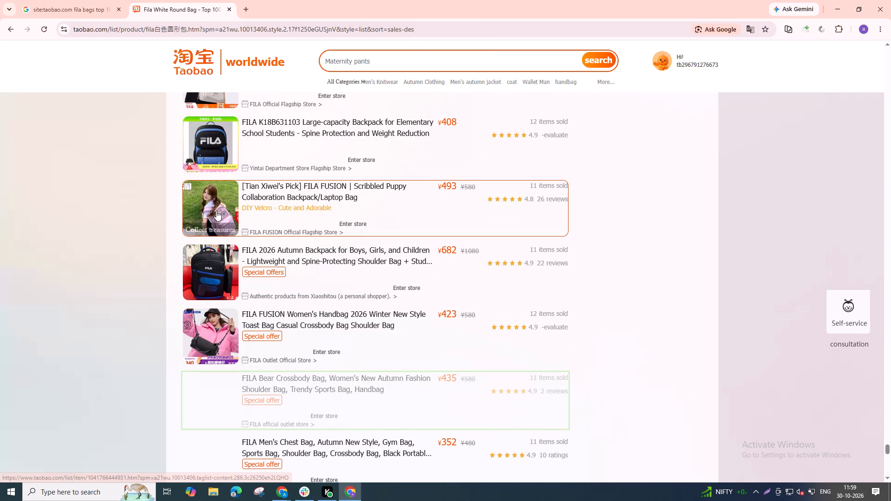
click(246, 341)
click(292, 0)
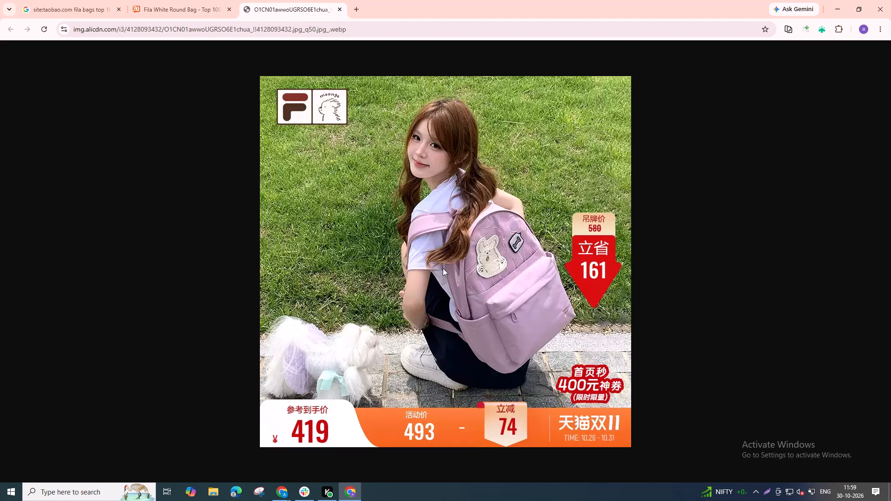
key(ctrl+w)
scroll(423, 292, down, 2)
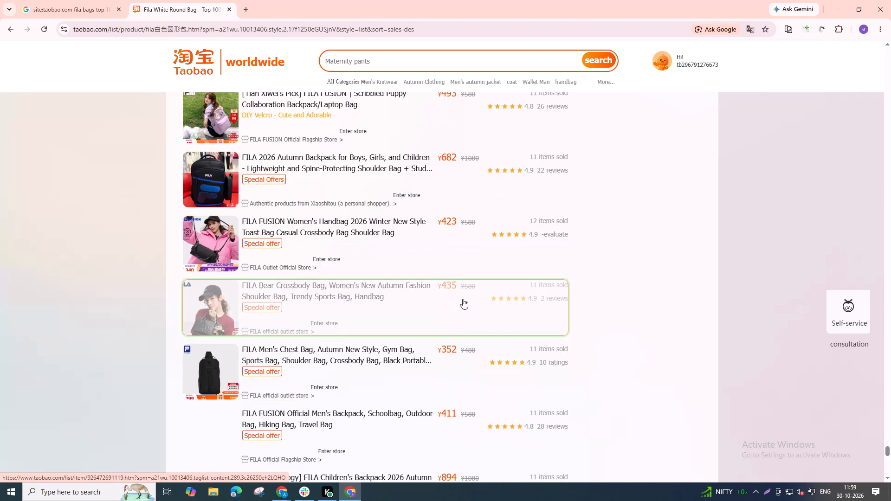
scroll(476, 297, down, 5)
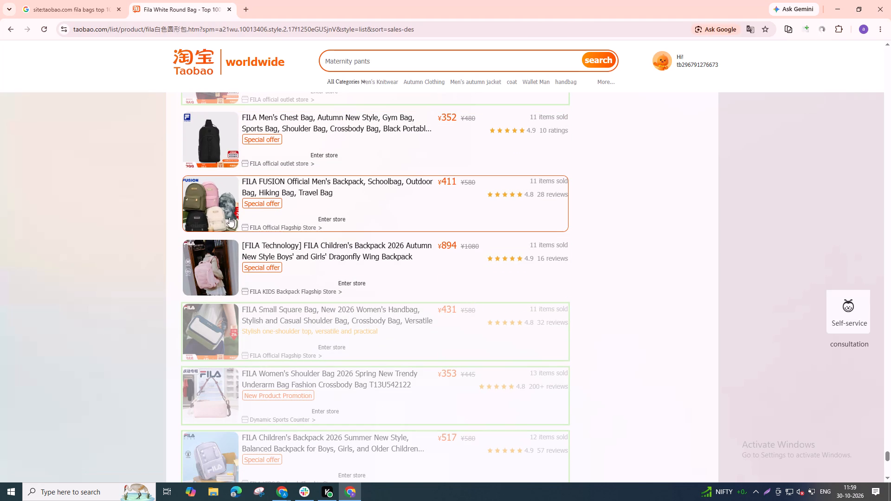
right_click(201, 188)
click(234, 319)
click(309, 0)
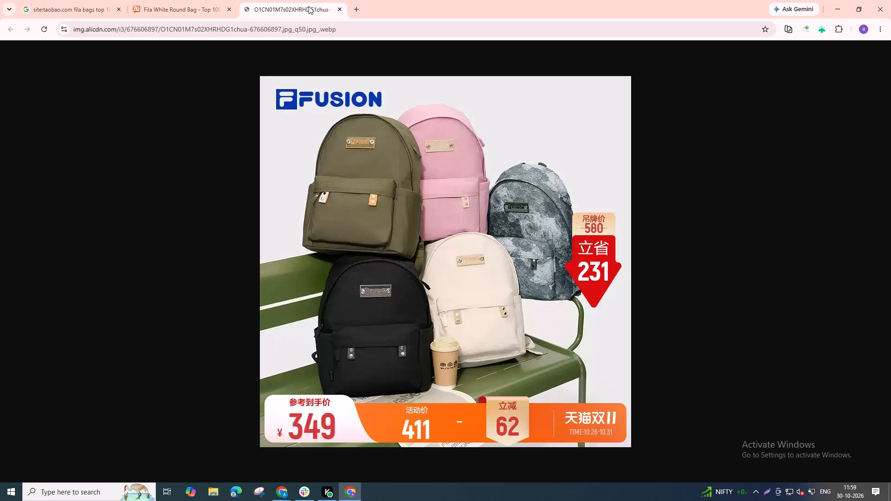
key(ctrl+w)
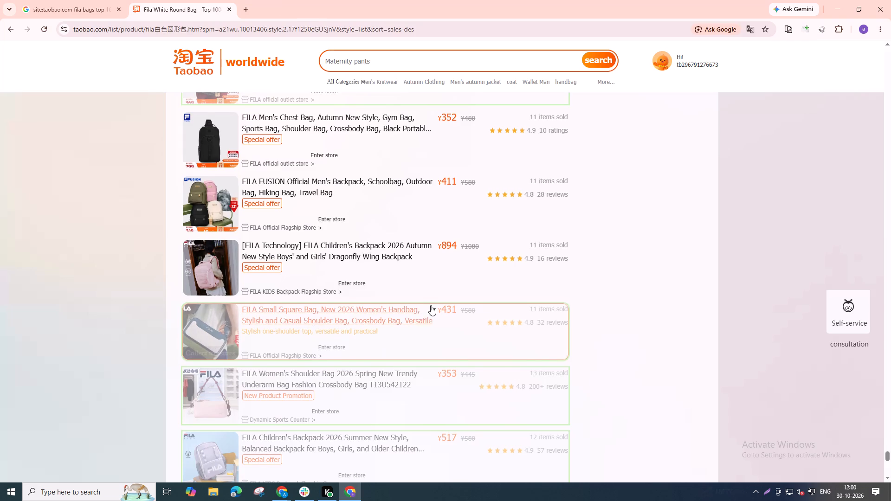
Copy the link of the ¥894 FILA Children's Backpack 2026 Autumn Dragonfly Wing listing into cell C27625 of the New Work sheet.
scroll(431, 305, down, 4)
scroll(431, 305, up, 2)
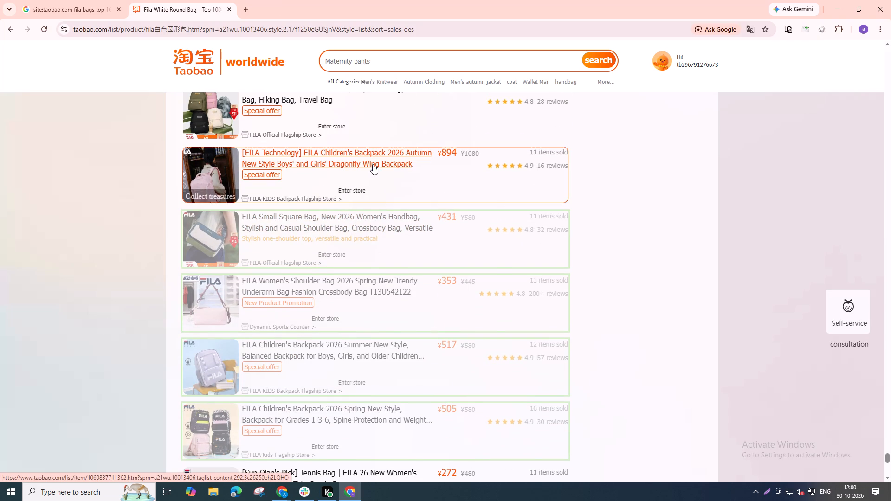
right_click(373, 164)
click(456, 261)
key(alt+Tab)
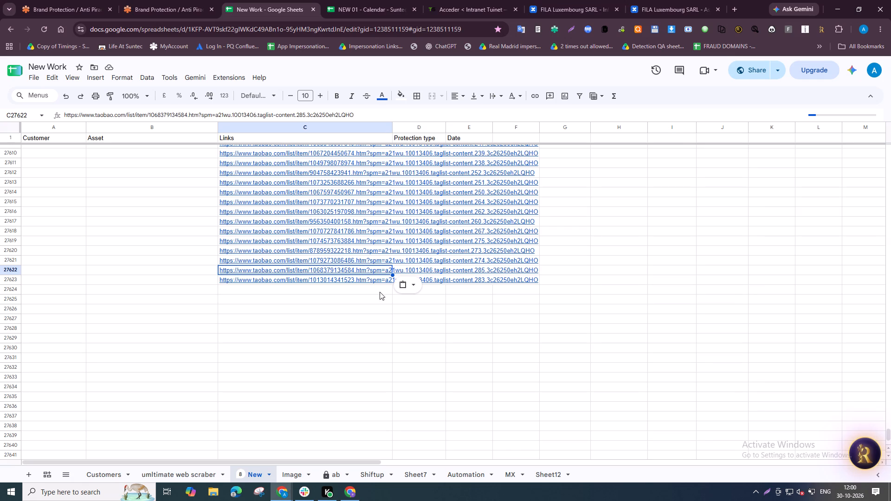
click(380, 292)
key(ctrl+v)
key(space)
key(Tab)
click(359, 295)
key(ctrl+v)
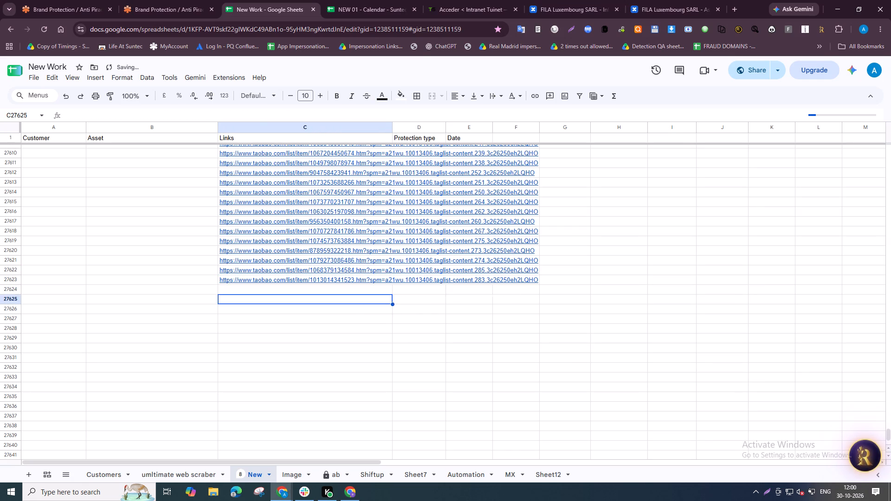
key(alt+Tab)
Copy the link of the ¥588 Black Warrior Backpack FILA Monogram Canvas listing into cell C27624 of the New Work sheet.
scroll(390, 294, down, 7)
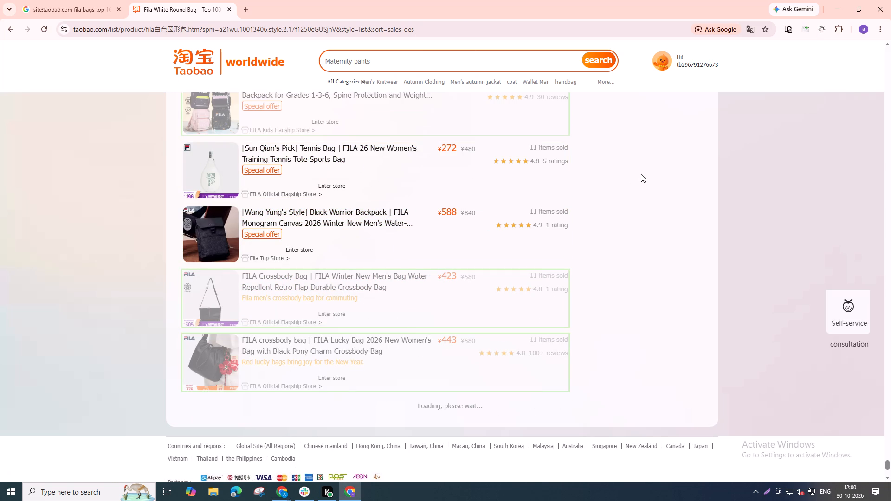
right_click(384, 216)
click(427, 313)
key(alt+Tab)
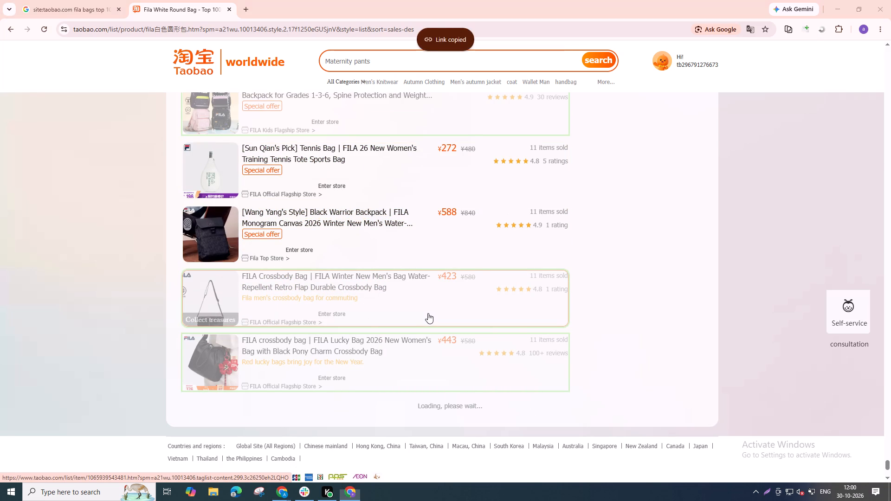
click(352, 291)
key(ctrl+v)
key(alt+Tab)
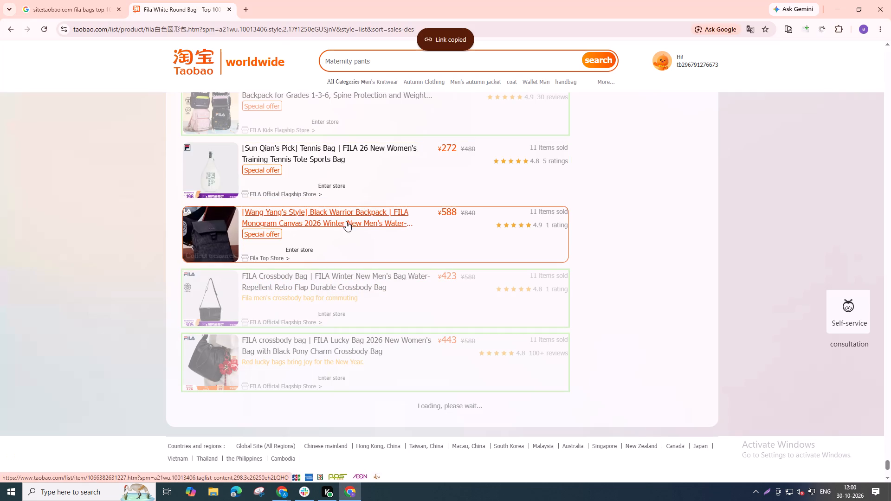
Copy the link of the ¥272 FILA 26 New Women's Training Tennis Tote listing into cell C27626 of the New Work sheet.
right_click(336, 154)
click(369, 246)
key(alt+Tab)
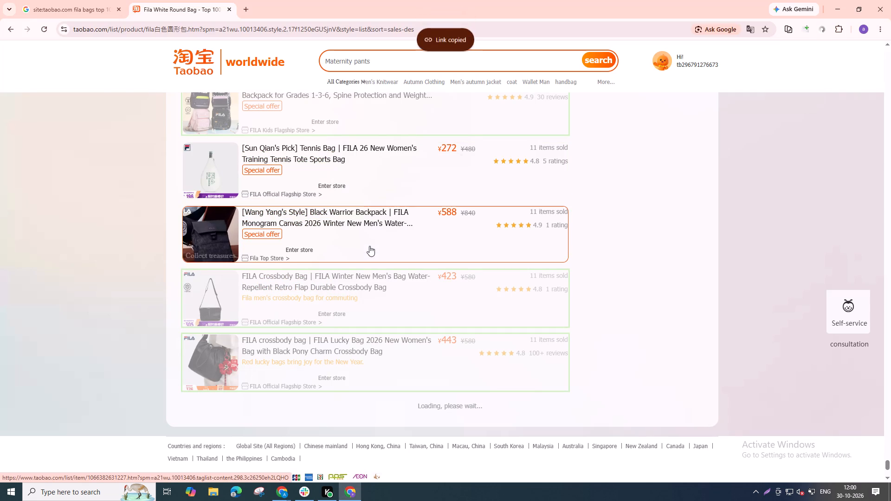
click(367, 308)
key(ctrl+v)
Submit the Taobao links from C27562:C27626 as detection links in the Red Points New Incident form for Fila - 18 - Bags.
key(ctrl+shift+Up)
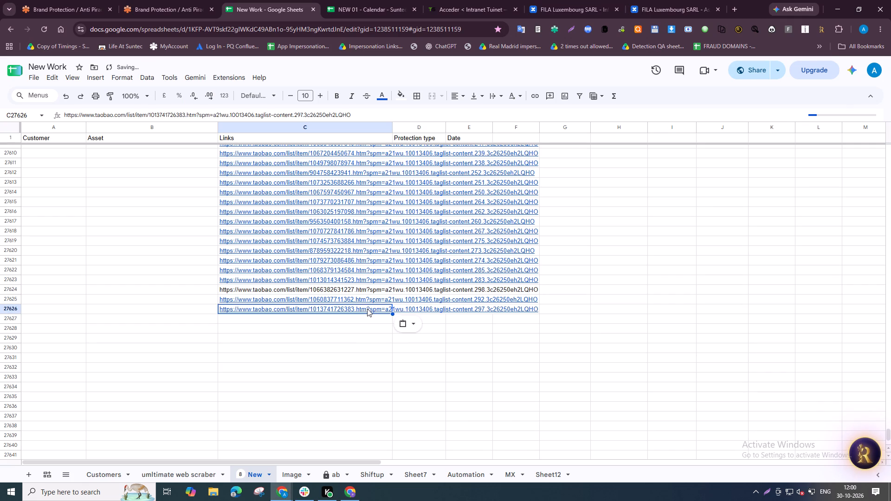
click(78, 0)
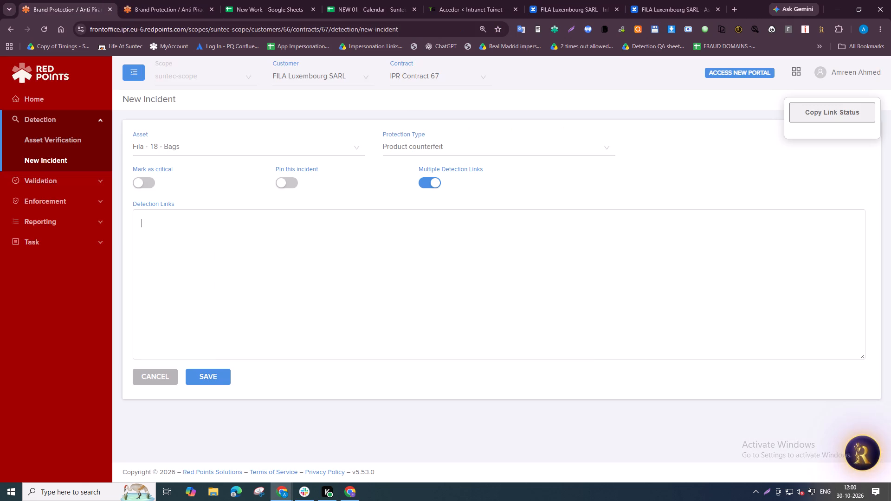
click(271, 0)
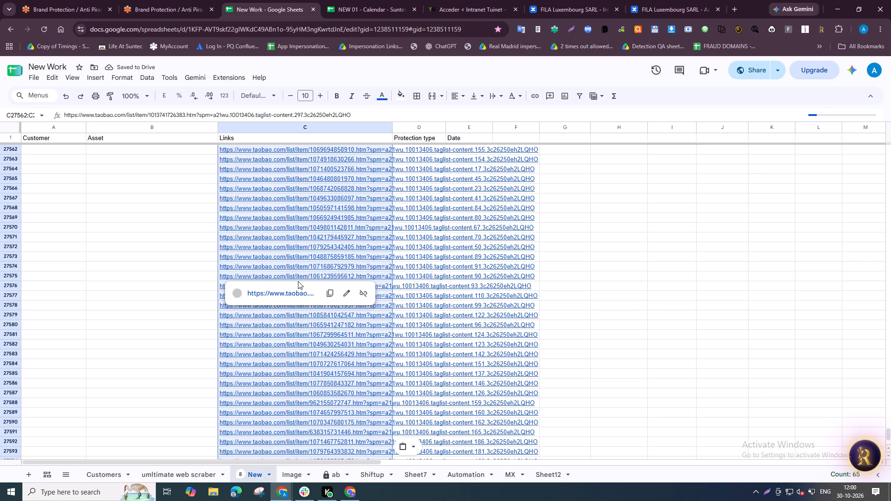
scroll(300, 289, up, 4)
scroll(354, 229, down, 4)
key(ctrl+c)
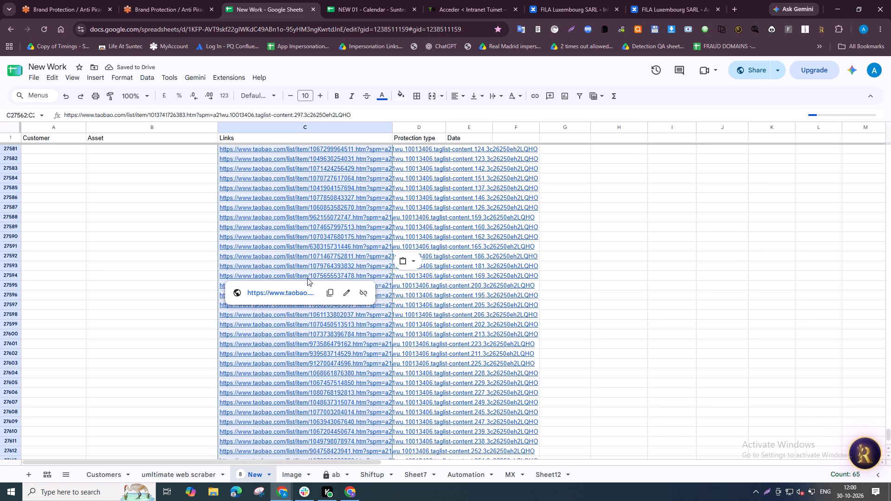
scroll(317, 256, up, 5)
click(48, 0)
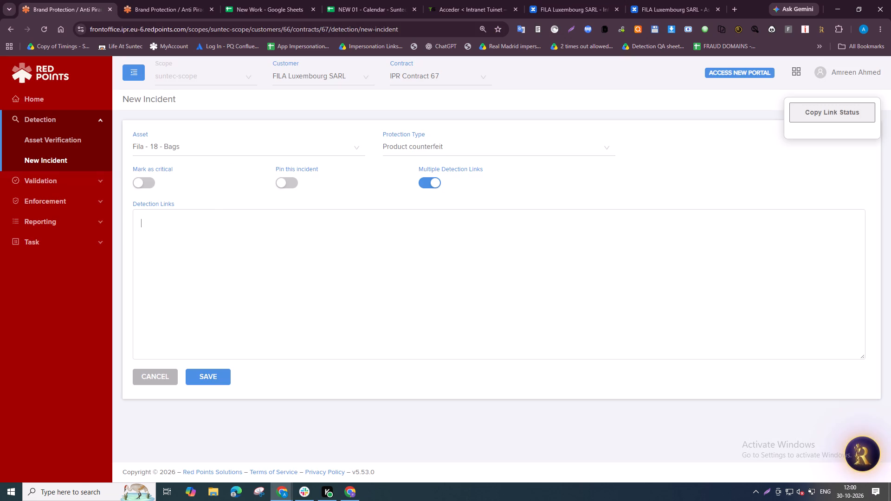
click(447, 246)
key(ctrl+v)
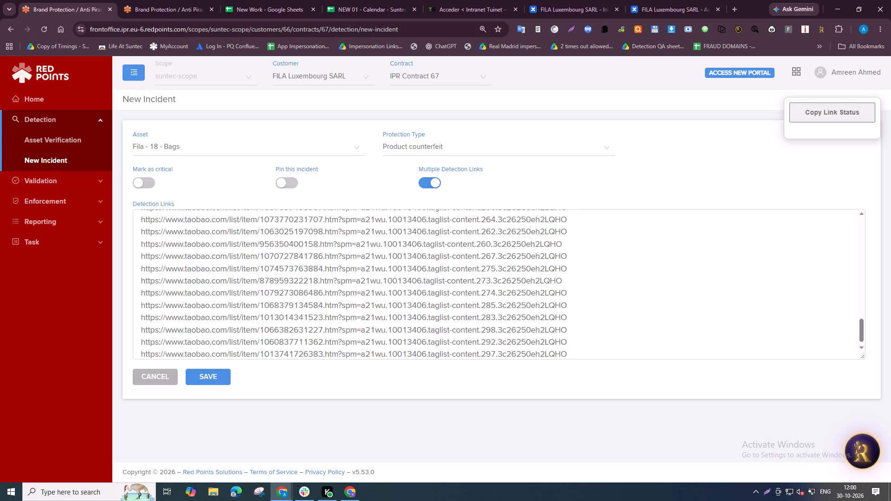
click(226, 376)
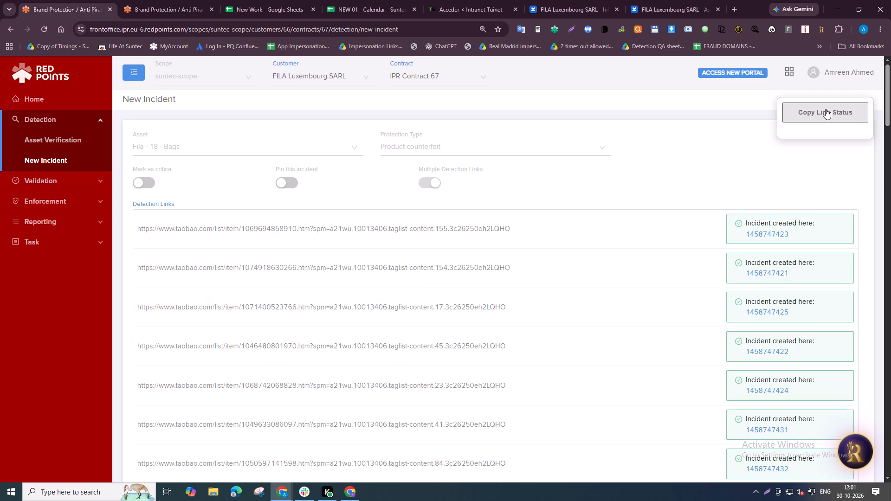
Copy the link status of the submitted incidents and paste it over the Taobao links starting at cell C27562 of the New Work sheet.
click(826, 109)
drag(890, 99, 890, 124)
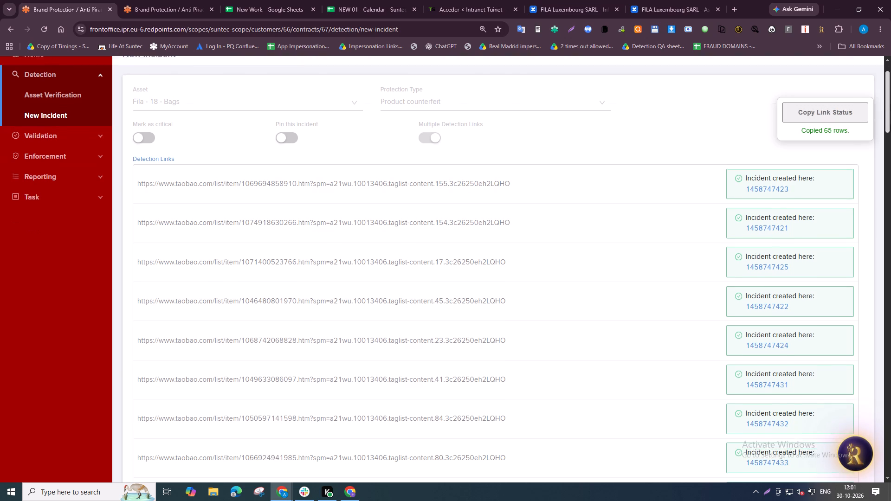
drag(890, 124, 890, 482)
click(275, 0)
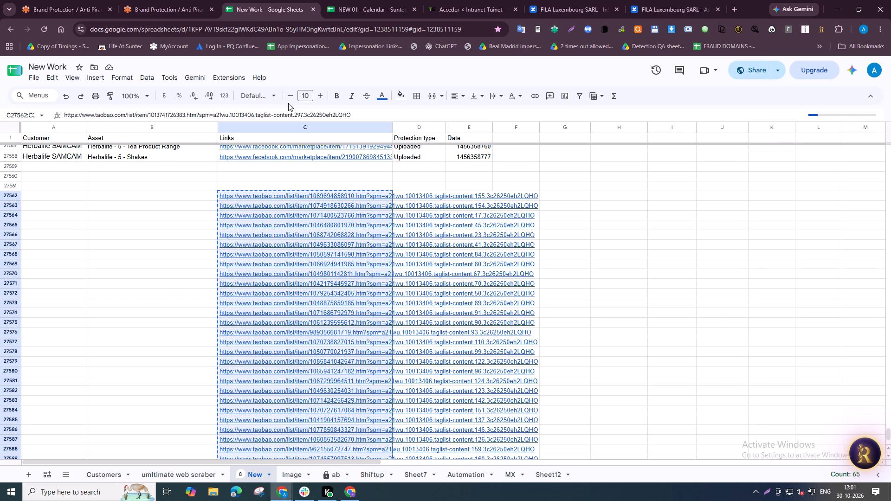
key(ctrl+v)
scroll(333, 339, down, 11)
scroll(335, 320, up, 2)
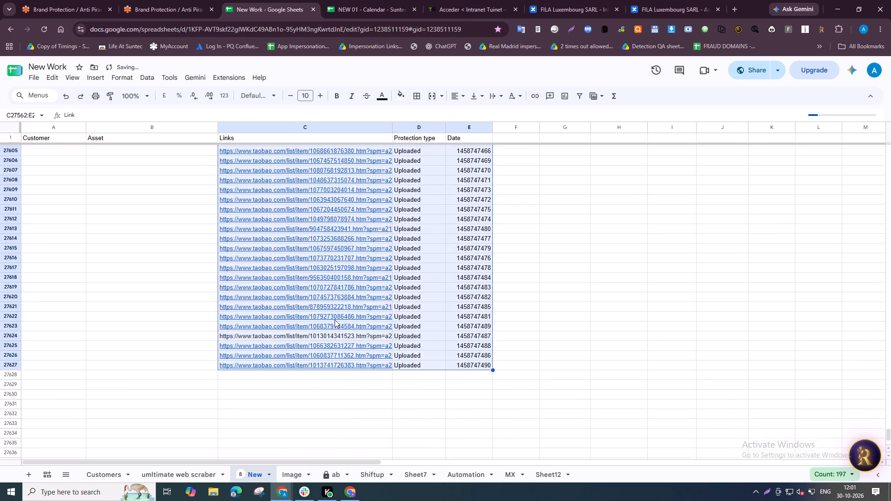
scroll(335, 320, up, 8)
scroll(338, 315, down, 11)
click(347, 315)
Copy the link of the ¥384 FILA Official Women's New Handbag F13W633164F listing into cell C27631 of the New Work sheet.
key(alt+Tab)
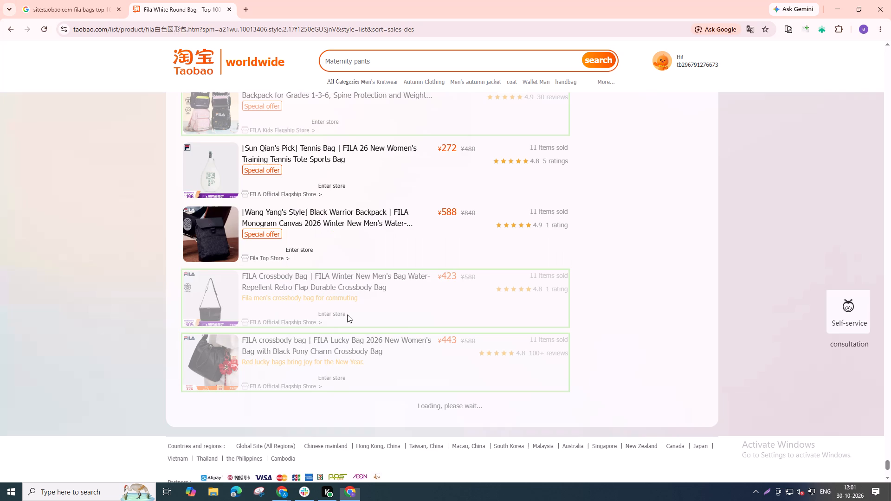
scroll(358, 296, down, 5)
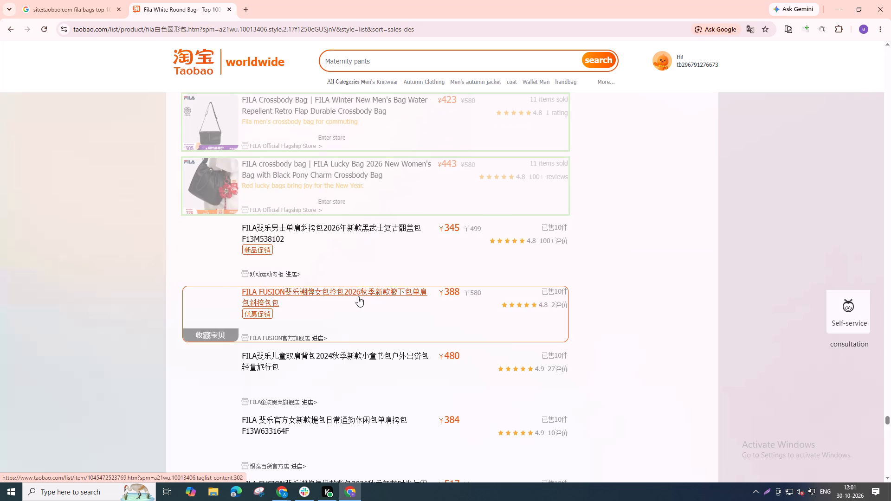
scroll(575, 233, down, 2)
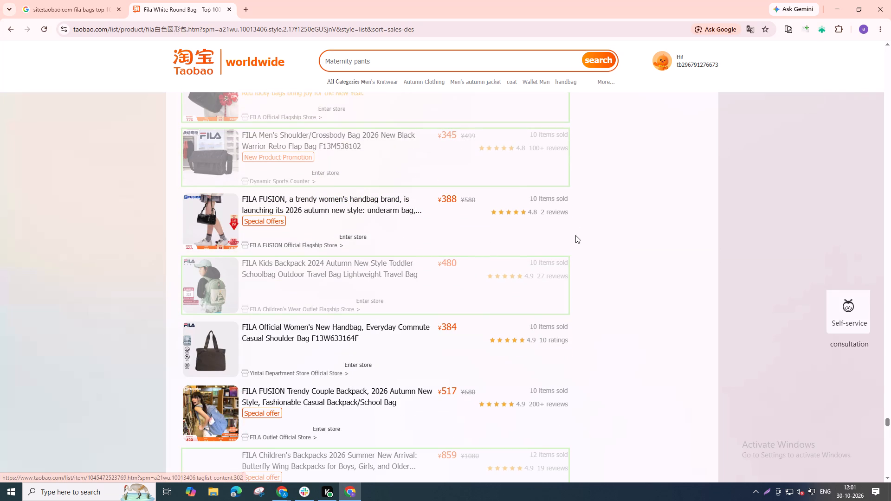
scroll(522, 256, down, 5)
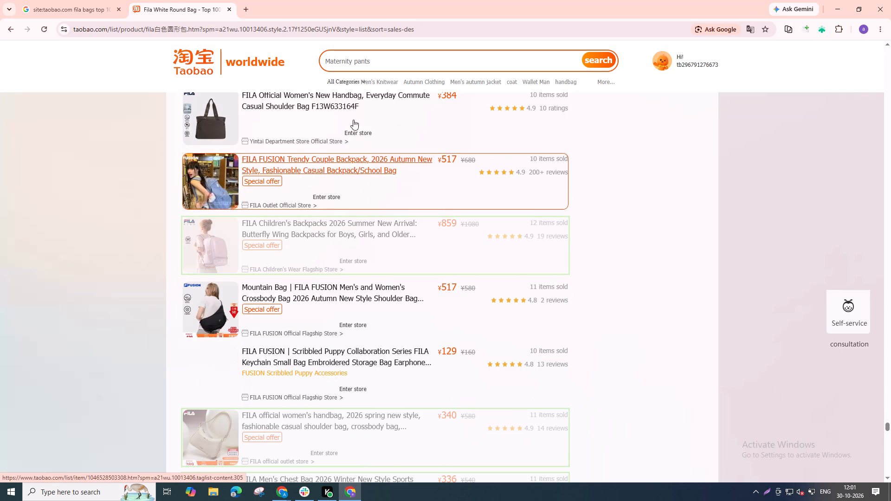
right_click(350, 105)
click(395, 202)
key(alt+Tab)
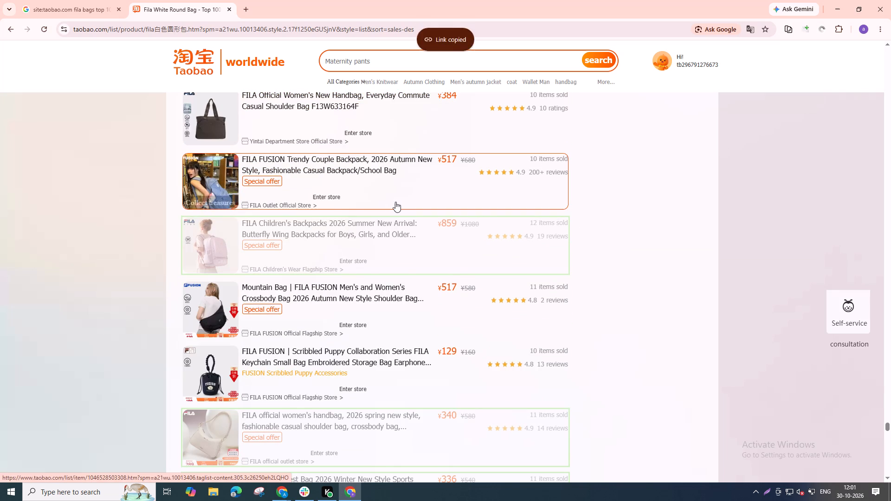
key(ctrl+v)
key(alt+Tab)
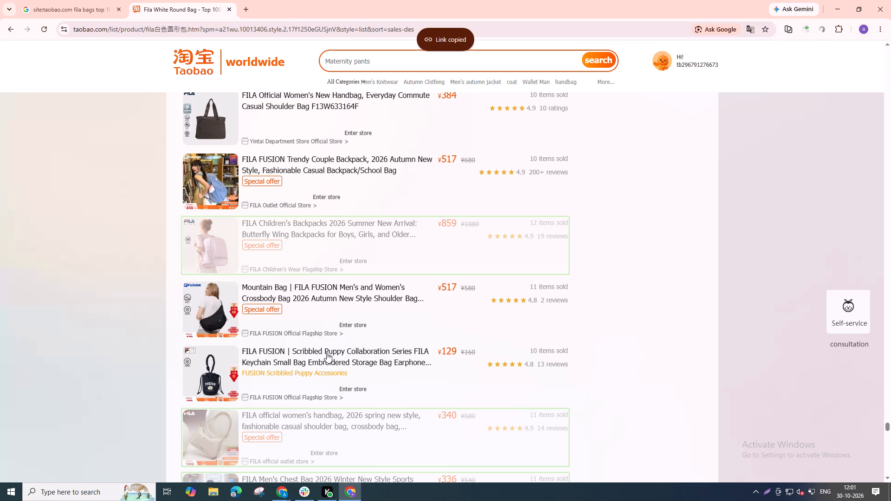
Copy the link of the ¥90 FILA Kids Trendy Sports Casual Bag listing into cell C27633 of the New Work sheet.
scroll(456, 251, down, 4)
scroll(687, 242, down, 4)
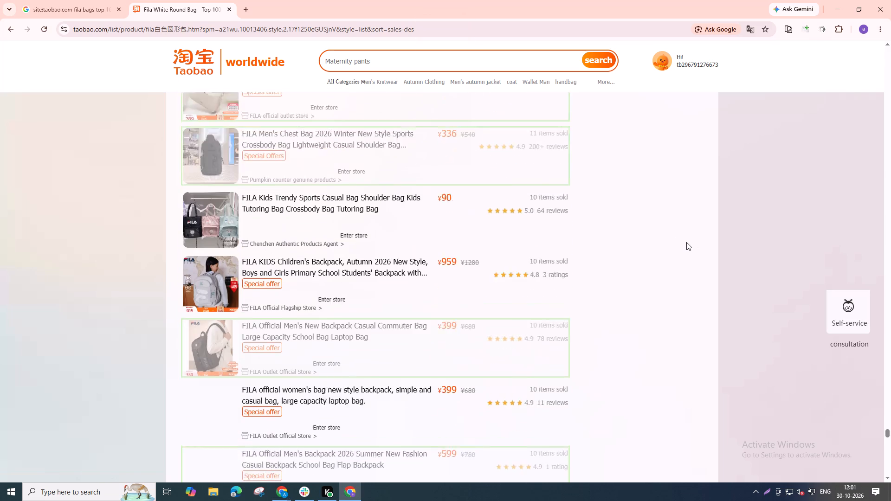
scroll(686, 242, down, 1)
right_click(361, 138)
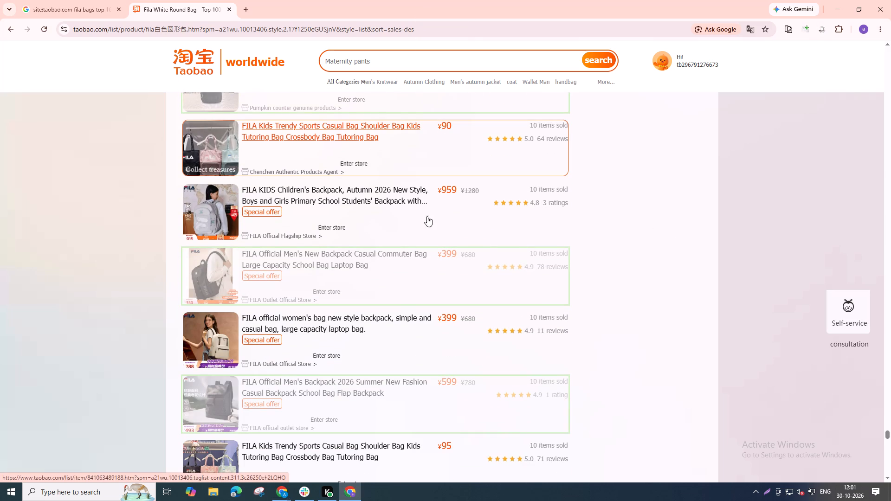
click(425, 235)
key(alt+Tab)
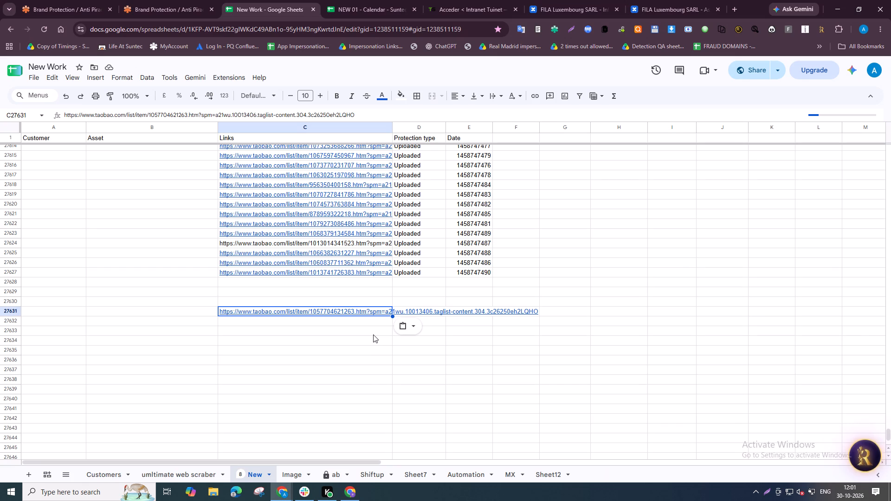
click(373, 332)
key(ctrl+v)
key(alt+Tab)
Copy the link of the ¥959 FILA KIDS Children's Backpack Autumn 2026 listing into cell C27632 of the New Work sheet.
right_click(355, 199)
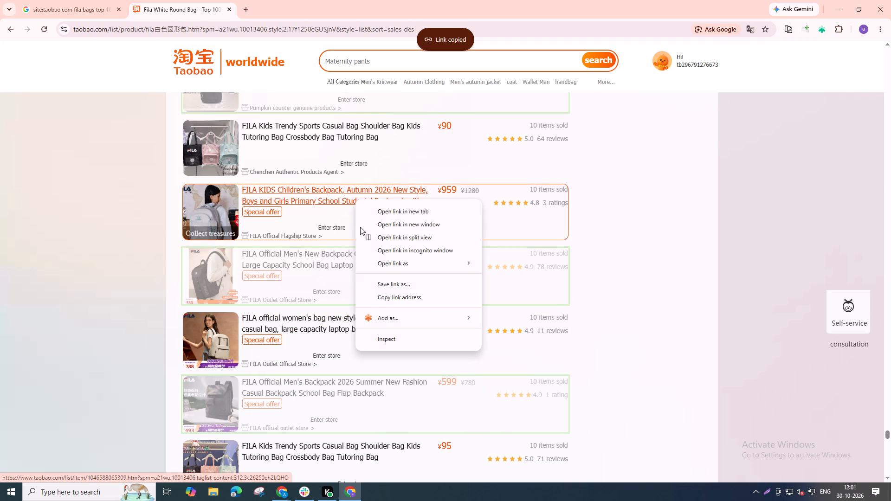
click(388, 297)
key(alt+Tab)
click(363, 323)
key(ctrl+v)
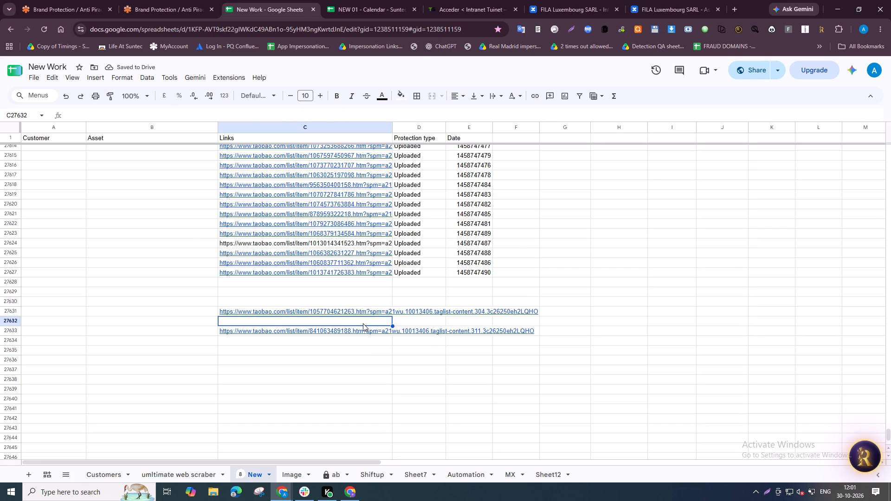
key(alt+Tab)
Copy the link of the ¥399 women's backpack listing from FILA Outlet Official Store into cell C27638 of the New Work sheet.
right_click(330, 324)
click(373, 422)
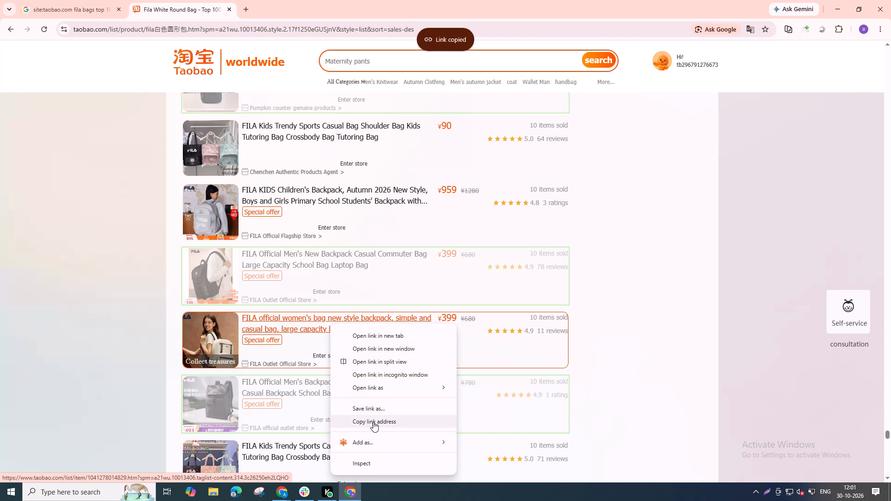
key(alt+Tab)
click(356, 382)
key(ctrl+v)
key(alt+Tab)
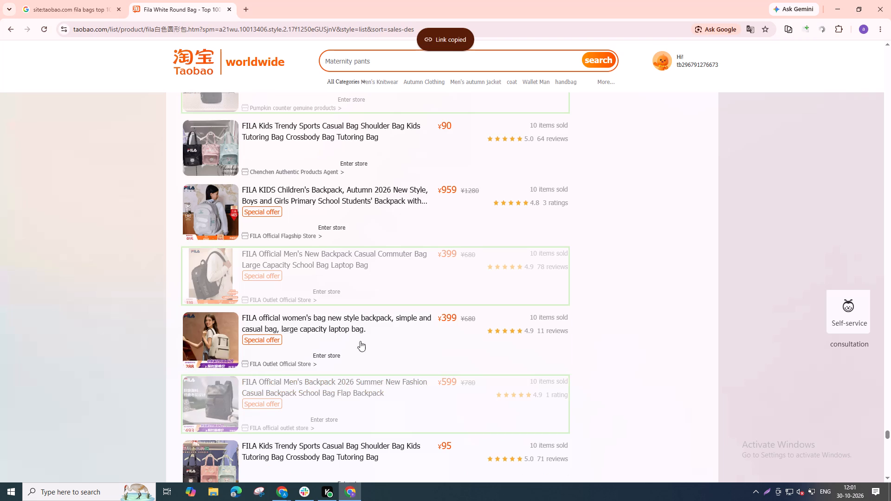
Copy the link of the ¥95 FILA Kids Trendy Sports Casual Bag listing into cell C27635 of the New Work sheet.
scroll(366, 310, down, 6)
right_click(359, 177)
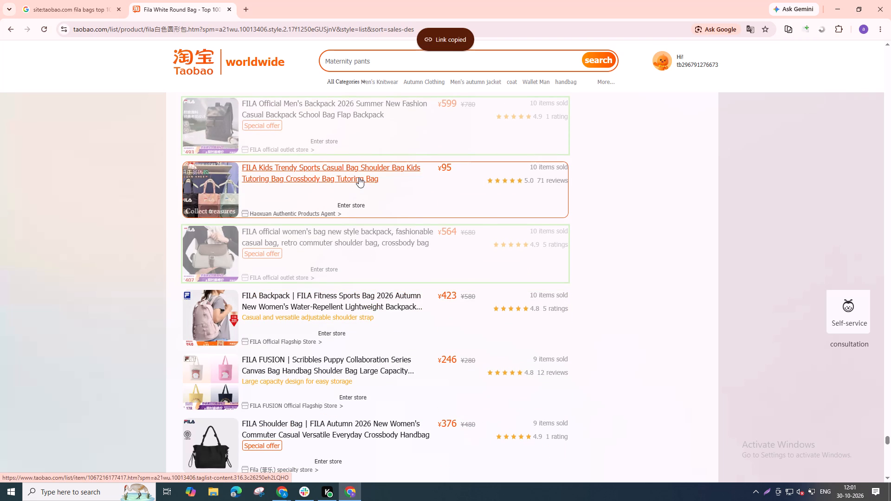
click(429, 277)
key(alt+Tab)
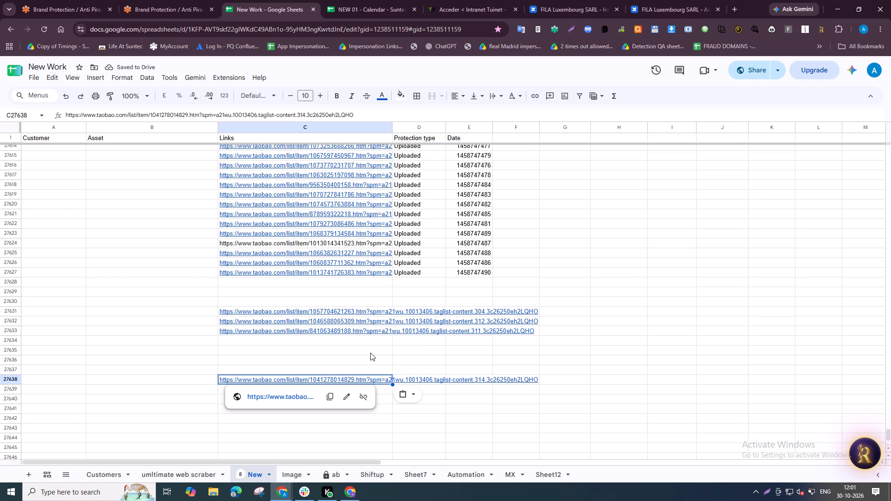
click(370, 353)
key(ctrl+v)
key(alt+Tab)
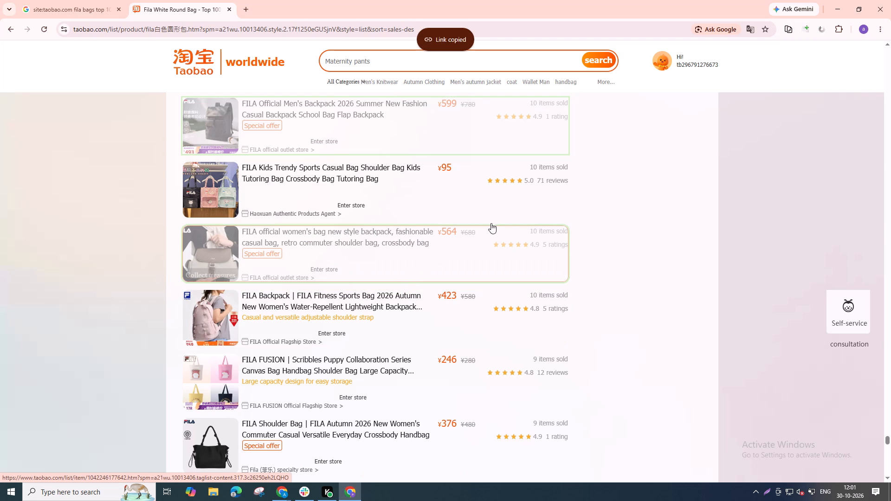
Copy the link of the ¥376 FILA Autumn 2026 women's commuter shoulder bag listing into cell C27636 of the New Work sheet.
scroll(603, 237, down, 4)
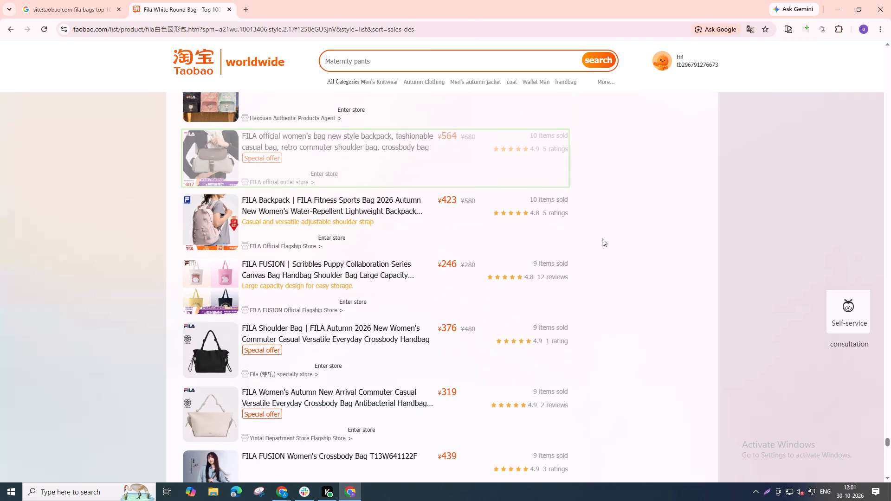
scroll(602, 238, down, 1)
right_click(380, 203)
click(469, 296)
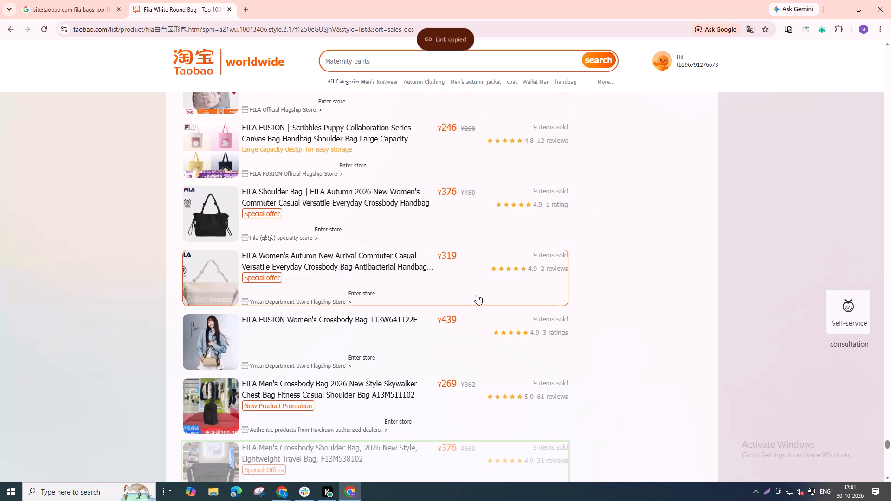
key(alt+Tab)
click(368, 361)
key(ctrl+v)
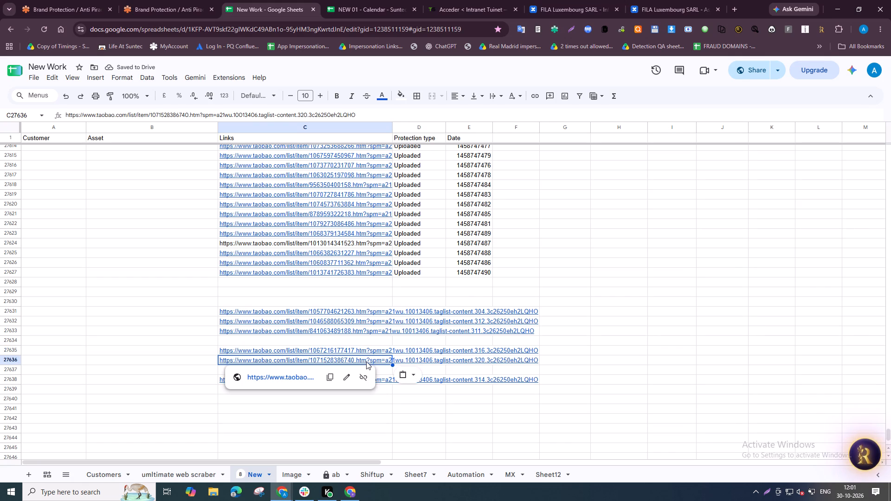
key(alt+Tab)
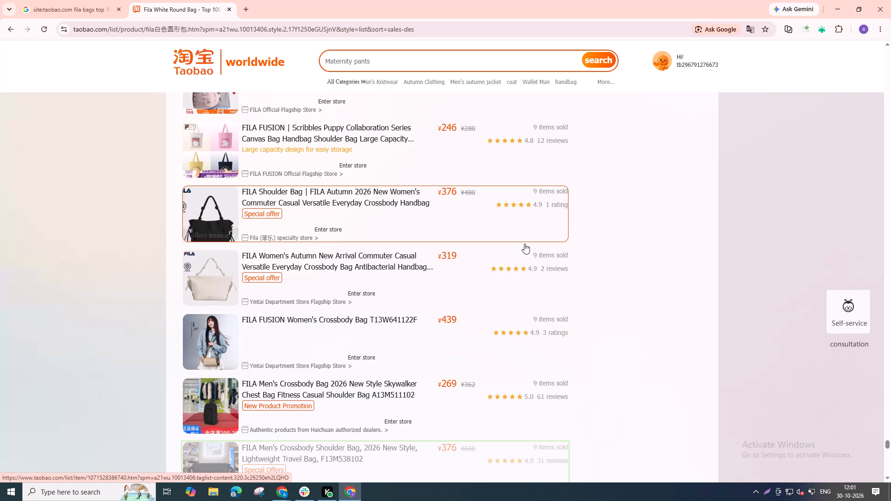
Copy the link of the ¥319 FILA Women's Autumn New Arrival crossbody bag listing into cell C27634 of the New Work sheet.
right_click(393, 267)
click(481, 361)
key(alt+Tab)
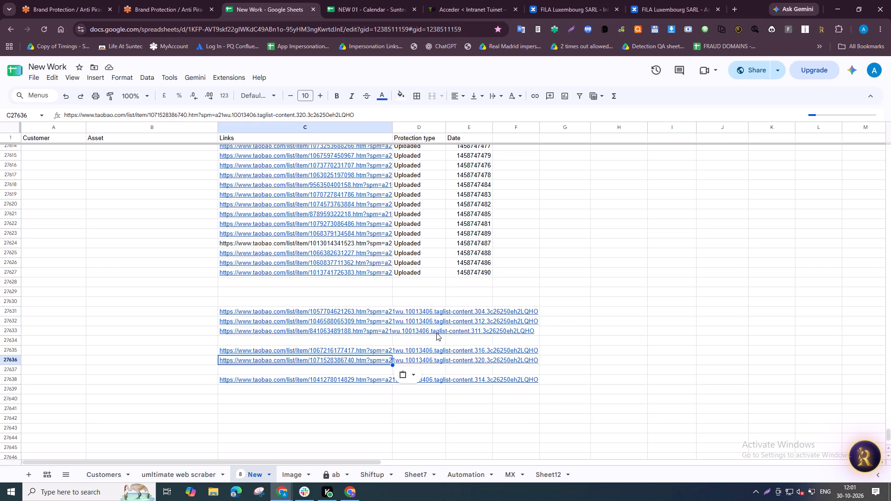
click(389, 340)
key(ctrl+v)
key(alt+Tab)
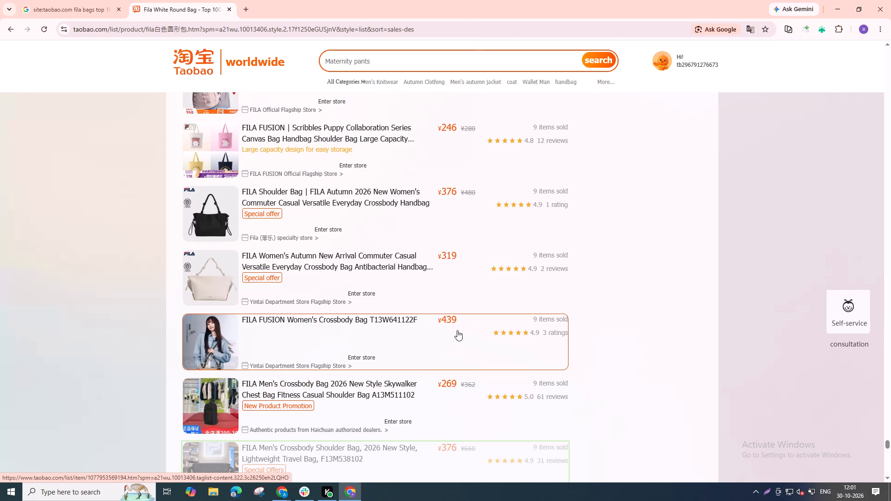
Check the product image of the ¥269 FILA Men's Crossbody Bag A13M511102 listing and copy its link into cell C27637 of New Work.
scroll(463, 329, down, 2)
right_click(214, 315)
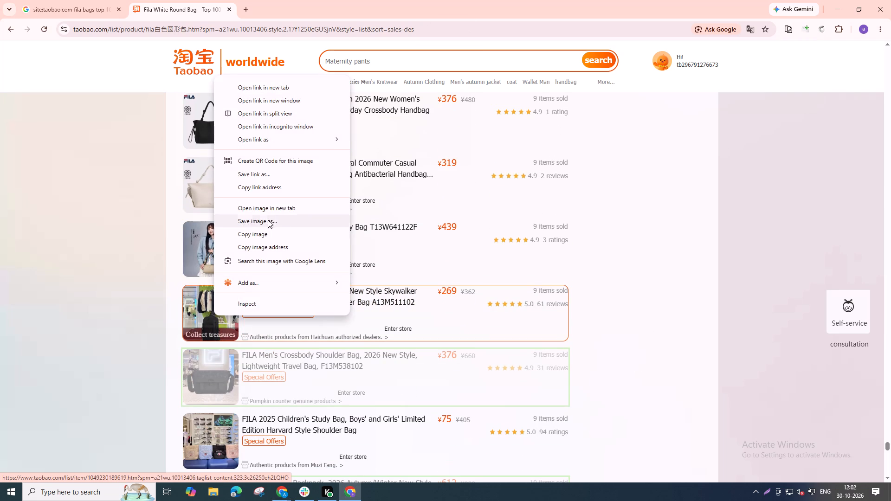
click(284, 207)
click(324, 0)
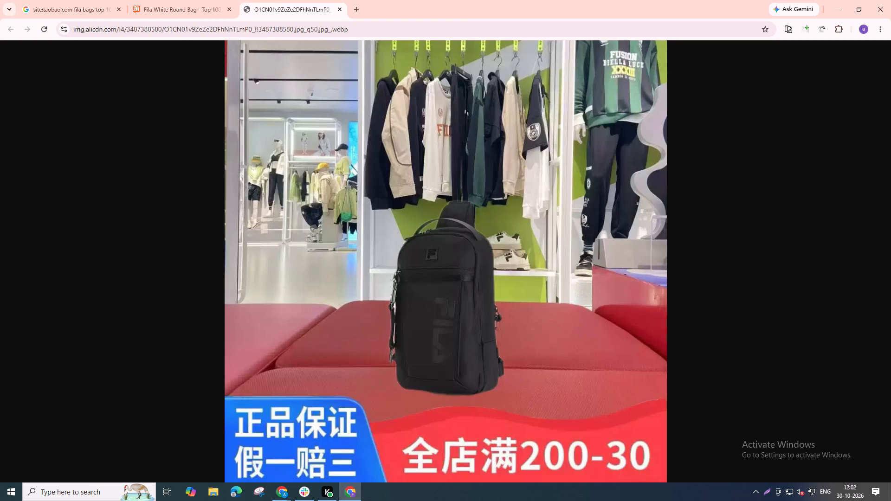
key(ctrl+w)
right_click(400, 302)
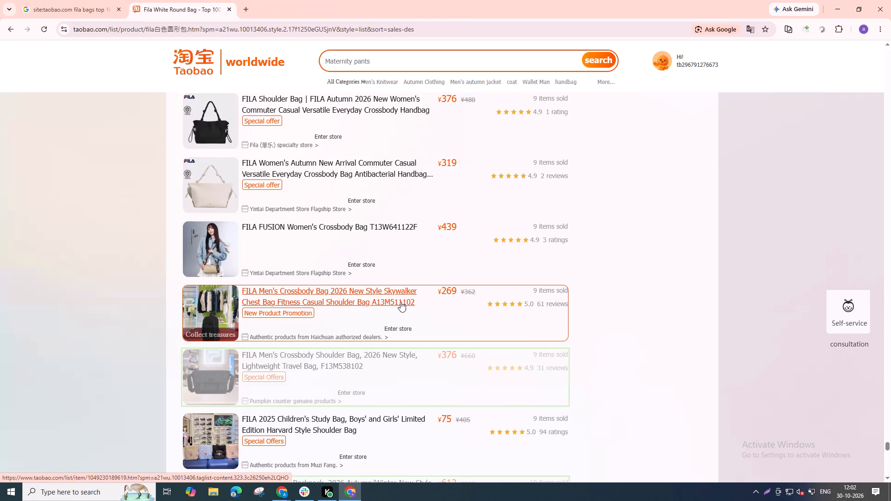
click(458, 396)
key(alt+Tab)
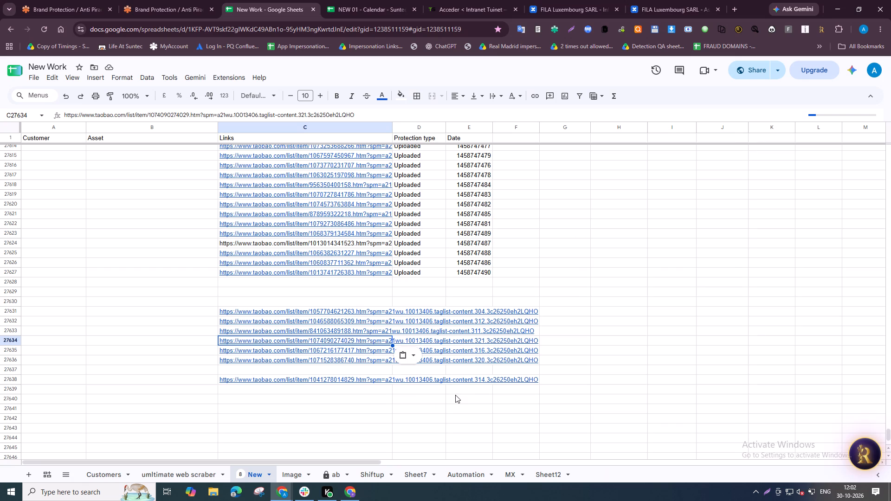
click(391, 371)
key(ctrl+v)
key(alt+Tab)
Examine the full-size product image of the ¥75 FILA 2025 Children's Study Bag listing.
scroll(451, 317, down, 4)
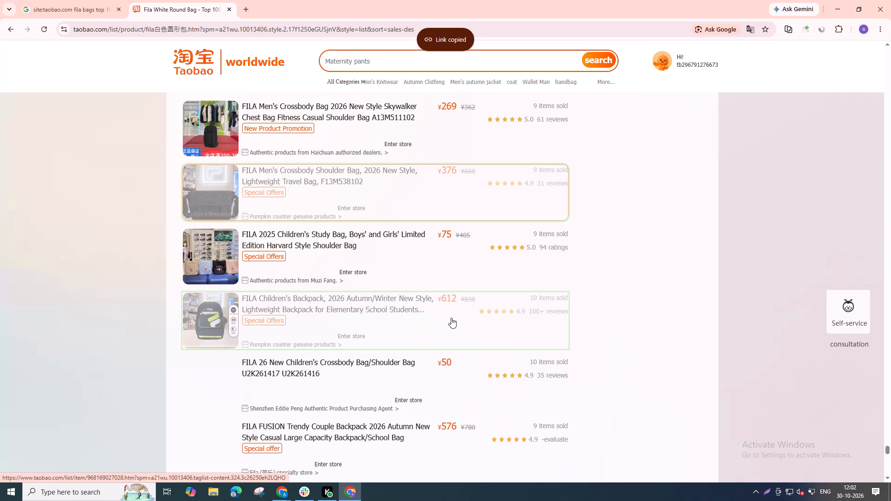
right_click(215, 250)
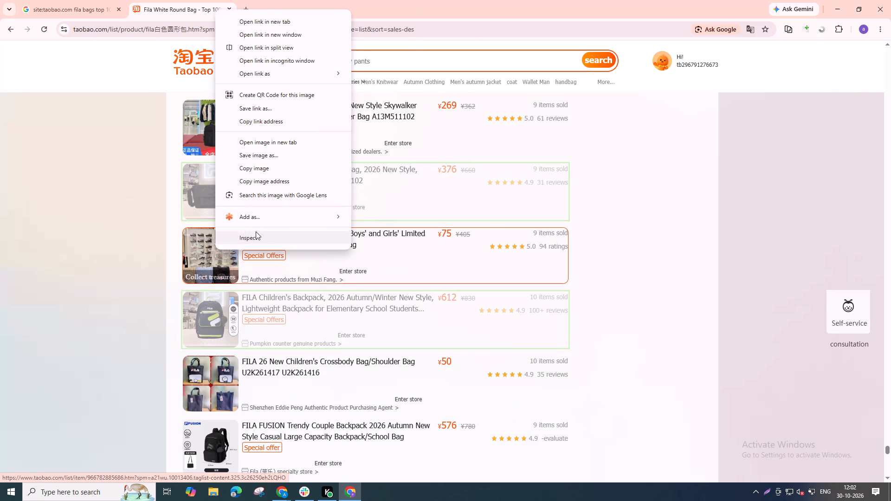
click(295, 140)
click(298, 0)
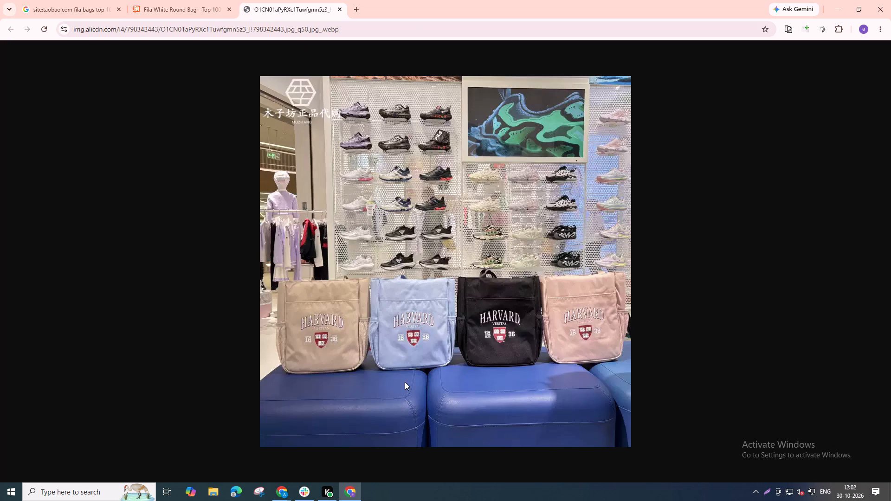
key(ctrl+w)
Copy the link of the ¥50 FILA 26 New Children's Crossbody Bag U2K261417 listing into cell C27640 of the New Work sheet.
scroll(427, 338, down, 4)
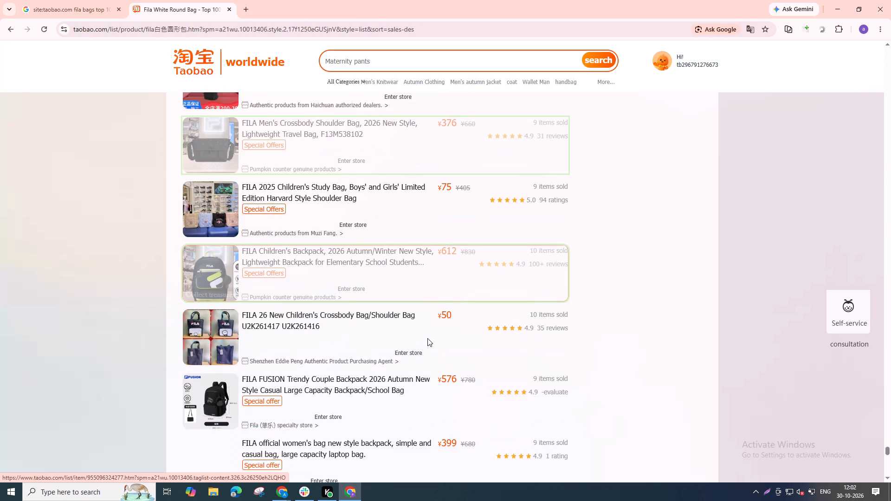
right_click(310, 189)
click(355, 288)
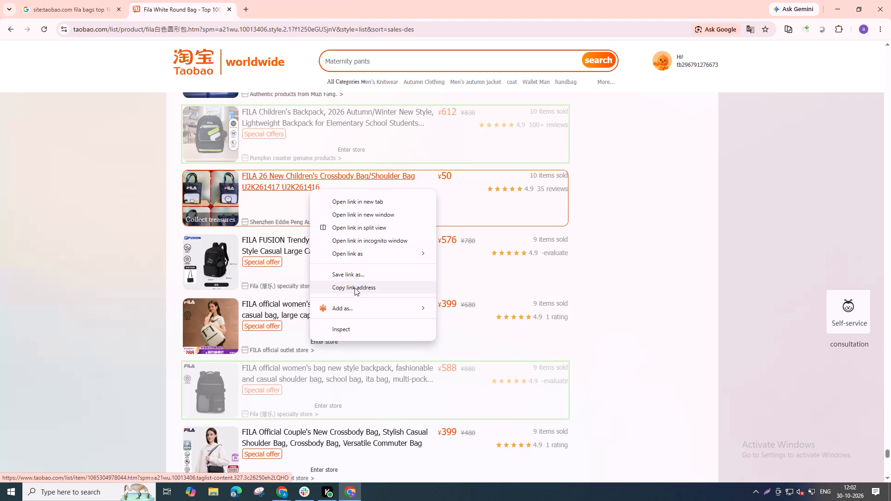
key(alt+Tab)
click(362, 398)
key(ctrl+v)
key(alt+Tab)
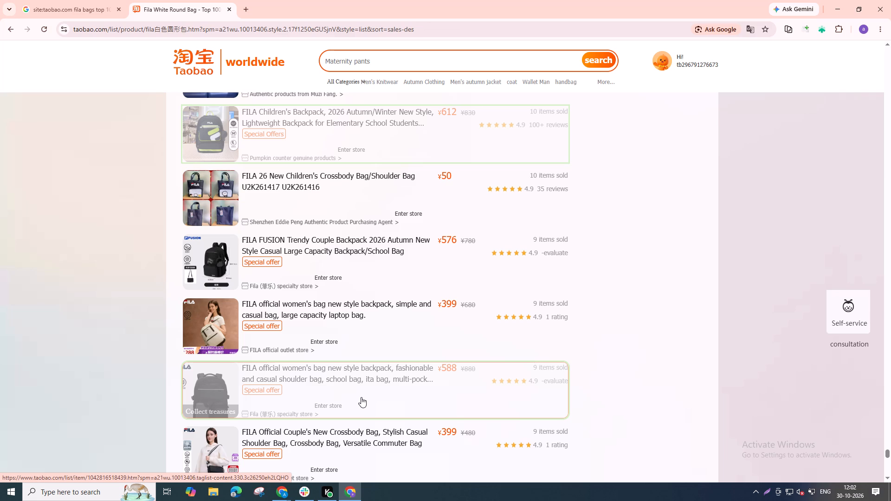
Copy the link of the ¥399 women's laptop backpack listing from FILA official outlet store into cell C27639 of the New Work sheet.
right_click(365, 315)
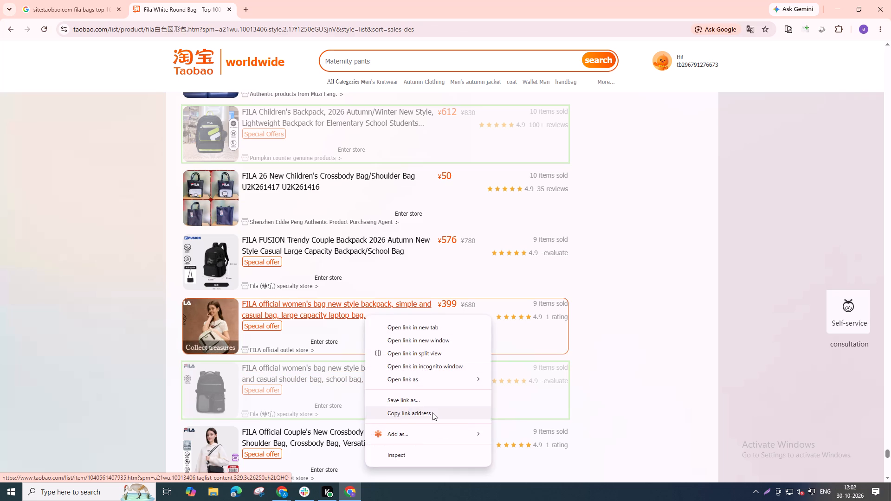
click(432, 412)
key(alt+Tab)
key(ctrl+v)
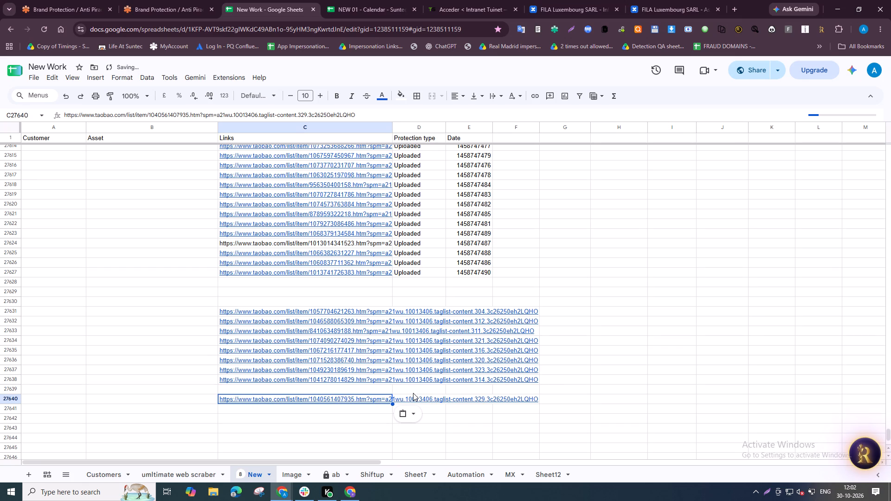
key(ctrl+z)
click(388, 392)
key(ctrl+v)
key(alt+Tab)
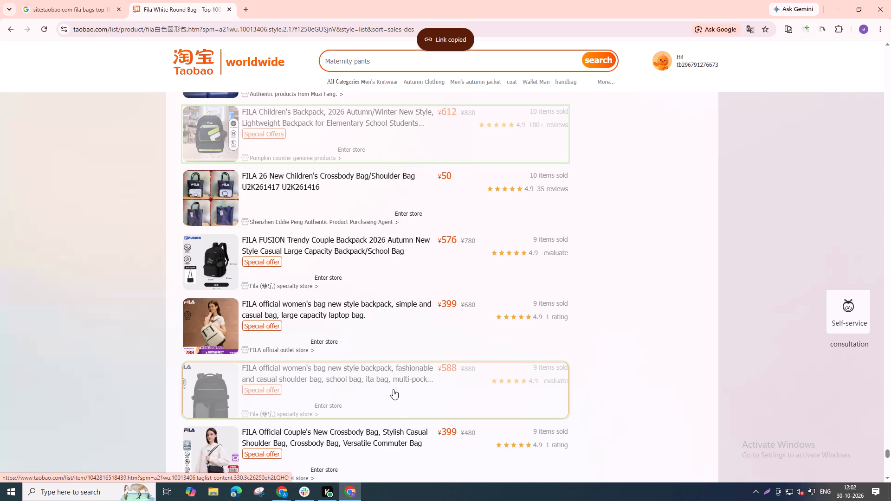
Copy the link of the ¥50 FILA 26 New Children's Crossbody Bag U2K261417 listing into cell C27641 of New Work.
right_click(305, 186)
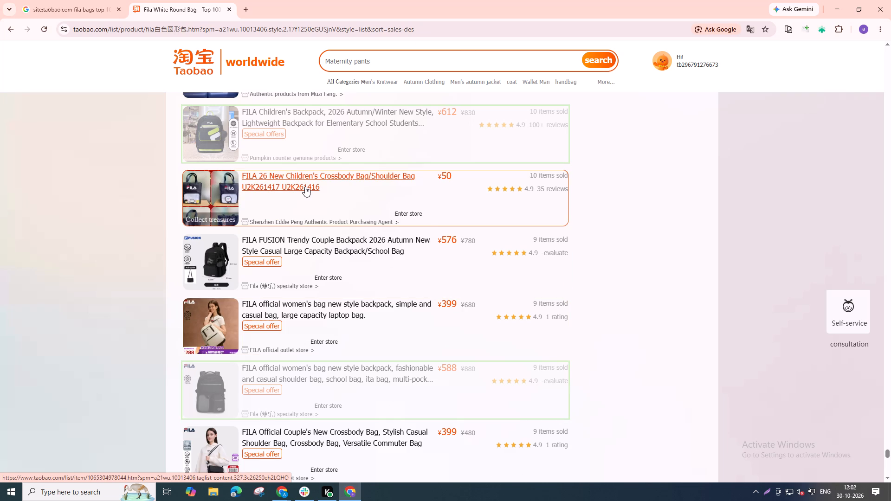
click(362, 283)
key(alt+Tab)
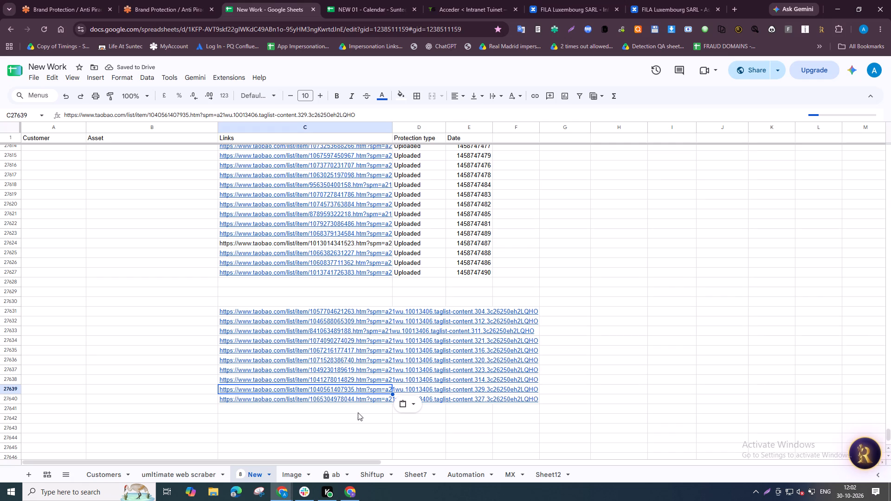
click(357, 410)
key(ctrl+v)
Copy the link of the ¥399 FILA Official Couple's New Crossbody Bag listing into cell C27641 of New Work.
key(alt+Tab)
scroll(386, 333, down, 4)
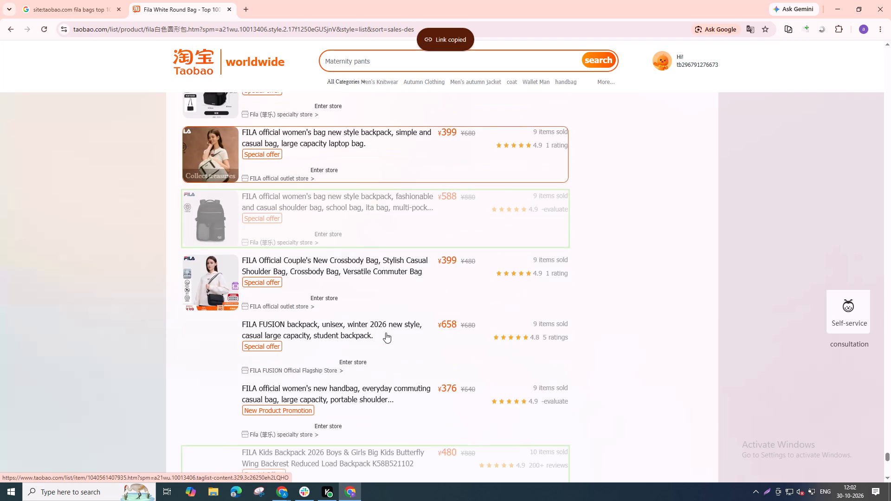
right_click(366, 251)
click(413, 349)
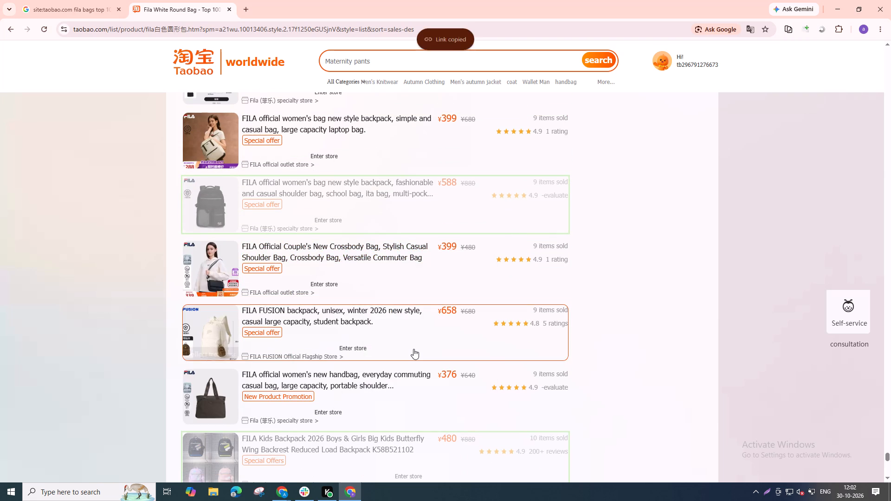
key(alt+Tab)
key(ctrl+v)
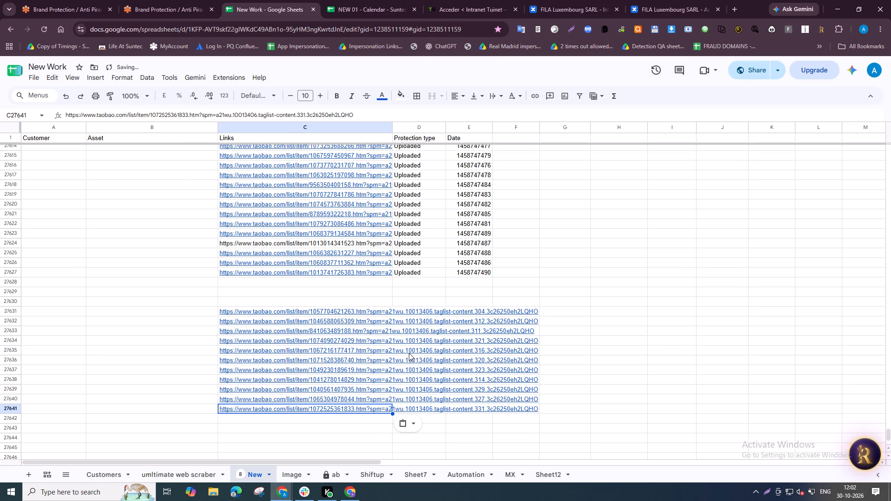
Copy the link of the ¥376 FILA women's everyday commuting handbag listing into cell C27642 of New Work.
key(alt+Tab)
right_click(385, 383)
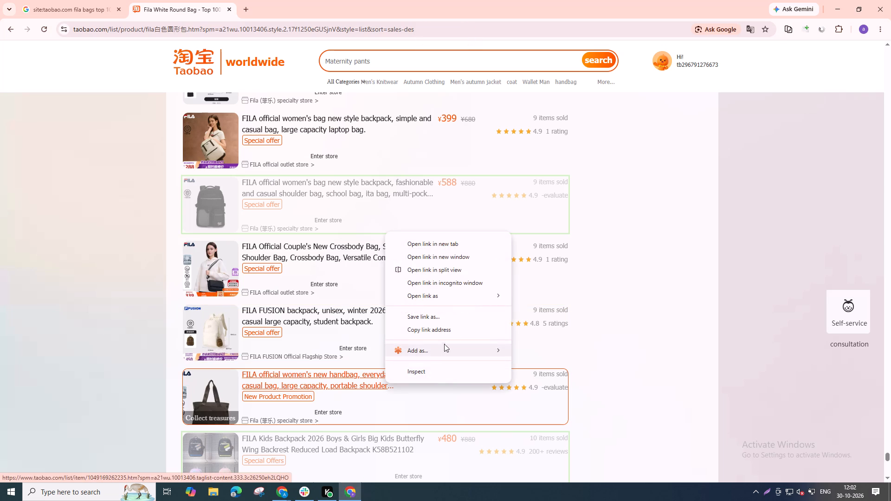
click(458, 326)
key(alt+Tab)
click(369, 424)
key(ctrl+v)
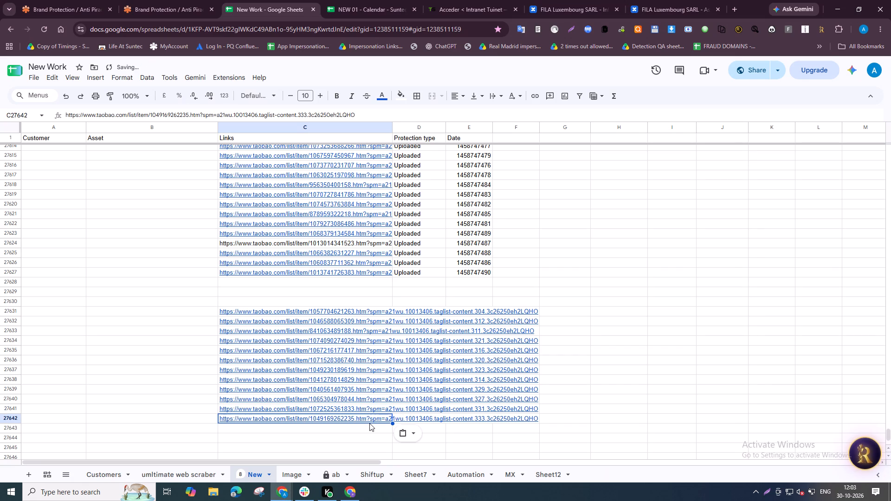
Copy the link of the ¥319 FILA Women's Commuting Casual Versatile Handbag F13W639167F listing into cell C27643 of New Work.
key(alt+Tab)
scroll(400, 237, down, 5)
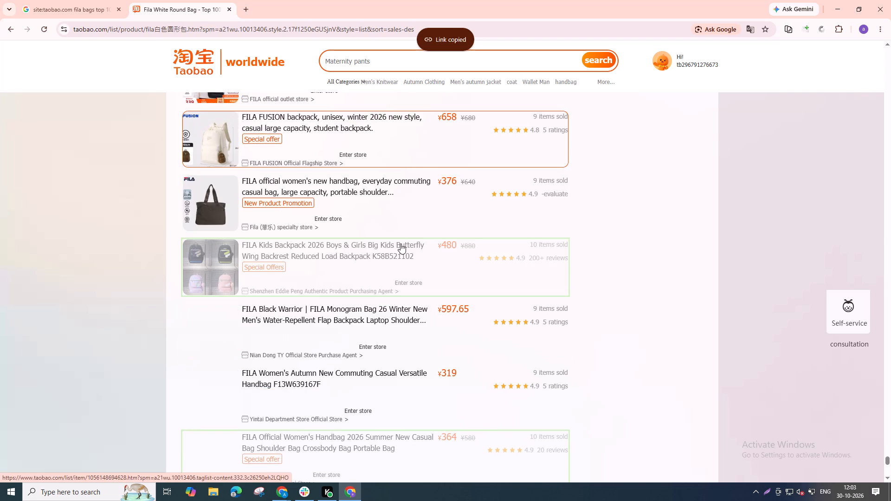
scroll(398, 272, down, 3)
right_click(294, 203)
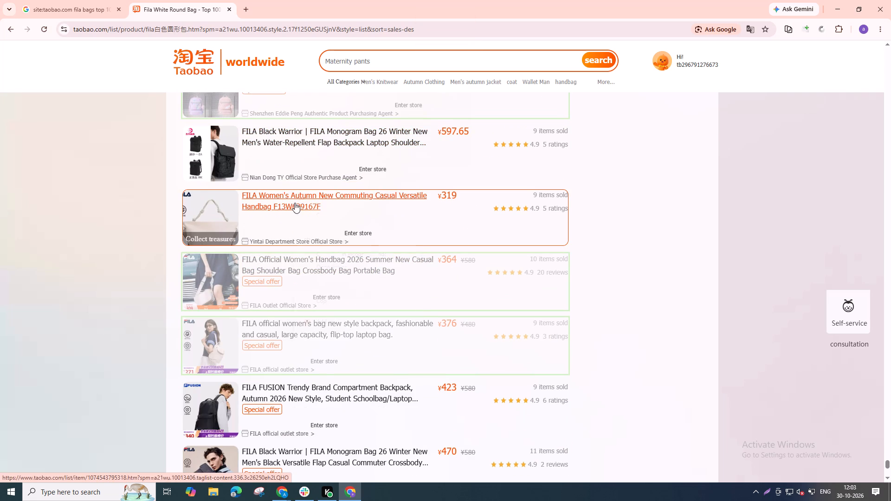
click(354, 293)
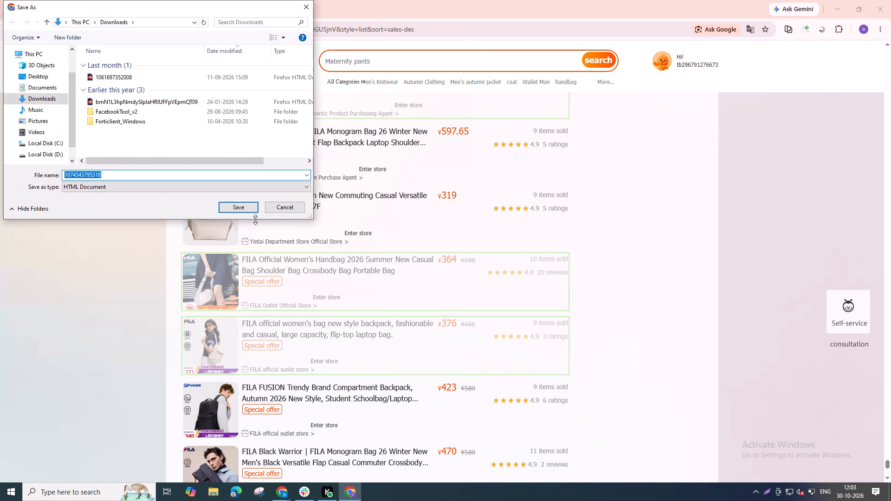
click(278, 207)
right_click(304, 211)
click(338, 310)
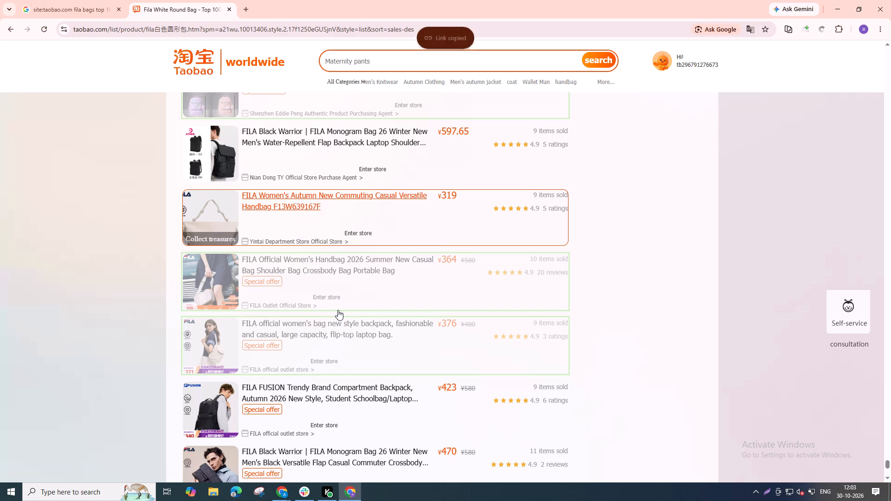
key(alt+Tab)
click(322, 427)
key(ctrl+v)
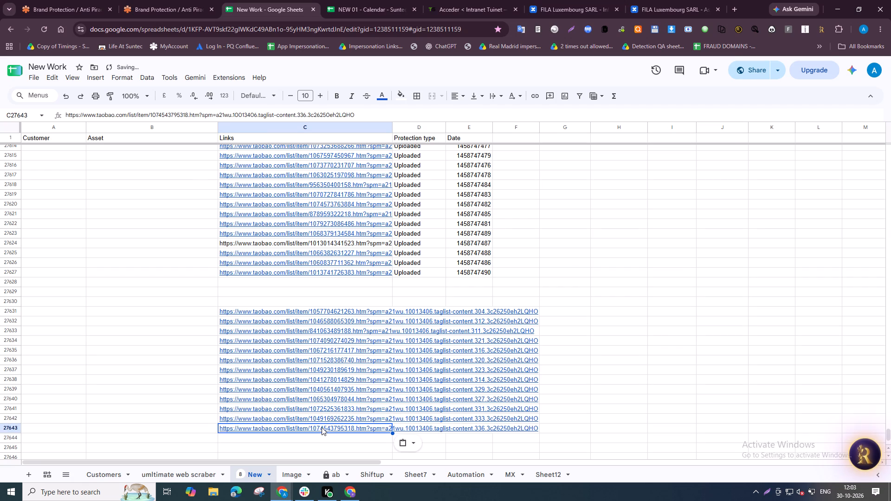
Copy the link of the ¥470 FILA Black Warrior men's flap crossbody bag listing into cell C27644 of New Work.
key(alt+Tab)
scroll(384, 368, down, 5)
right_click(371, 228)
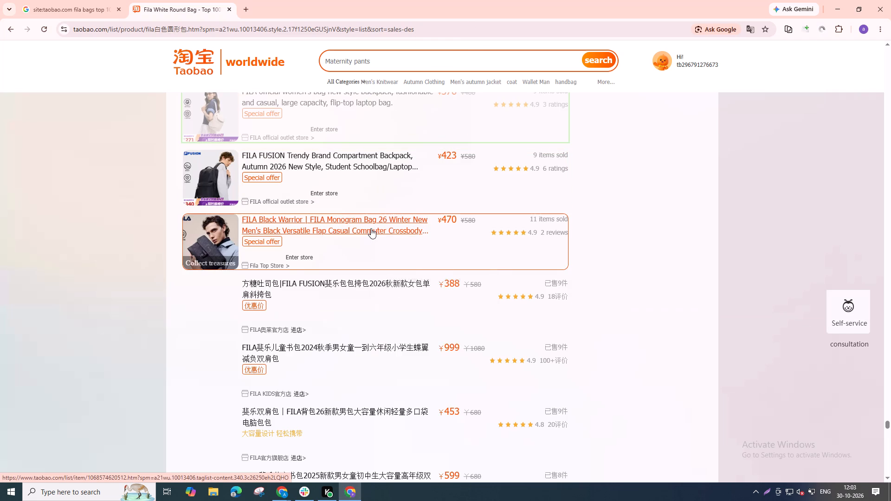
click(414, 324)
key(alt+Tab)
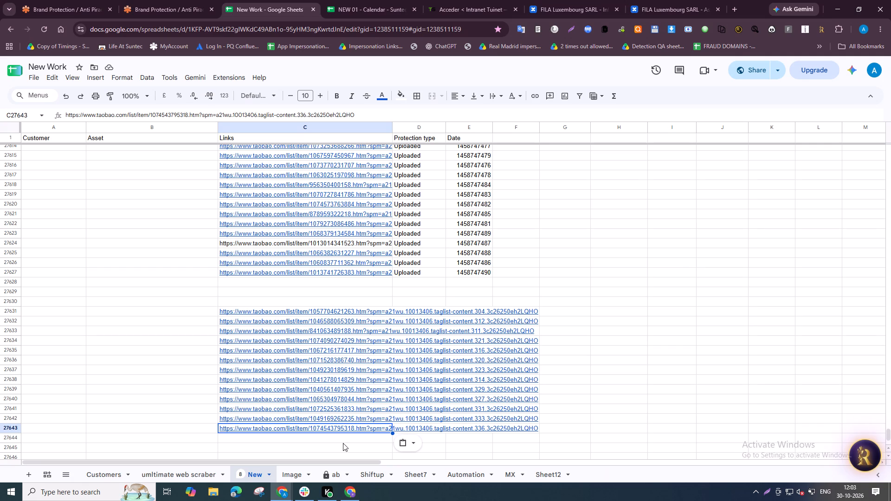
click(353, 435)
key(ctrl+v)
Check the product image of the ¥439 FILA Children's Backpack 2026 listing and copy its link into cell C27649 of New Work.
key(alt+Tab)
scroll(410, 287, down, 3)
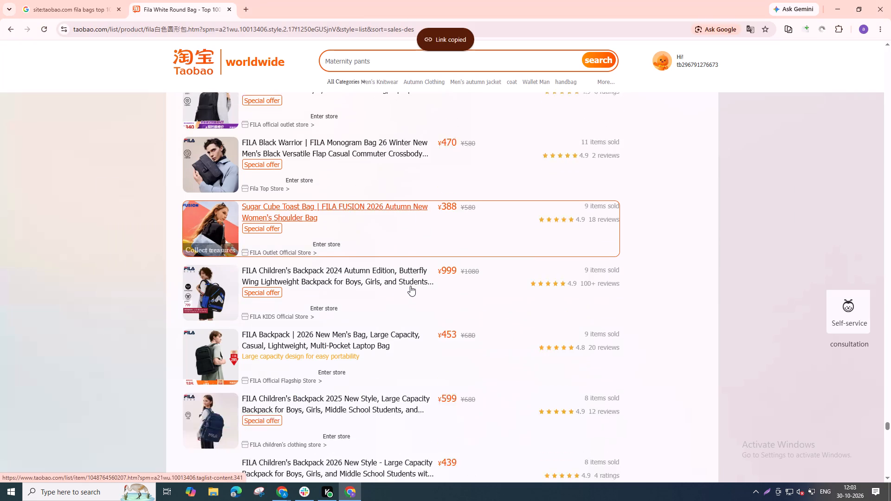
scroll(410, 286, down, 1)
right_click(373, 167)
scroll(345, 379, down, 2)
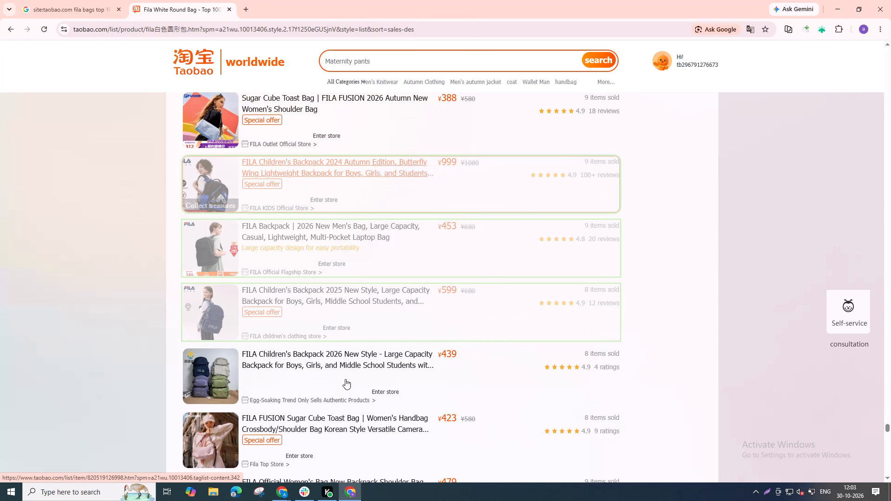
scroll(345, 379, down, 1)
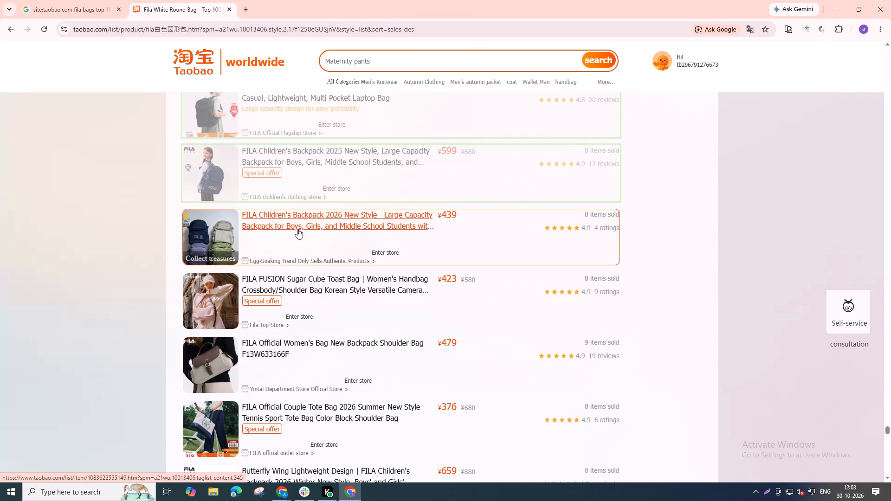
right_click(214, 237)
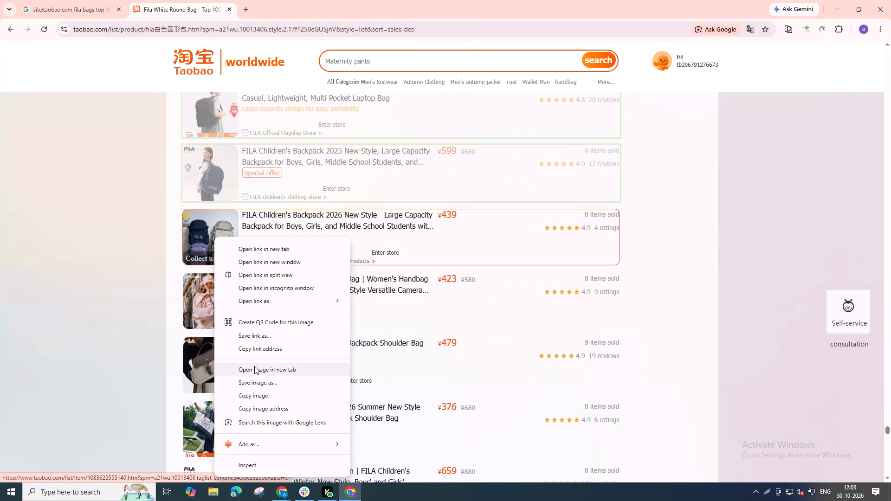
click(254, 366)
click(288, 0)
click(342, 12)
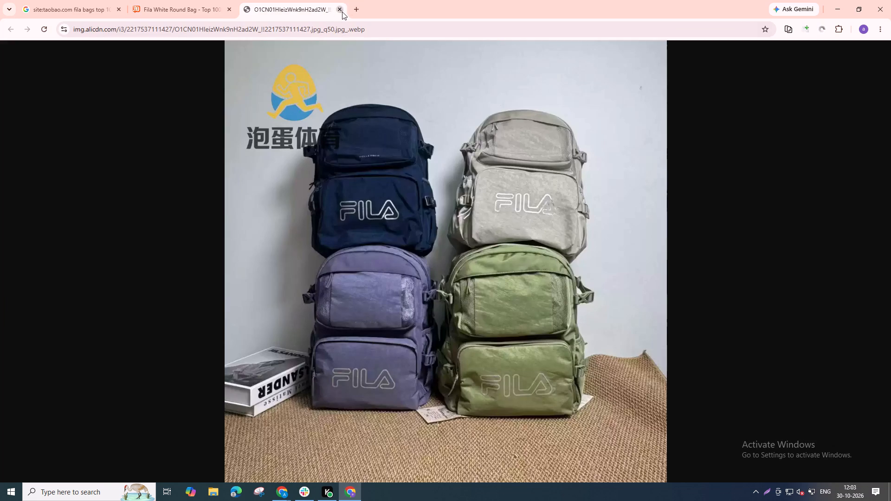
right_click(345, 225)
click(400, 321)
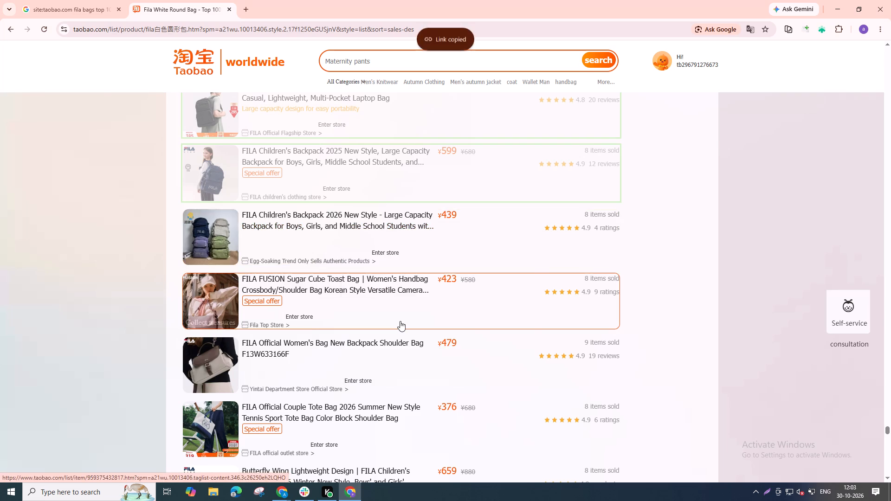
key(alt+Tab)
scroll(317, 221, down, 4)
click(337, 298)
key(ctrl+v)
Copy the link of the ¥479 FILA Official Women's Backpack Shoulder Bag F13W633166F listing into cell C27648 of New Work.
key(alt+Tab)
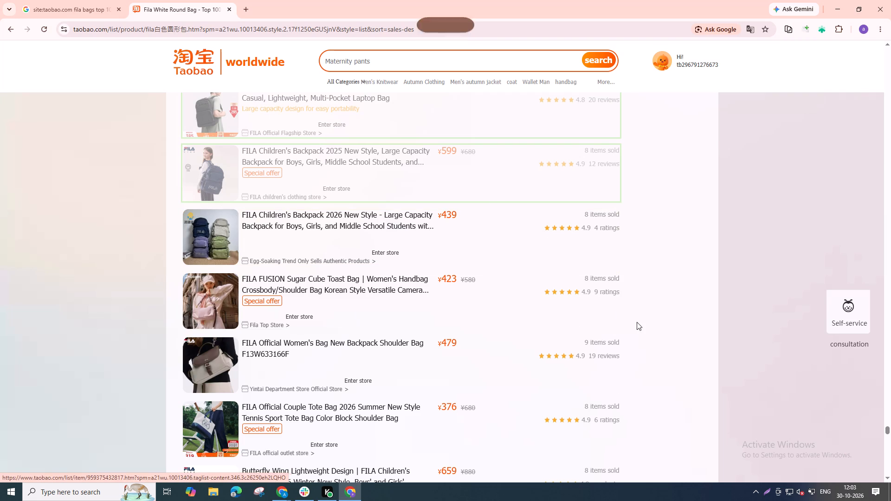
right_click(276, 348)
click(354, 293)
key(alt+Tab)
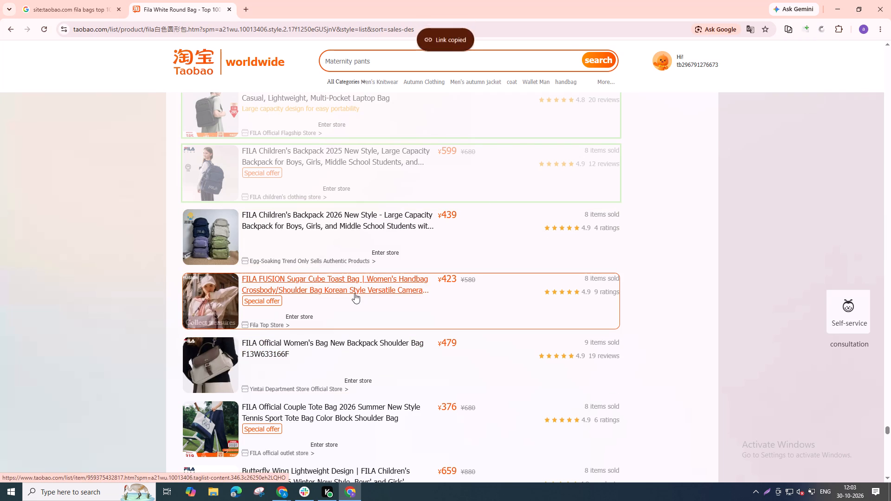
click(347, 292)
key(ctrl+v)
Examine the full-size product image of the ¥376 FILA Official Couple Tote Bag 2026 Summer listing.
key(alt+Tab)
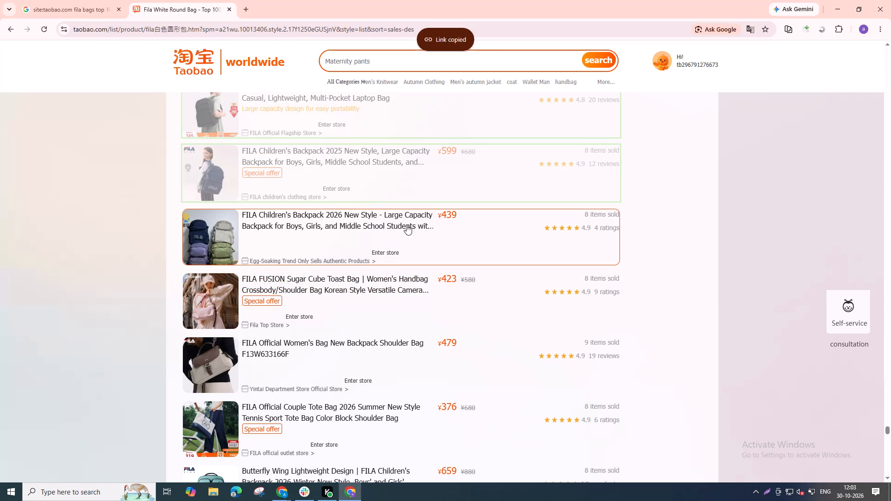
scroll(414, 220, down, 4)
right_click(207, 239)
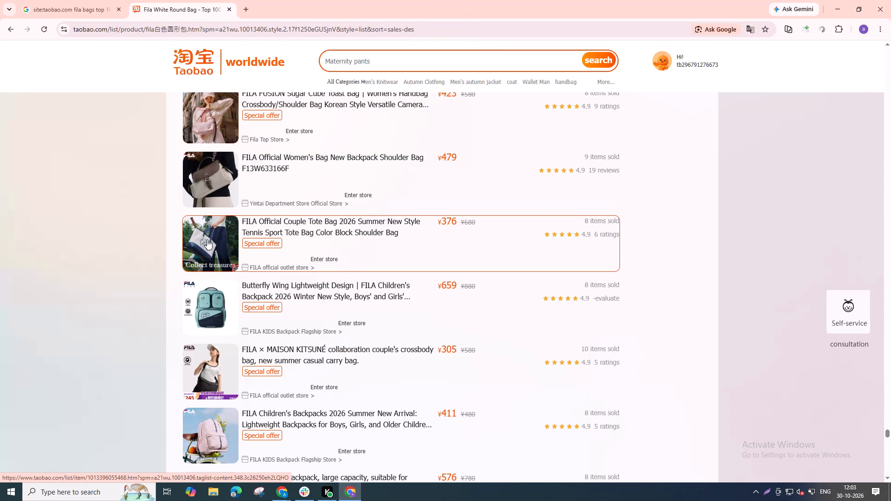
click(251, 370)
click(300, 0)
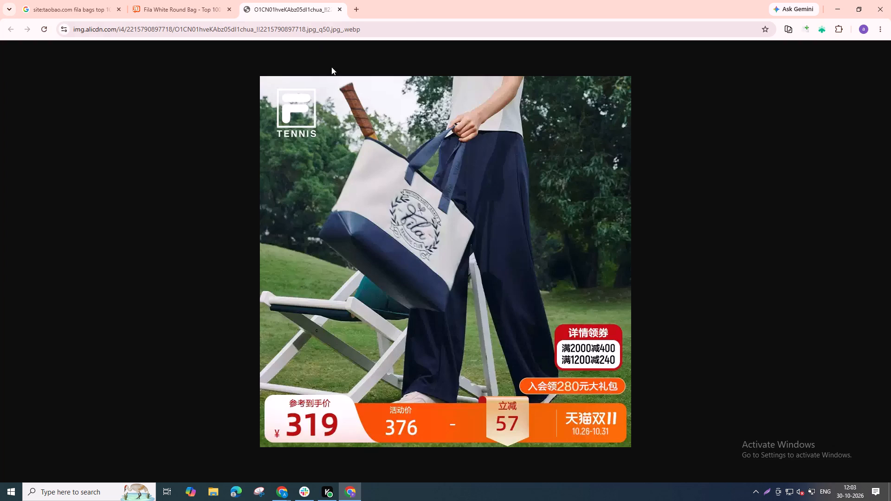
key(ctrl+w)
Copy the link of the ¥411 FILA Children's Backpacks 2026 Summer New Arrival listing into cell C27646 of New Work.
scroll(438, 262, down, 4)
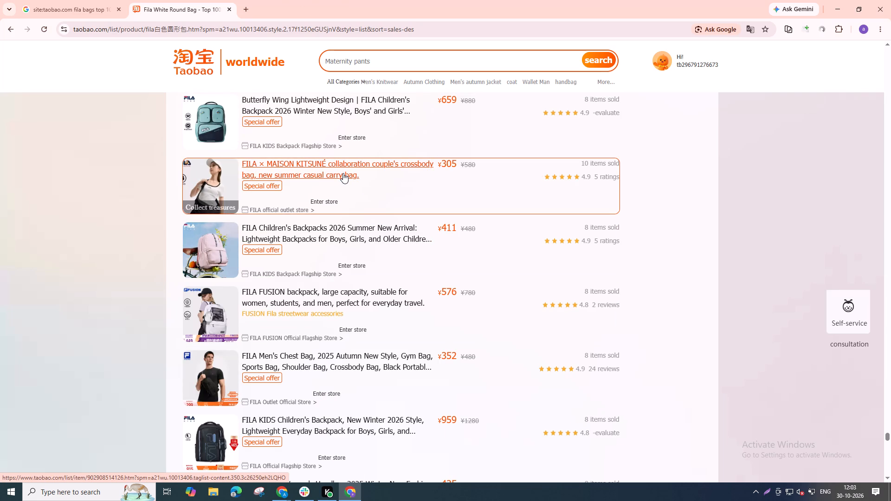
right_click(355, 235)
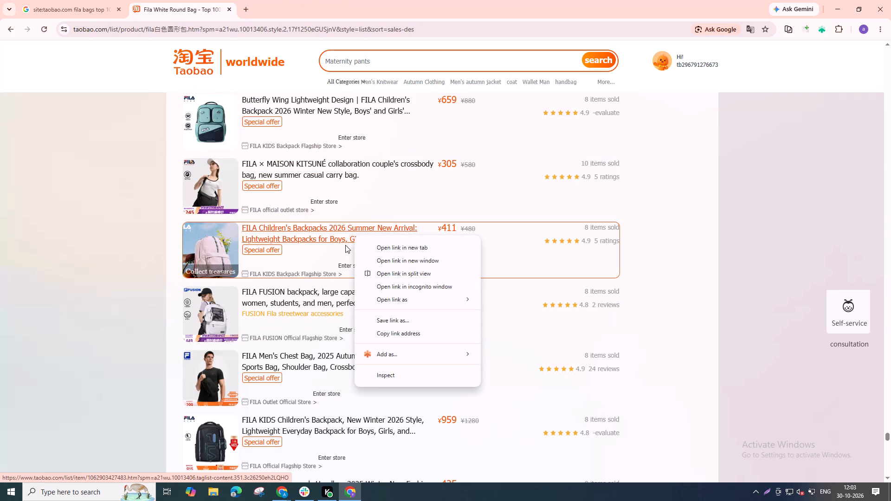
click(392, 334)
key(alt+Tab)
click(356, 274)
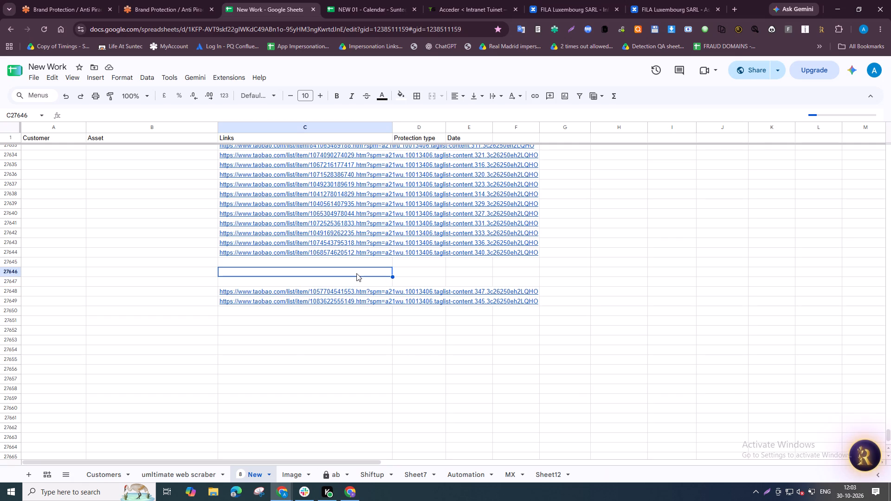
key(ctrl+v)
Copy the link of the ¥959 FILA KIDS Children's Backpack Winter 2026 listing into cell C27647 of New Work.
key(alt+Tab)
scroll(546, 321, down, 4)
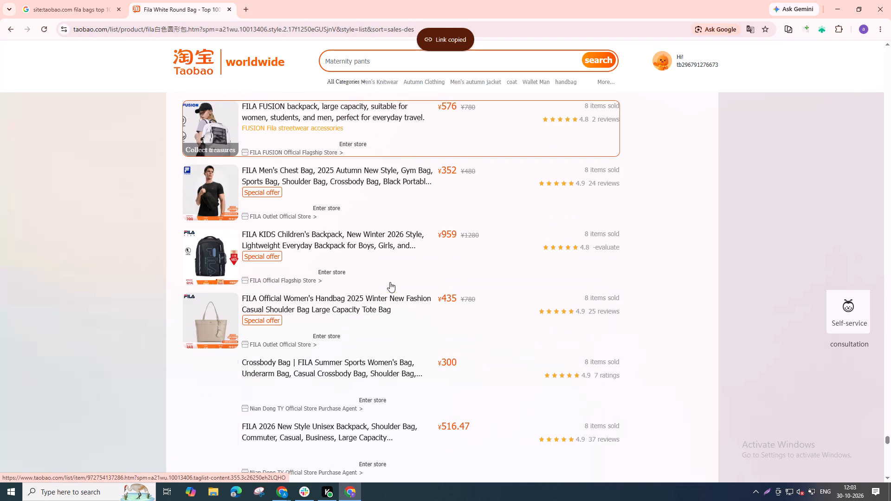
right_click(343, 242)
click(423, 338)
key(alt+Tab)
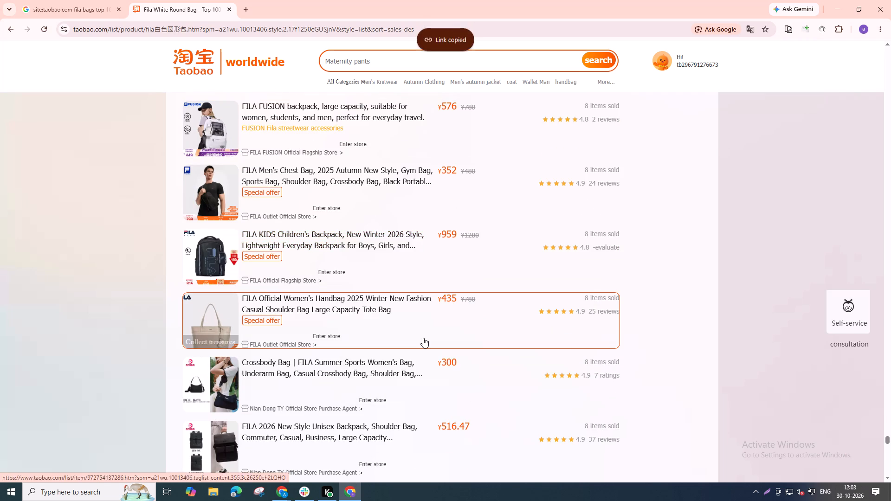
click(370, 280)
key(ctrl+v)
Copy the link of the ¥435 FILA Official Women's Handbag 2025 Winter tote listing into cell C27645 of New Work.
key(alt+Tab)
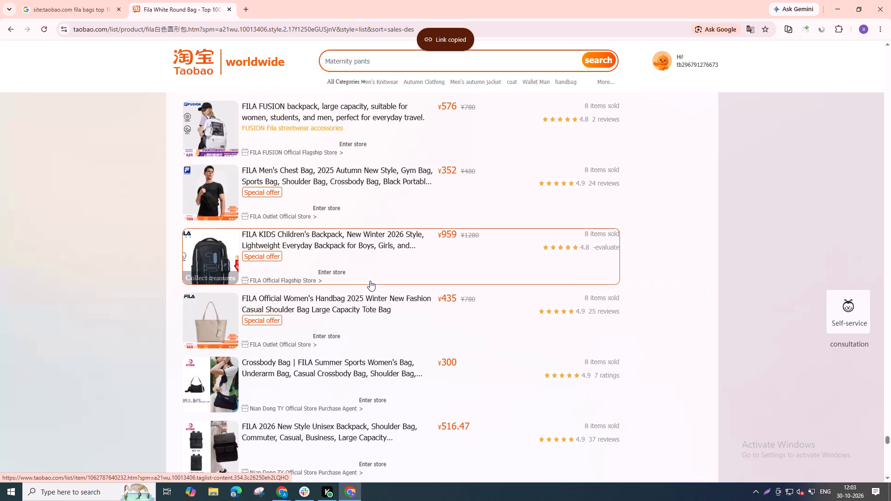
right_click(366, 302)
click(400, 395)
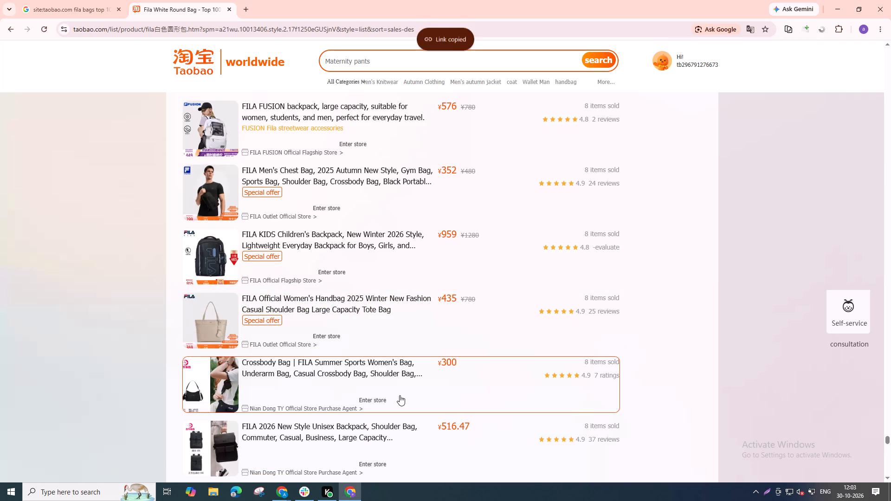
key(alt+Tab)
click(369, 263)
key(ctrl+v)
Check the full-size image of the ¥478.8 FILA Men's Casual Sports Backpack F13M648107 and copy its listing link into cell C27650 of New Work.
key(alt+Tab)
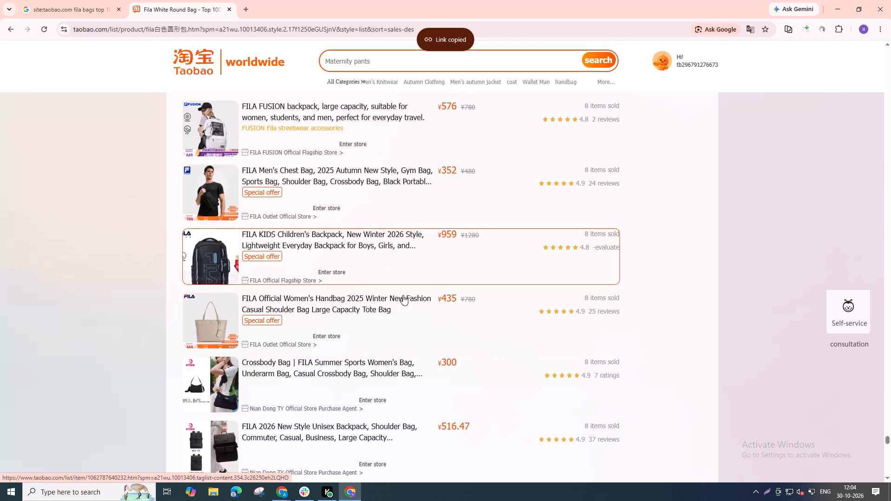
scroll(429, 336, down, 4)
scroll(488, 263, down, 5)
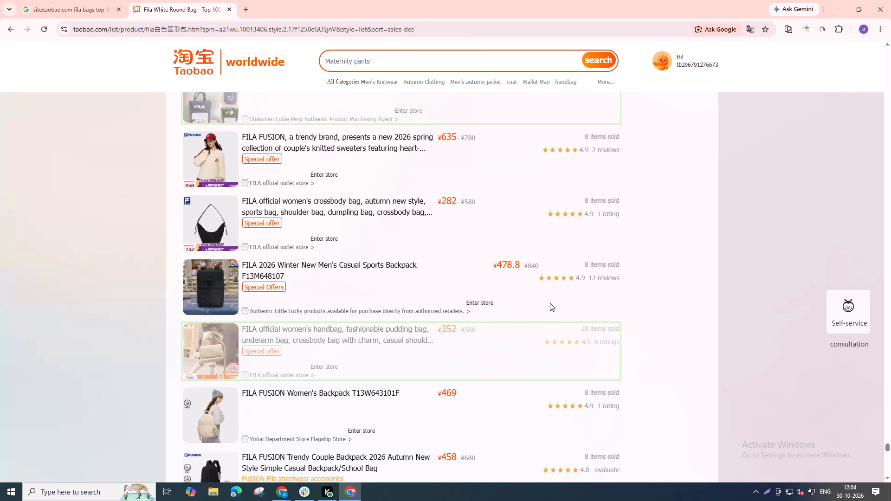
right_click(213, 288)
click(272, 183)
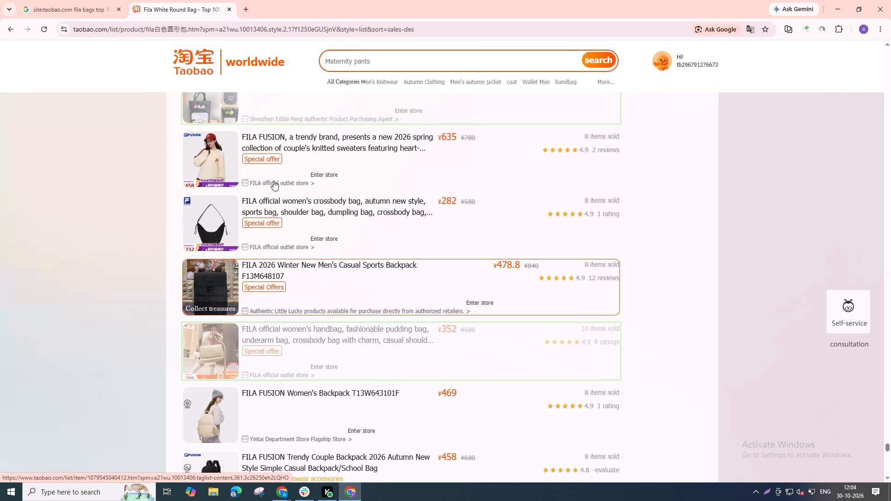
click(284, 0)
click(338, 9)
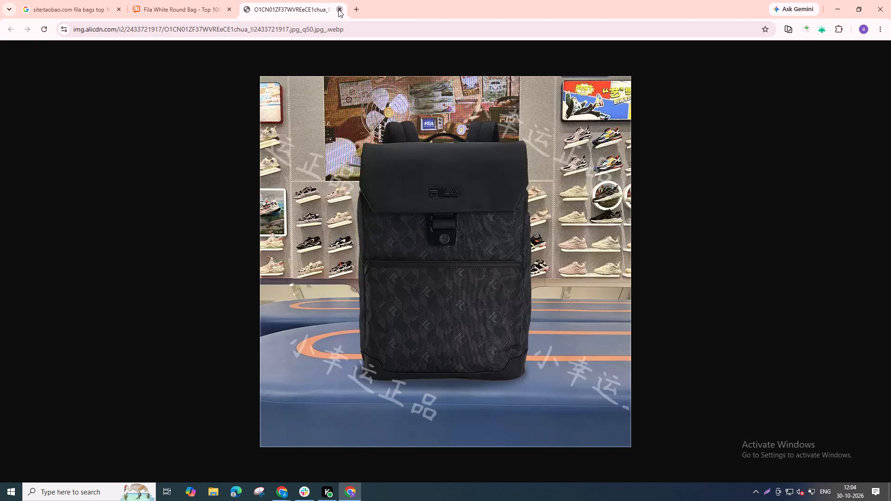
right_click(349, 266)
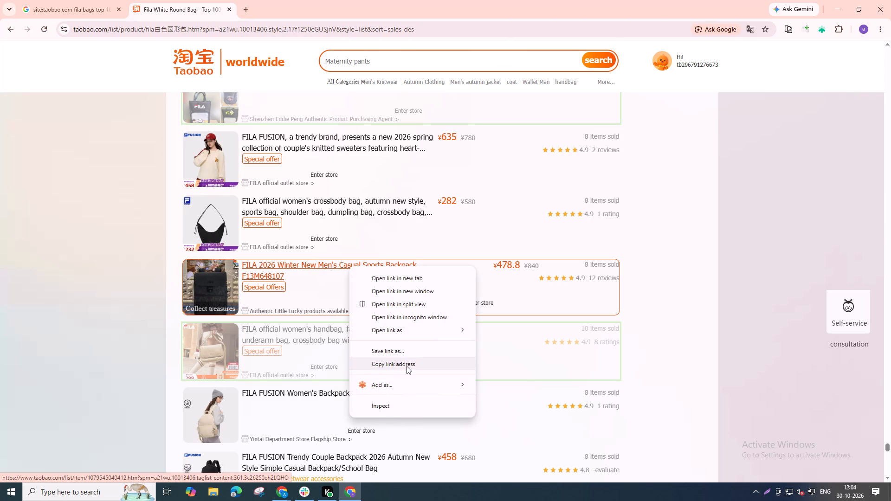
click(412, 361)
key(alt+Tab)
click(365, 313)
key(ctrl+v)
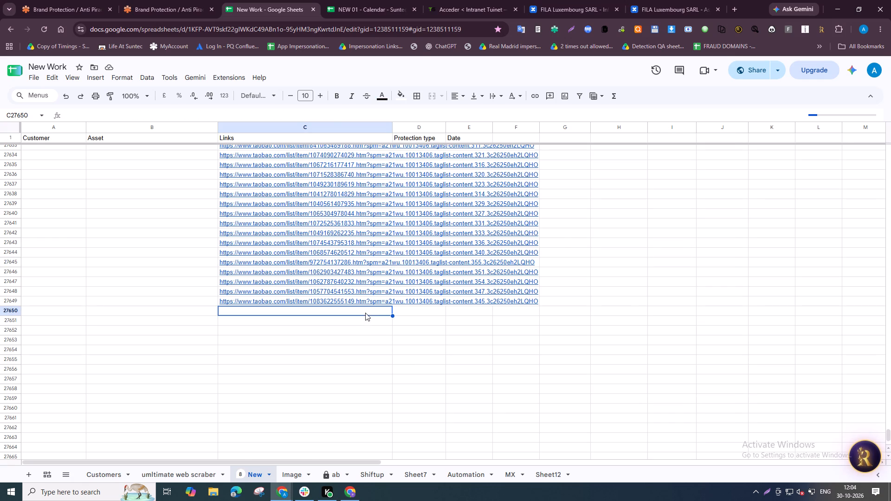
key(alt+Tab)
Copy the link of the ¥645 FILA Children's Backpack 2026 Winter Butterfly Wing listing into cell C27653 of New Work.
scroll(376, 289, down, 6)
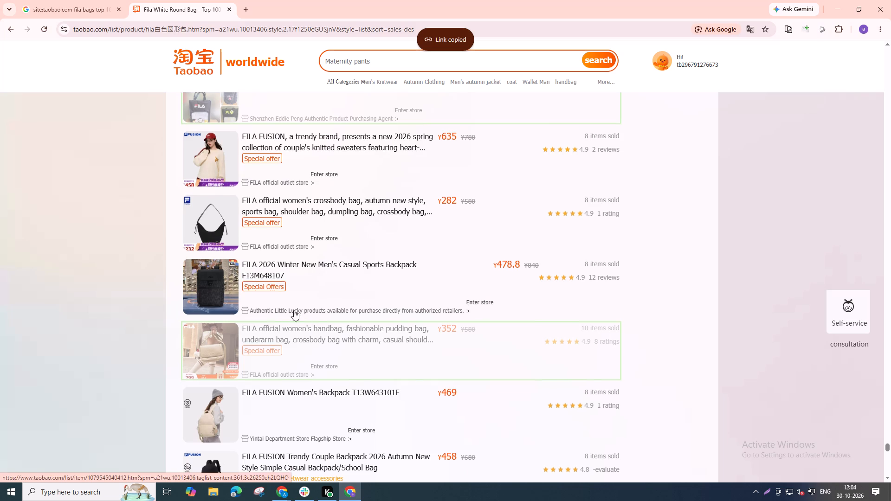
scroll(641, 207, down, 5)
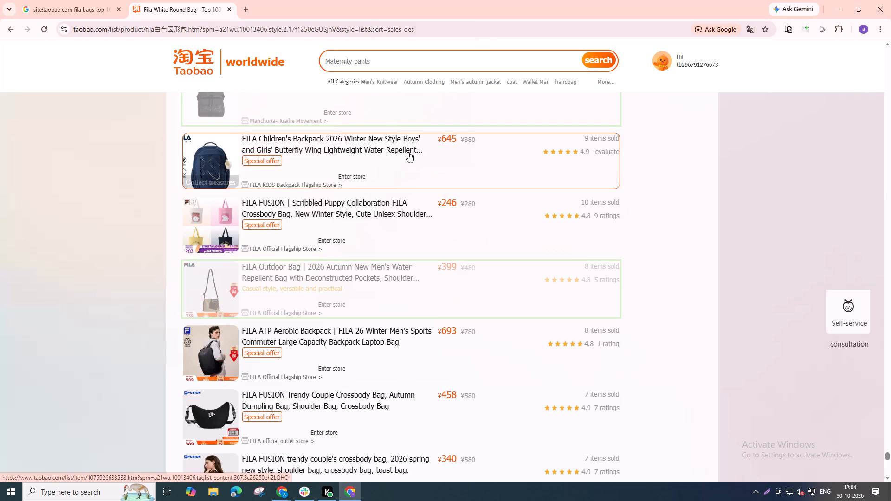
right_click(408, 152)
click(457, 250)
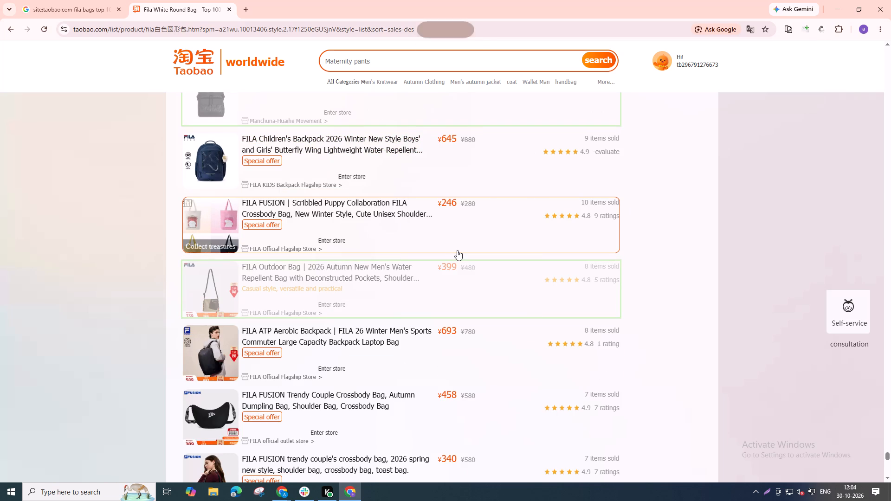
key(alt+Tab)
click(363, 340)
key(ctrl+v)
key(alt+Tab)
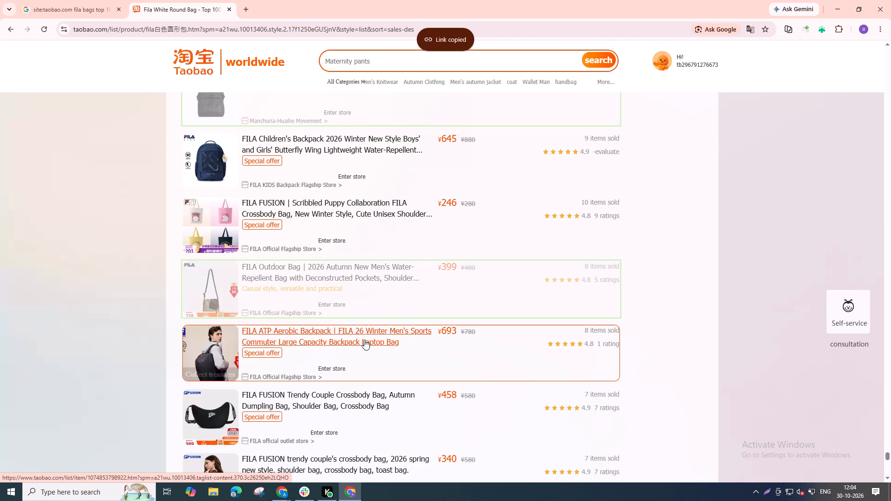
Copy the link of the ¥558.6 FILA 2026 Winter Men's Casual Sports Backpack F13M643102 listing into cell C27652 of New Work.
scroll(483, 251, down, 7)
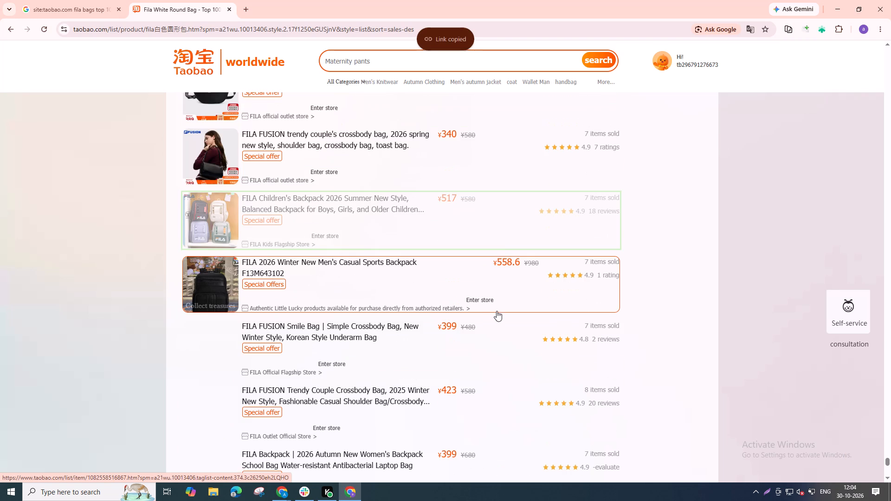
scroll(499, 311, down, 2)
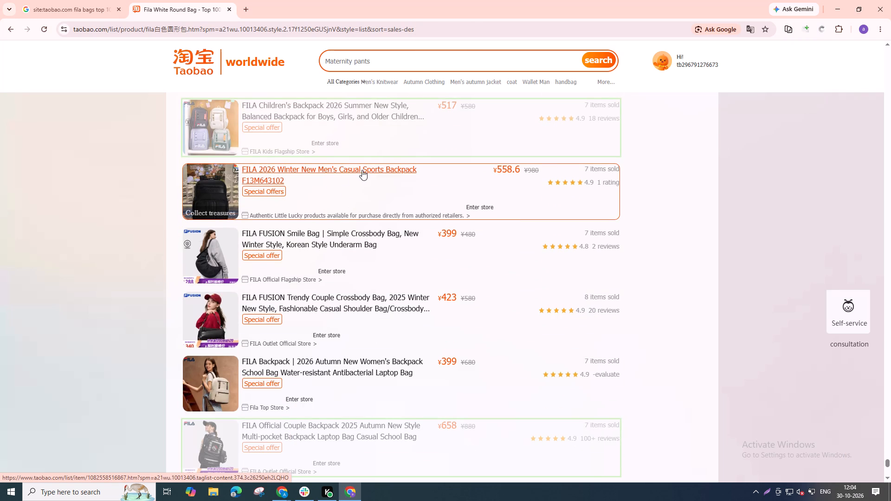
right_click(362, 169)
click(443, 269)
key(alt+Tab)
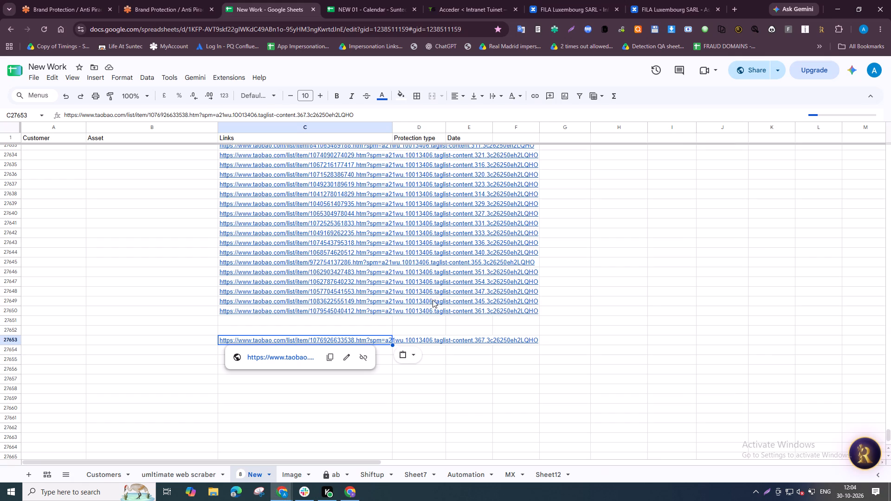
click(381, 327)
key(ctrl+v)
key(alt+Tab)
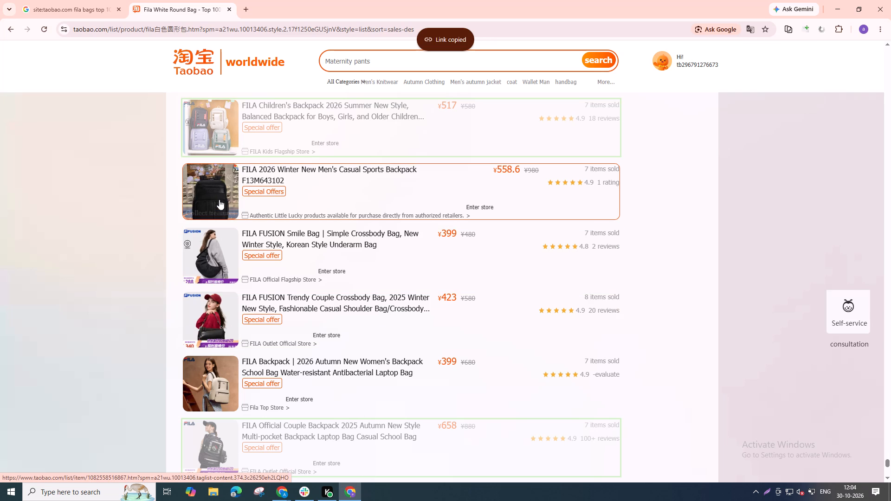
Open the full-size product image of the ¥558.6 F13M643102 backpack in a new tab.
right_click(215, 187)
click(256, 320)
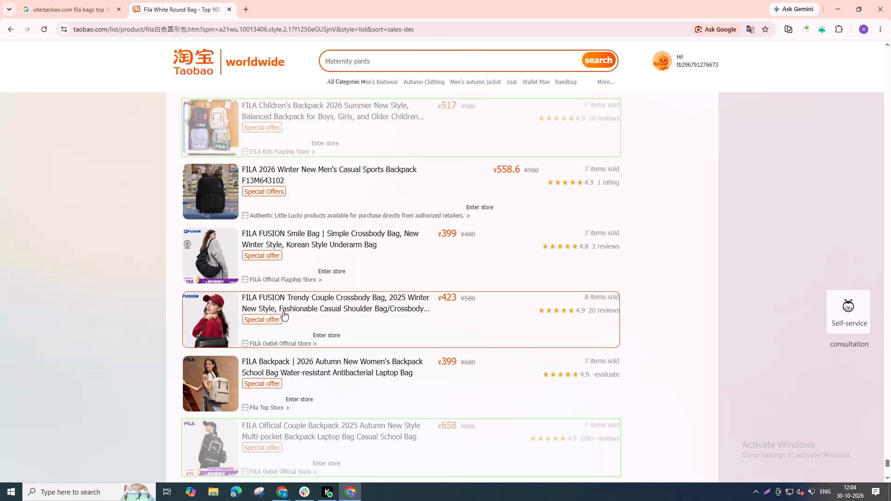
Copy the link of the ¥399 FILA 2026 Autumn Women's Backpack listing from Fila Top Store into cell C27651 of New Work.
right_click(343, 373)
click(400, 317)
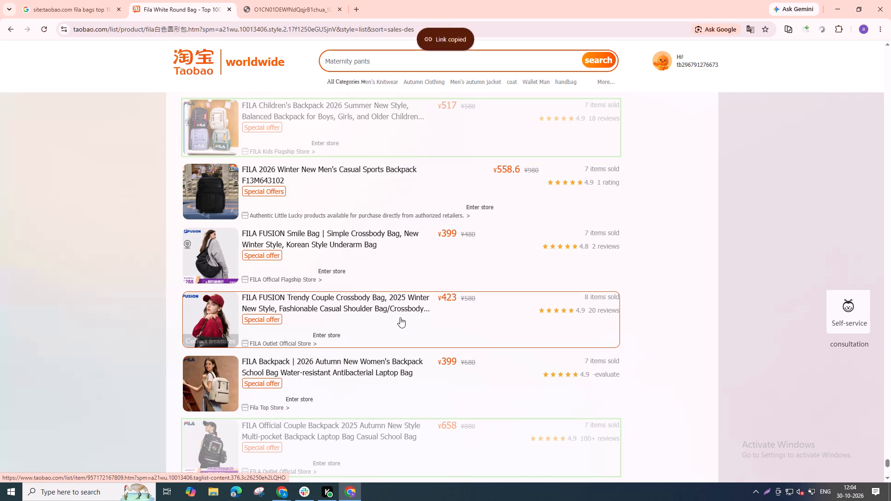
key(alt+Tab)
click(366, 323)
key(ctrl+v)
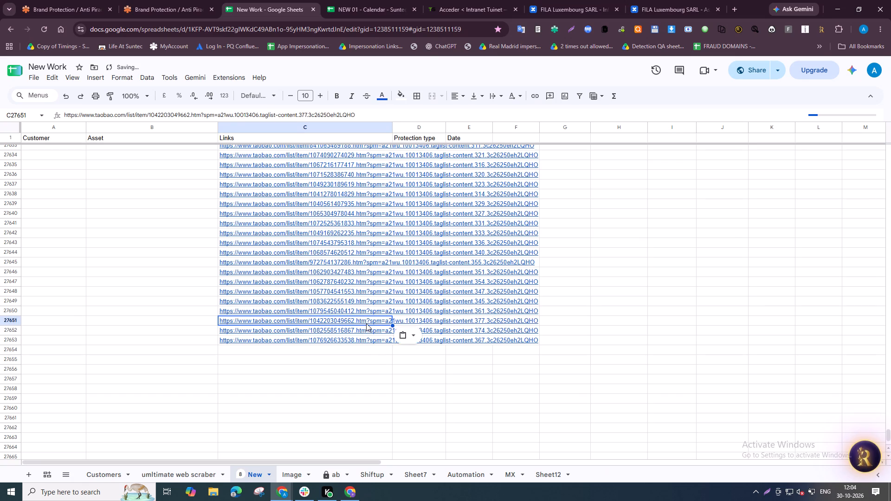
key(alt+Tab)
Copy the link of the ¥809 FILA Children's Backpacks 2026 Autumn New Arrival listing into cell C27656 of New Work.
scroll(399, 294, down, 8)
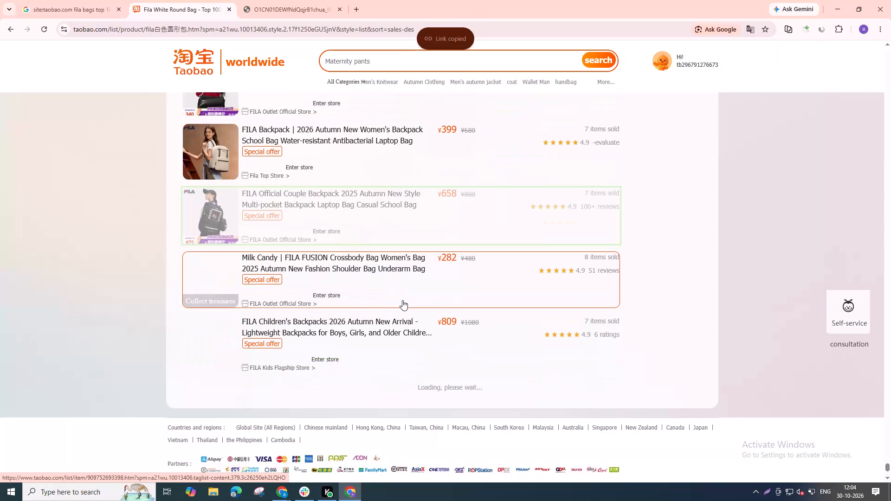
right_click(353, 195)
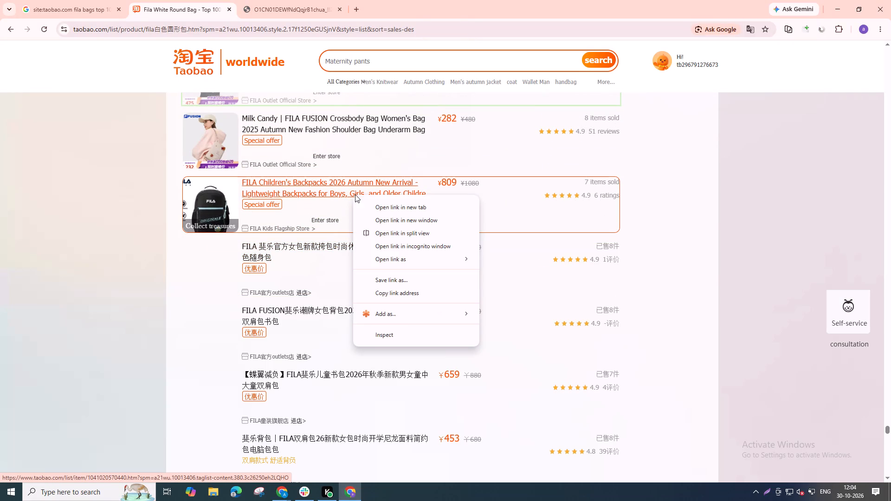
click(383, 290)
key(alt+Tab)
click(360, 367)
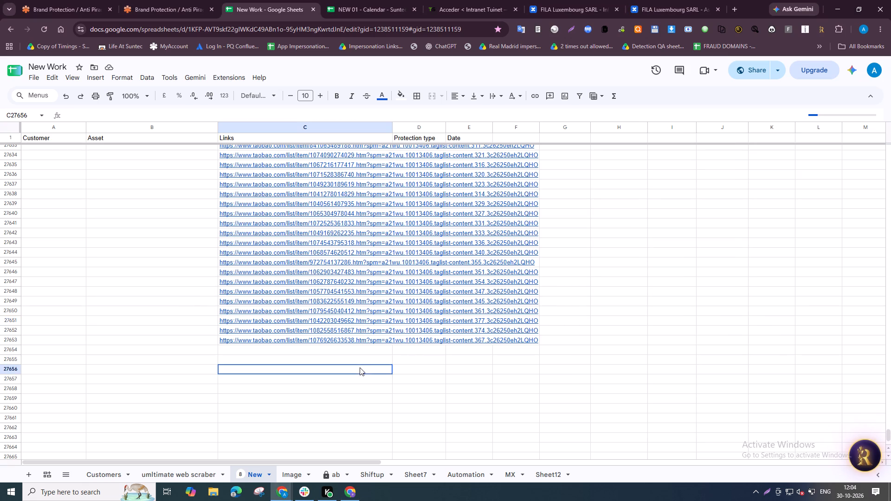
key(ctrl+v)
key(alt+Tab)
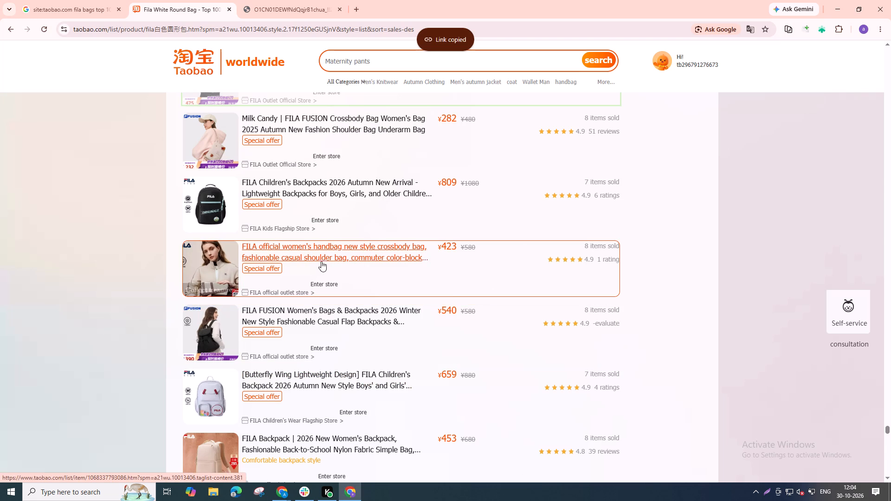
Copy the link of the ¥423 FILA official women's color-block crossbody handbag listing into cell C27654 of New Work.
right_click(325, 259)
click(389, 356)
key(alt+Tab)
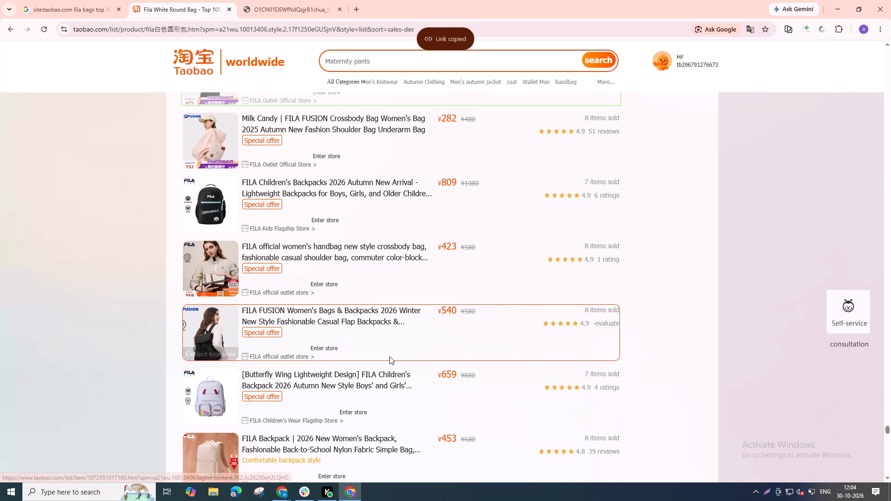
click(375, 354)
key(ctrl+v)
key(alt+Tab)
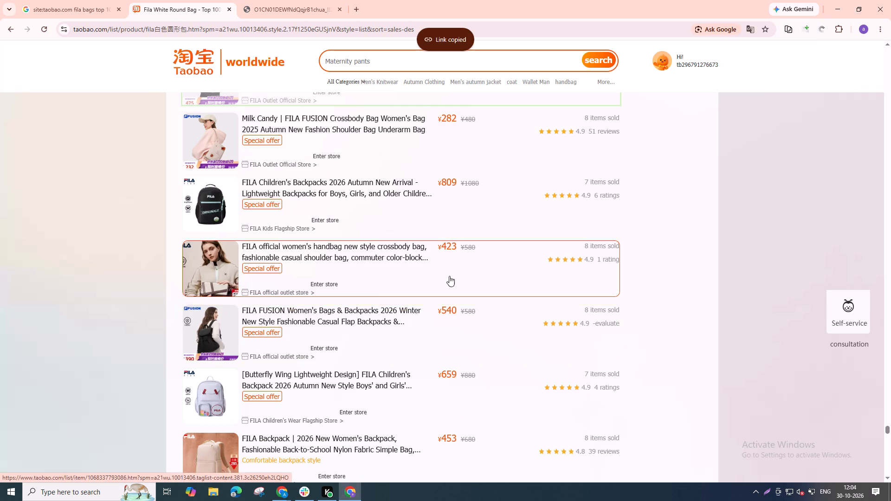
Copy the link of the ¥659 Butterfly Wing Lightweight Design FILA Children's Backpack listing into cell C27655 of New Work.
scroll(455, 276, down, 4)
right_click(363, 193)
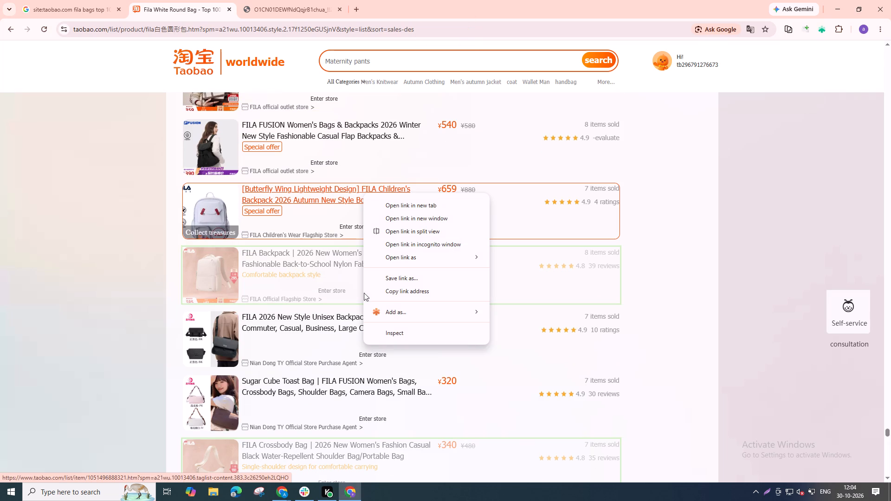
click(394, 292)
key(alt+Tab)
click(359, 362)
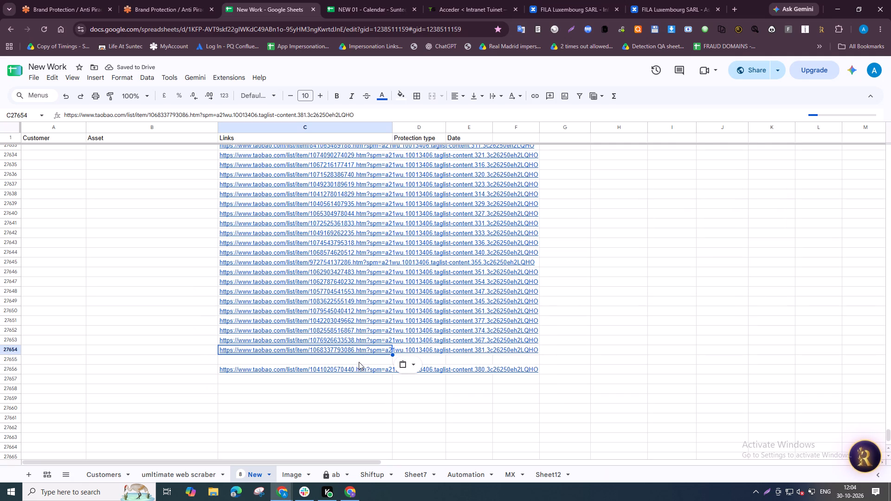
key(ctrl+v)
key(alt+Tab)
Open the full-size product image of the ¥292.94 FILA 2026 New Style Unisex bag listing in a new tab.
scroll(516, 245, down, 1)
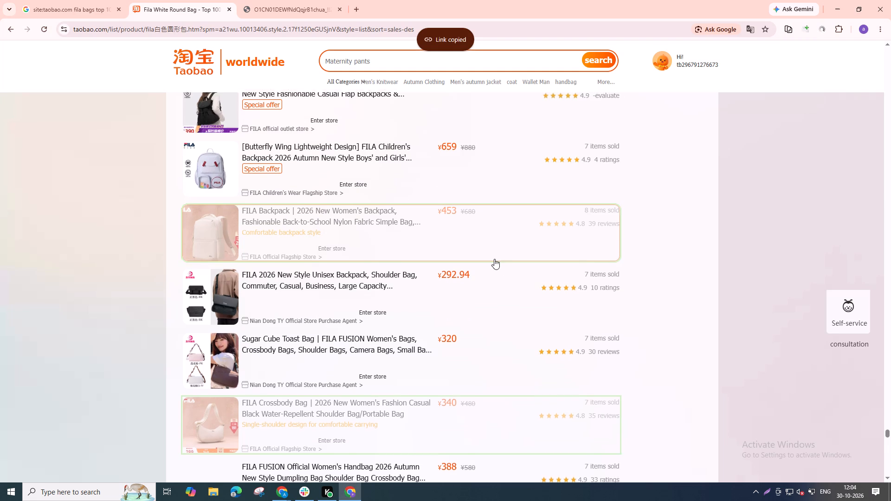
right_click(206, 289)
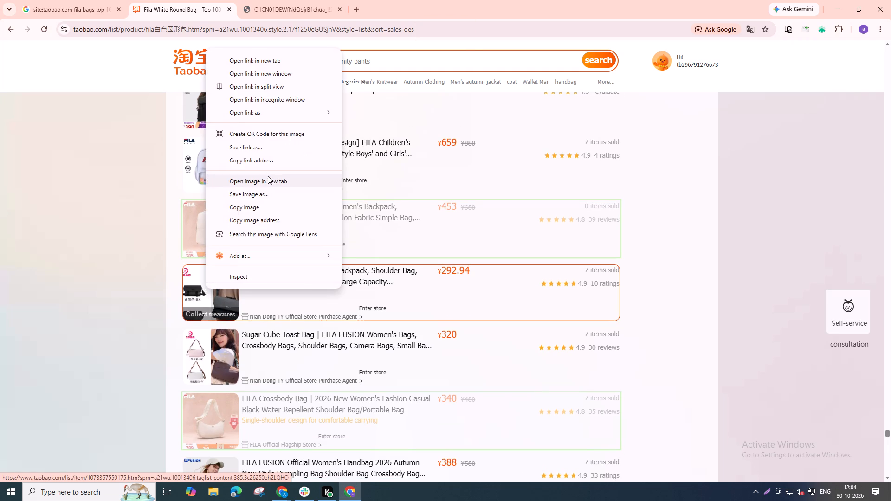
click(270, 177)
Examine the FILA branding on the ¥558.6 F13M643102 backpack in its enlarged product image.
click(296, 0)
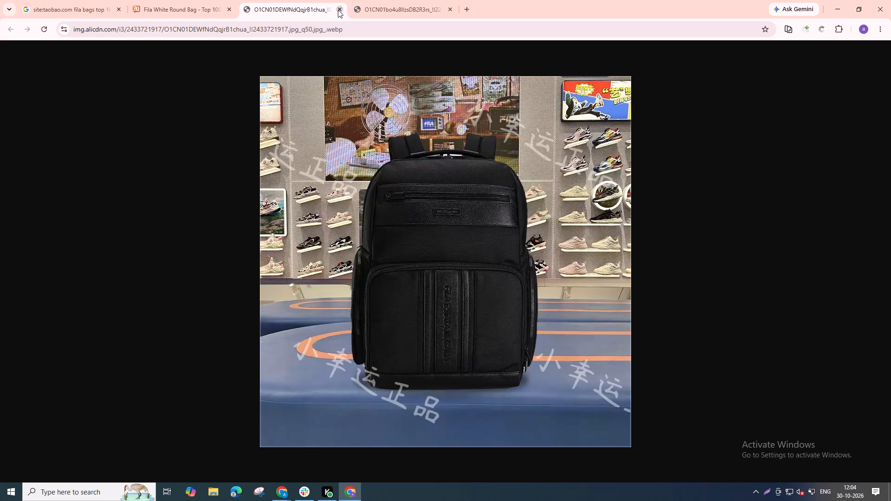
click(443, 226)
ctrl+scroll(458, 335, up, 5)
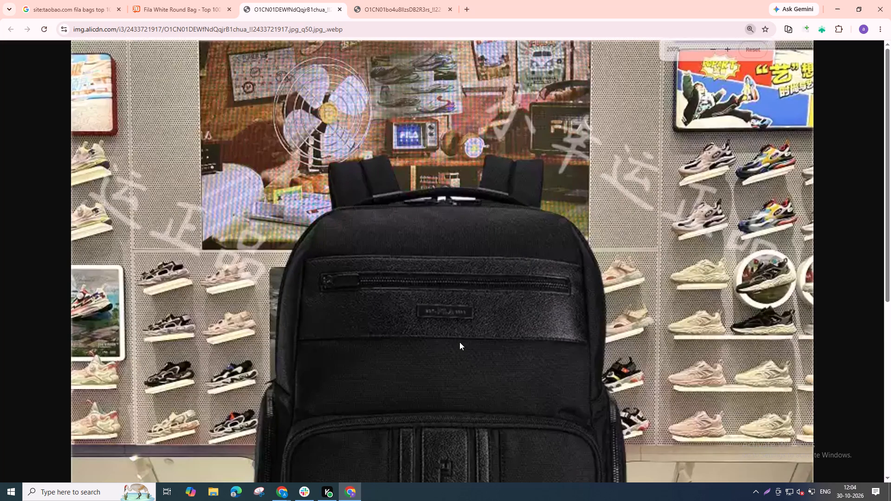
scroll(469, 341, down, 7)
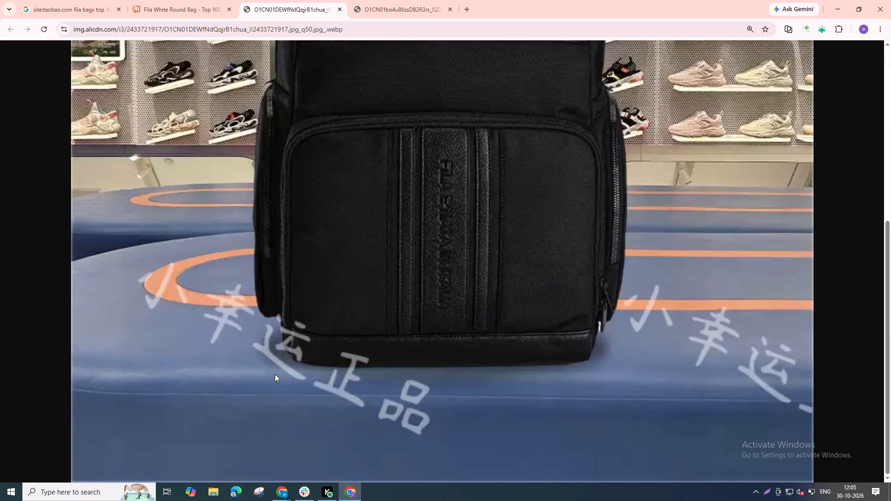
scroll(275, 374, up, 5)
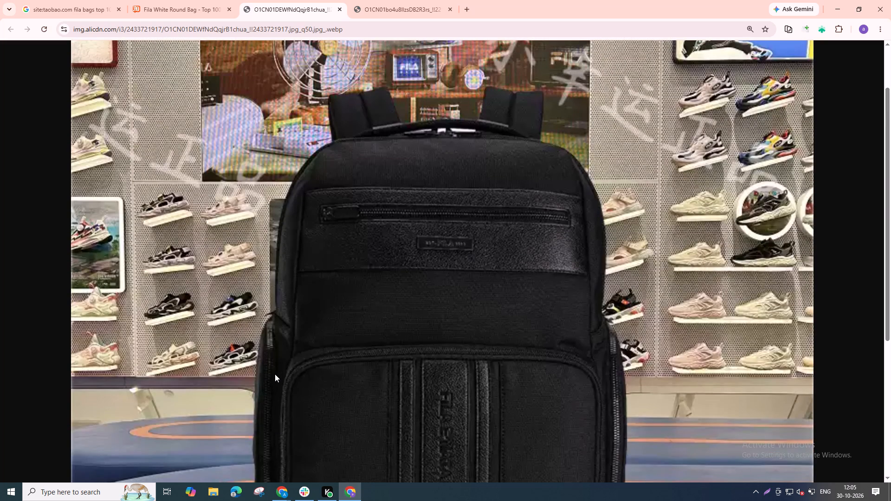
scroll(275, 374, down, 2)
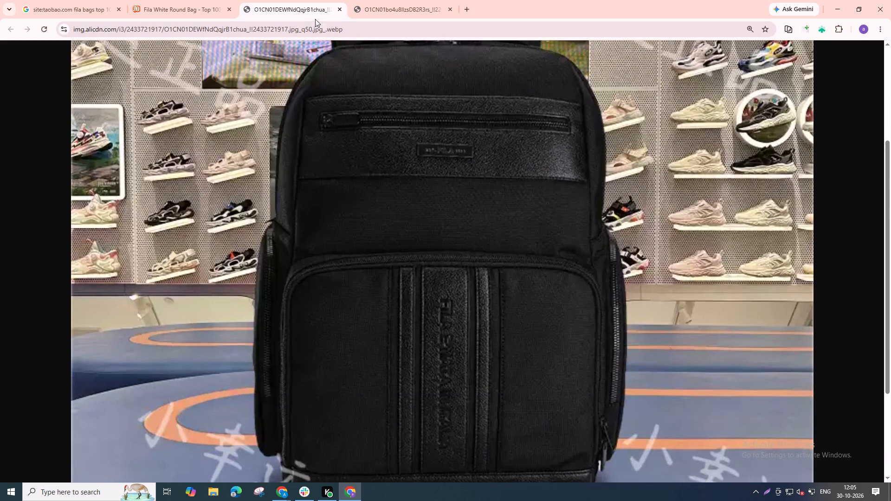
Close the enlarged product image and copy the link of the ¥292.94 FILA 2026 New Style Unisex Backpack listing into cell C27658 of New Work.
click(391, 0)
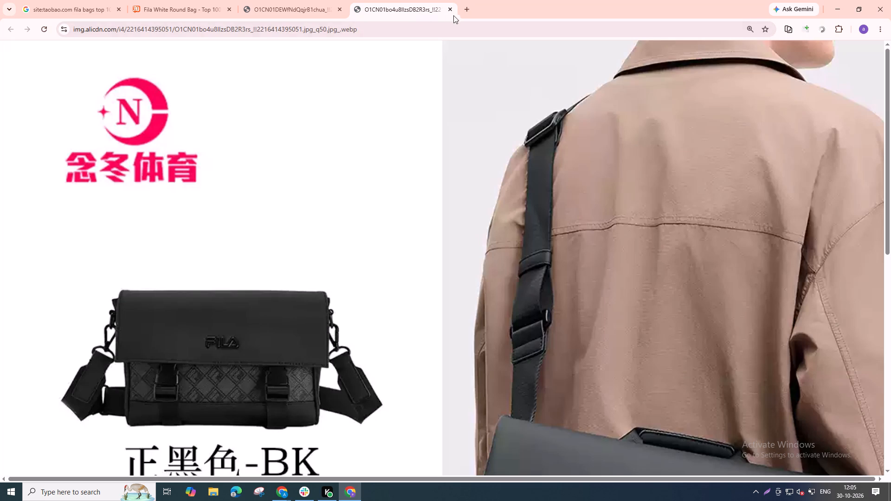
click(450, 12)
click(206, 0)
right_click(321, 283)
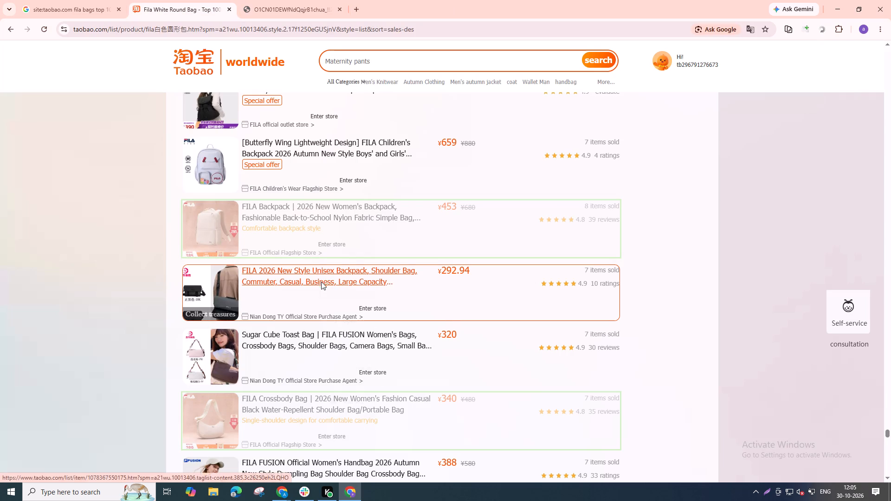
click(387, 382)
key(alt+Tab)
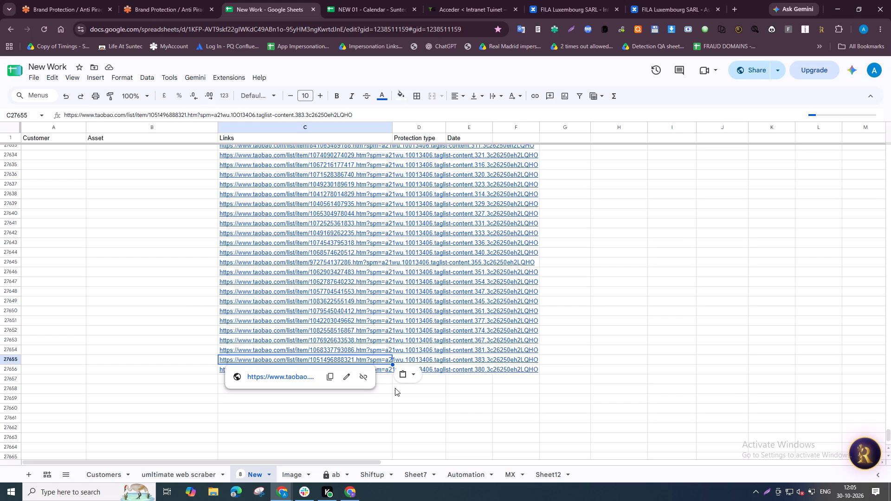
click(383, 392)
key(ctrl+v)
key(alt+Tab)
Copy the link of the ¥558.6 F13M643102 backpack listing into cell H27649 of New Work and search the sheet for it.
scroll(453, 273, up, 6)
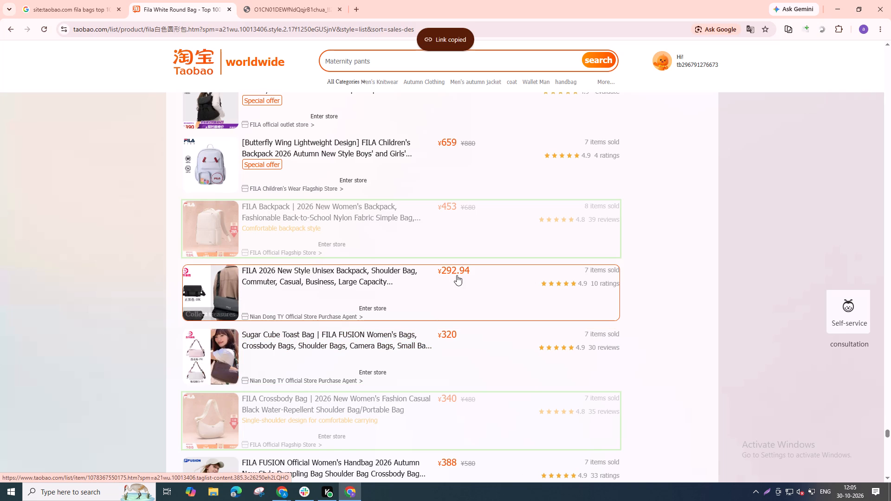
scroll(452, 275, up, 10)
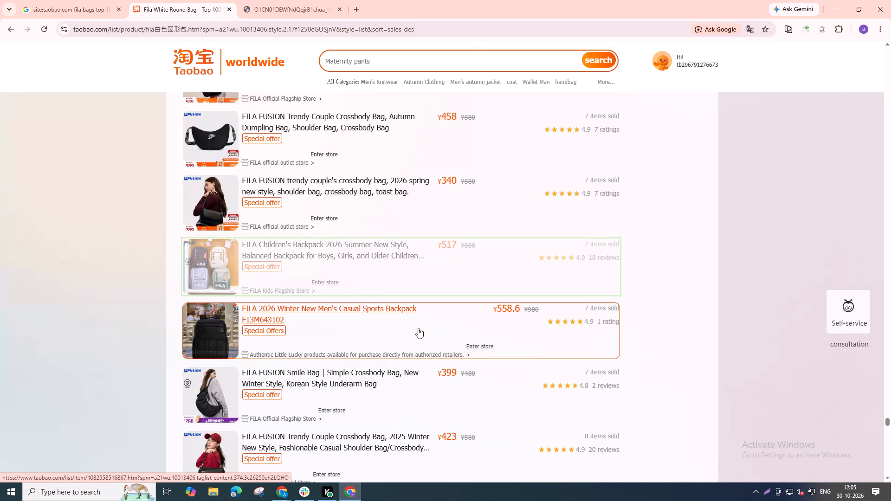
right_click(341, 310)
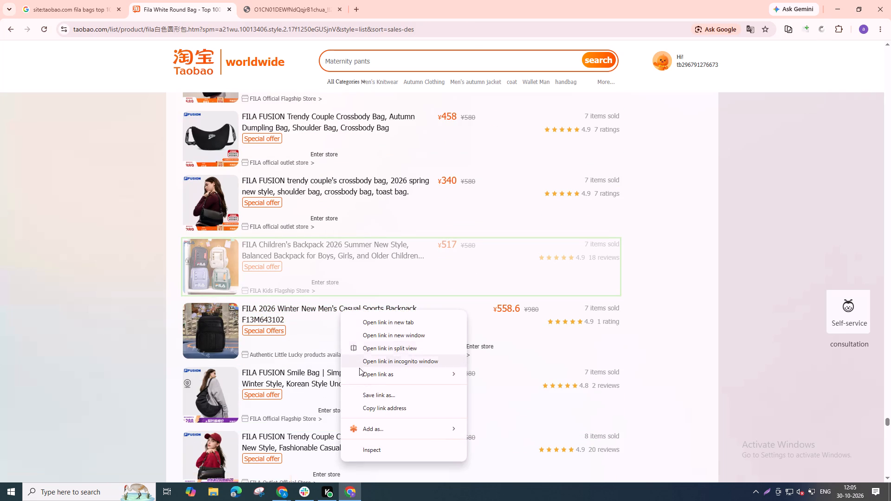
click(376, 407)
key(alt+Tab)
click(610, 298)
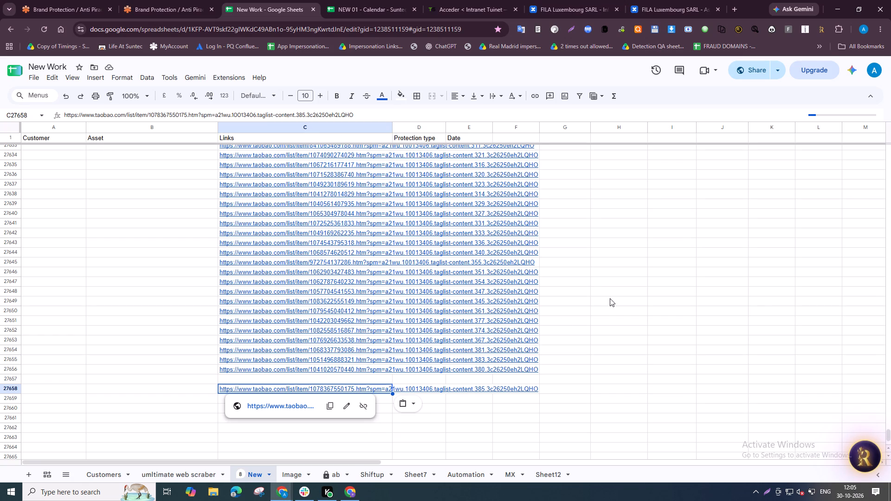
key(ctrl+v)
key(ctrl+f)
key(ctrl+v)
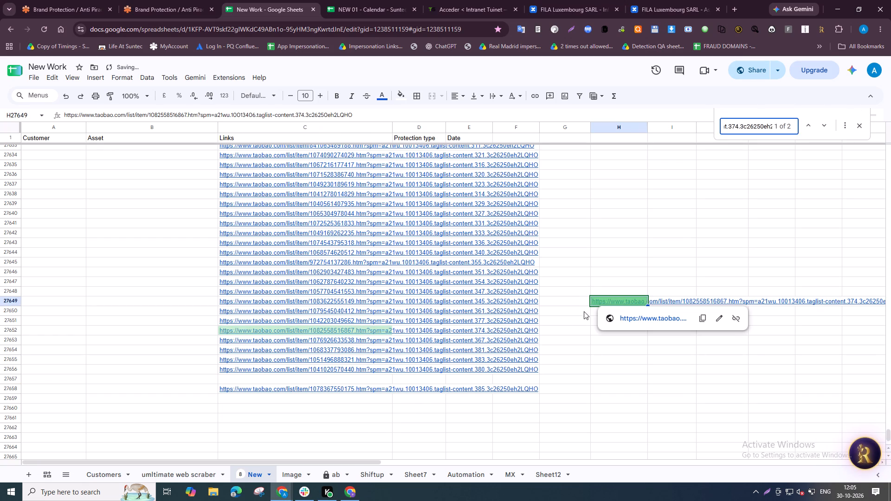
Highlight the matching F13M643102 backpack link in cell C27652 with a yellow fill.
click(359, 330)
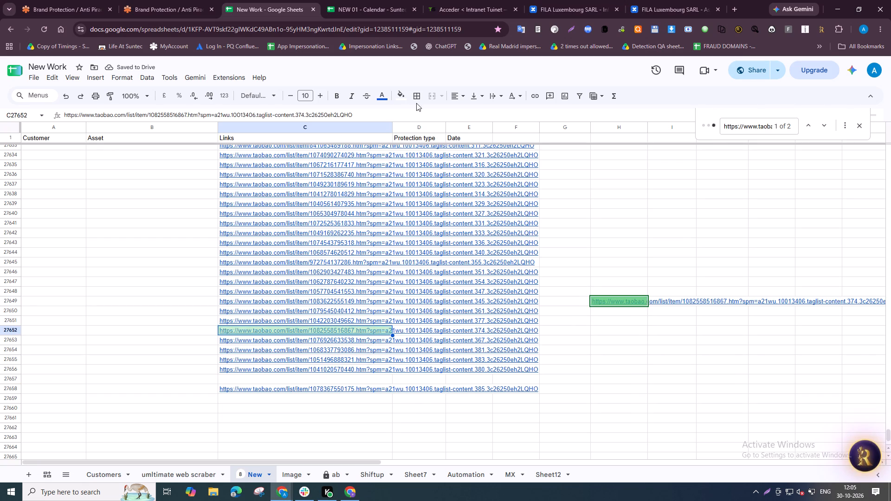
click(404, 97)
click(435, 138)
click(119, 313)
key(alt+Tab)
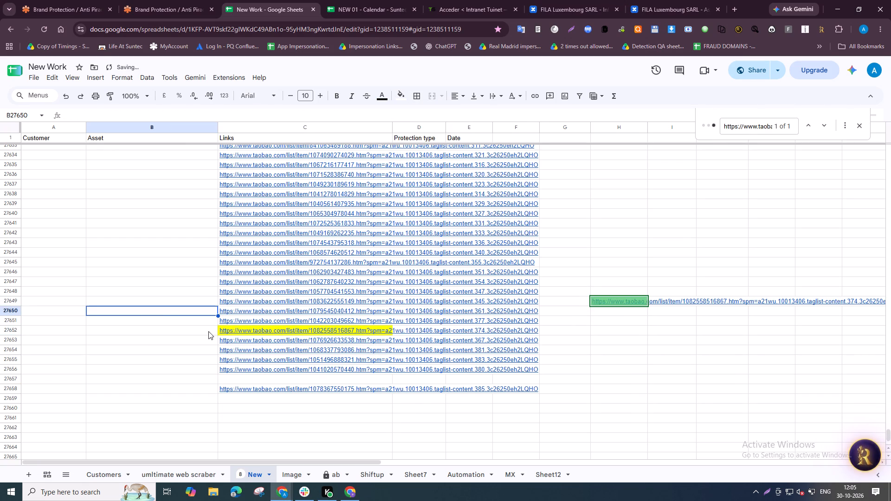
Copy the link of the ¥470 FILA KIDS Boys' Tennis Outdoor Sports Bag backpack listing into cell C27657 of New Work.
scroll(305, 273, down, 6)
scroll(346, 261, down, 6)
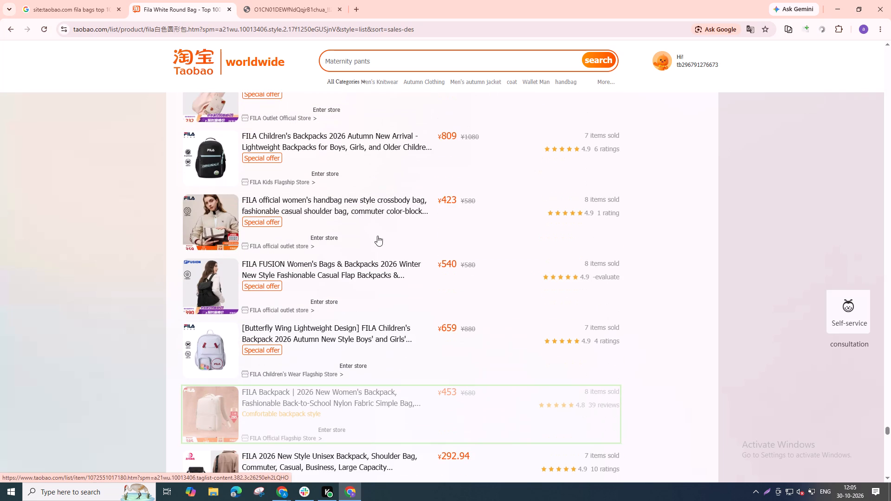
scroll(626, 283, down, 9)
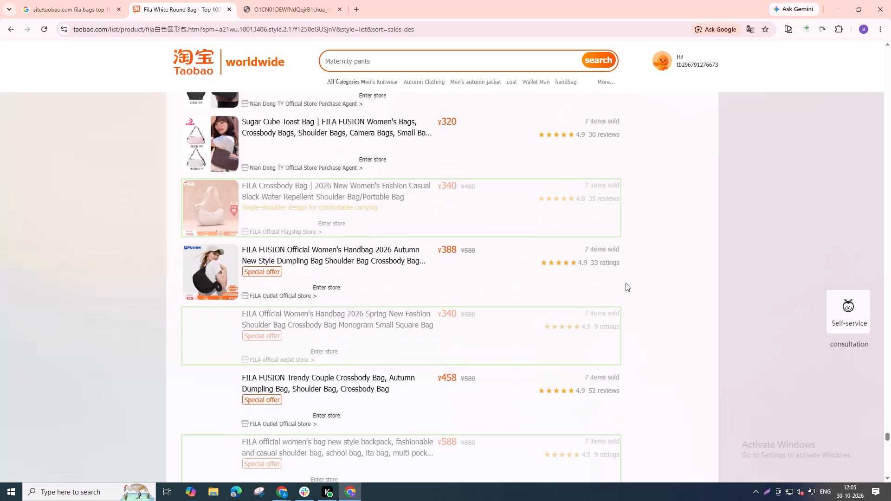
scroll(624, 282, down, 3)
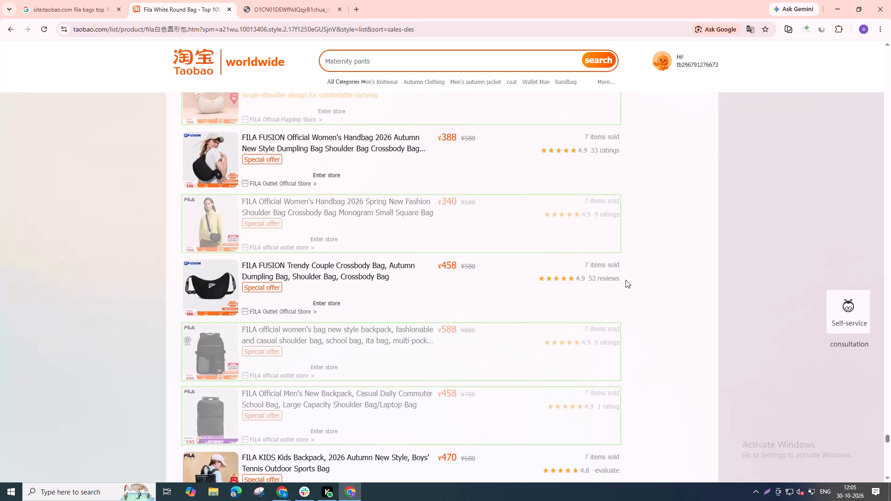
scroll(626, 280, down, 5)
right_click(322, 191)
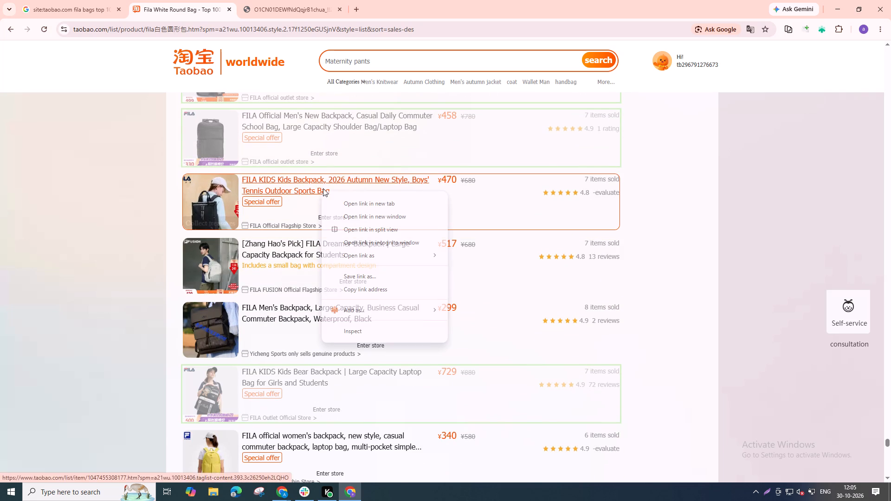
click(386, 285)
key(alt+Tab)
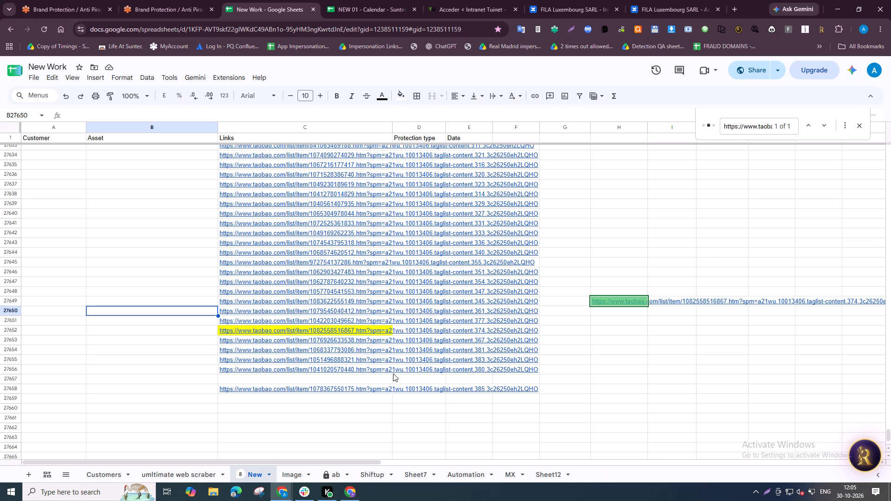
click(370, 383)
key(ctrl+v)
click(366, 401)
key(alt+Tab)
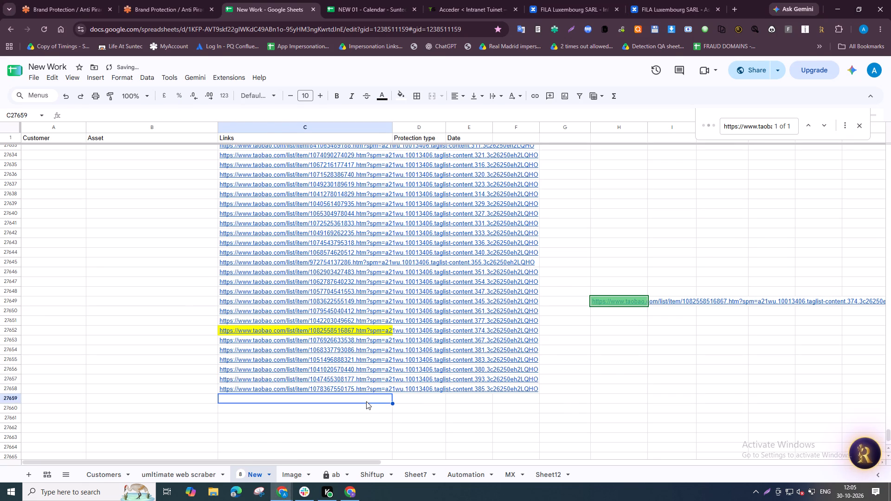
Open the full-size product image of the ¥299 FILA Men's Backpack listing, and close both image tabs.
right_click(215, 326)
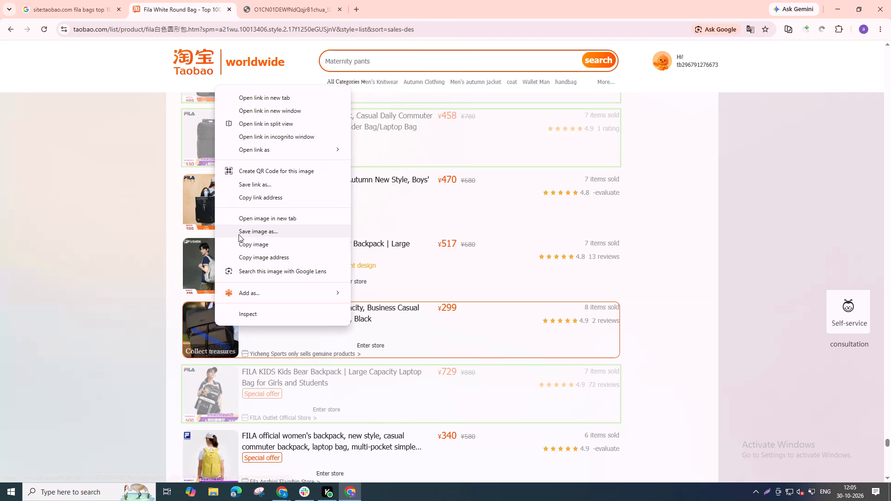
click(256, 218)
click(337, 9)
click(323, 0)
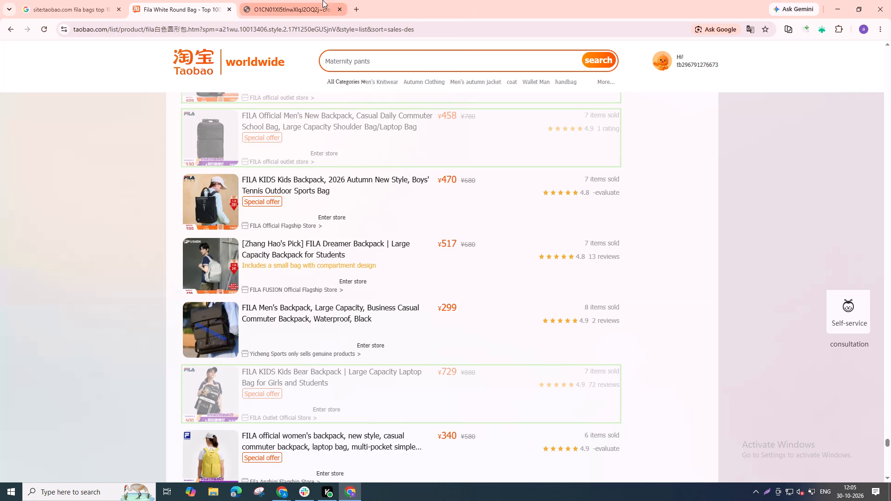
click(339, 10)
Copy the link of the ¥299 FILA Men's business casual commuter backpack listing into cell C27659 and select the column's links up from there.
right_click(343, 316)
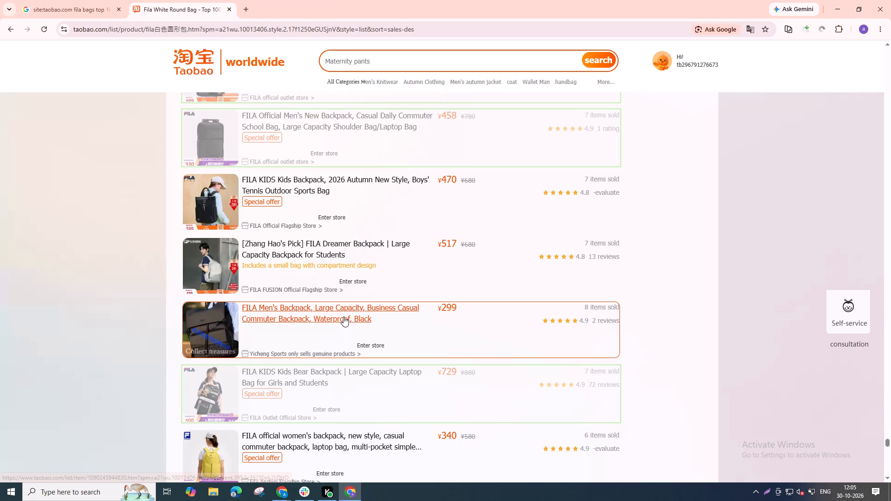
click(385, 413)
key(alt+Tab)
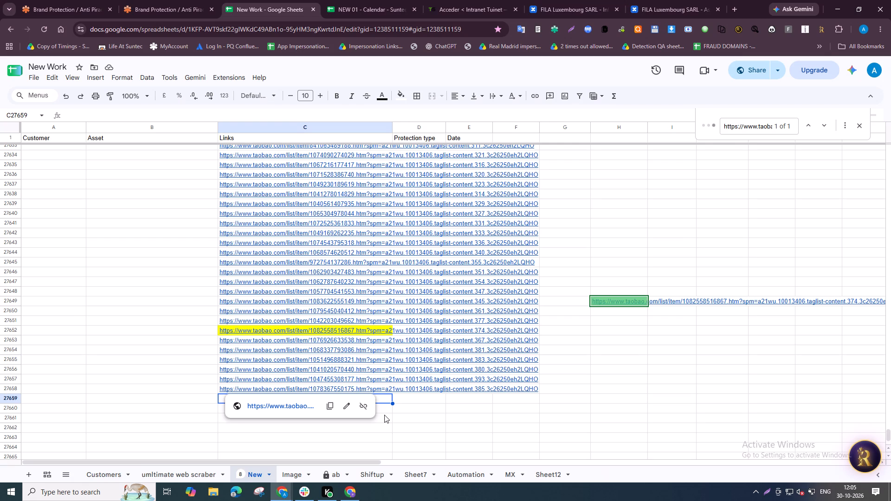
key(ctrl+v)
key(ctrl+shift+Up)
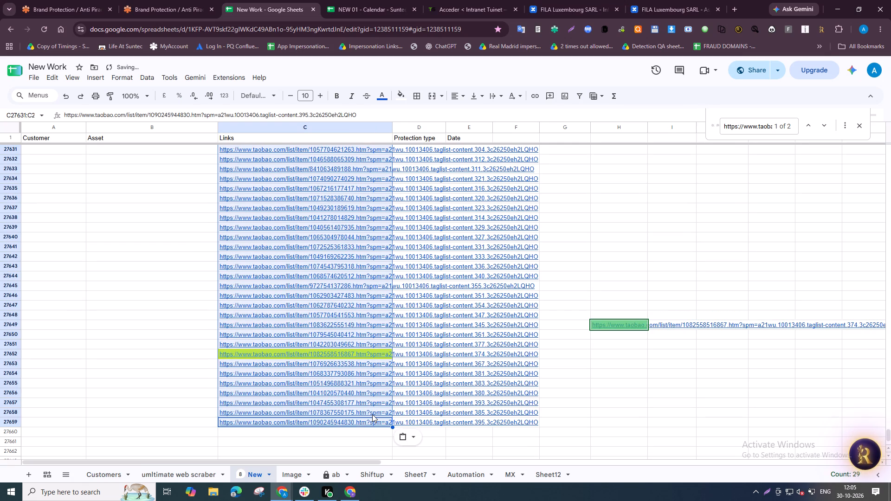
Replace the yellow-highlighted link in cell C27652 with the link of the ¥510 FILA Backpack listing from Yintai Department Store Flagship Store.
click(330, 353)
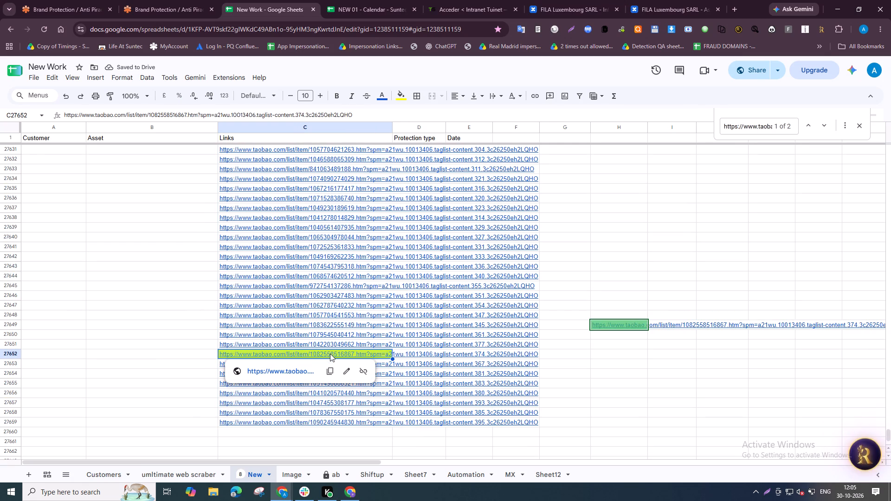
key(Delete)
key(alt+Tab)
scroll(341, 347, down, 8)
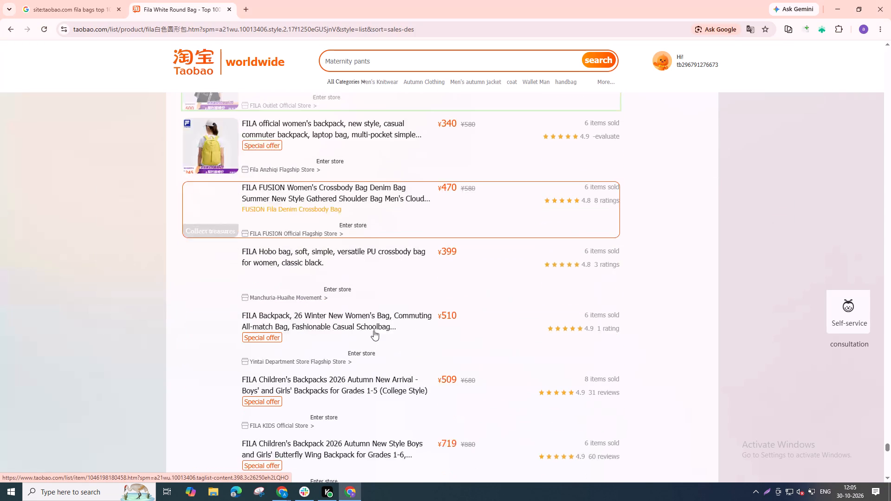
right_click(381, 266)
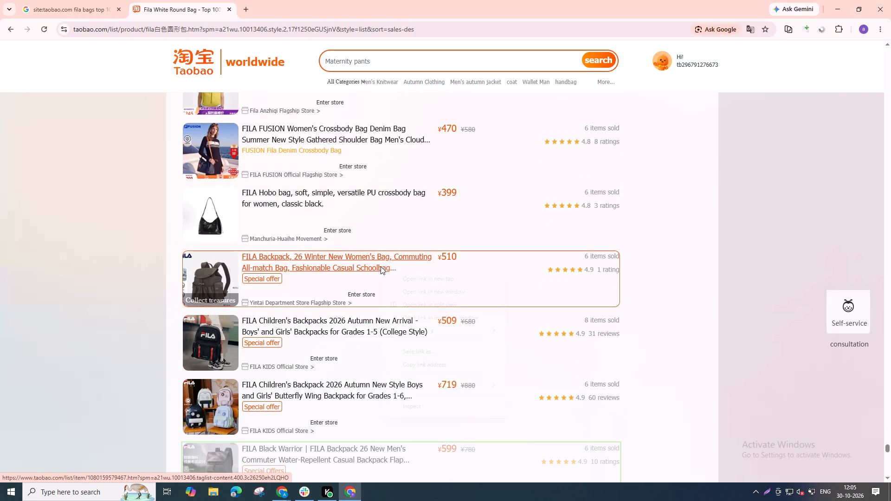
click(460, 364)
key(alt+Tab)
key(ctrl+v)
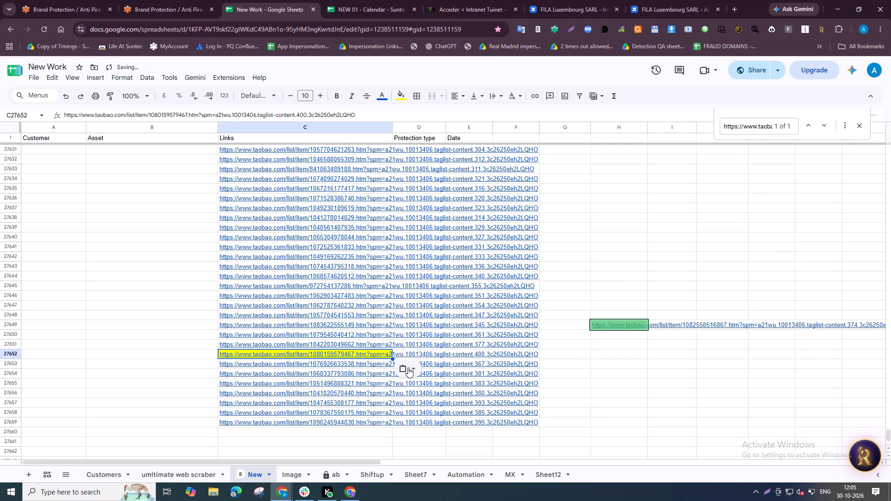
key(alt+Tab)
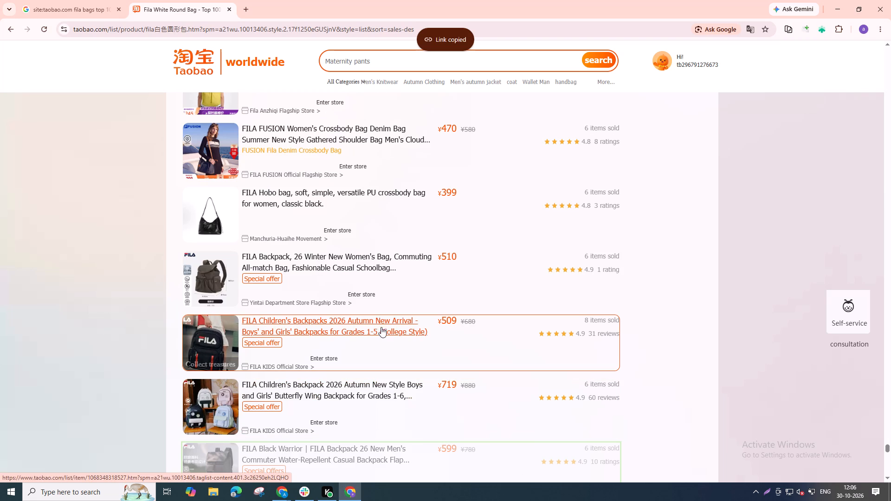
Copy the link of the ¥509 FILA Children's Backpacks College Style listing for Grades 1-5 into cell C27660 of New Work.
right_click(381, 324)
click(436, 419)
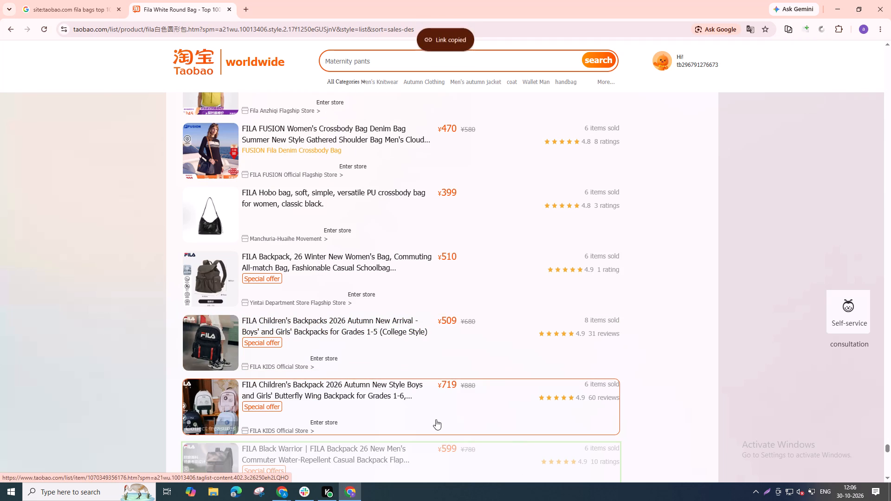
key(alt+Tab)
click(388, 433)
key(ctrl+v)
key(alt+Tab)
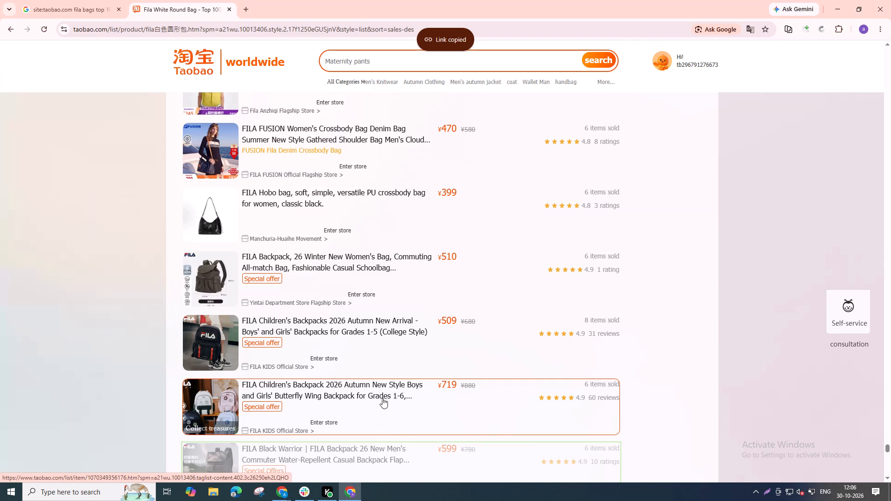
Copy the link of the ¥719 FILA Children's Butterfly Wing Backpack listing for Grades 1-6 into cell C27661 of New Work.
right_click(383, 397)
click(434, 340)
key(alt+Tab)
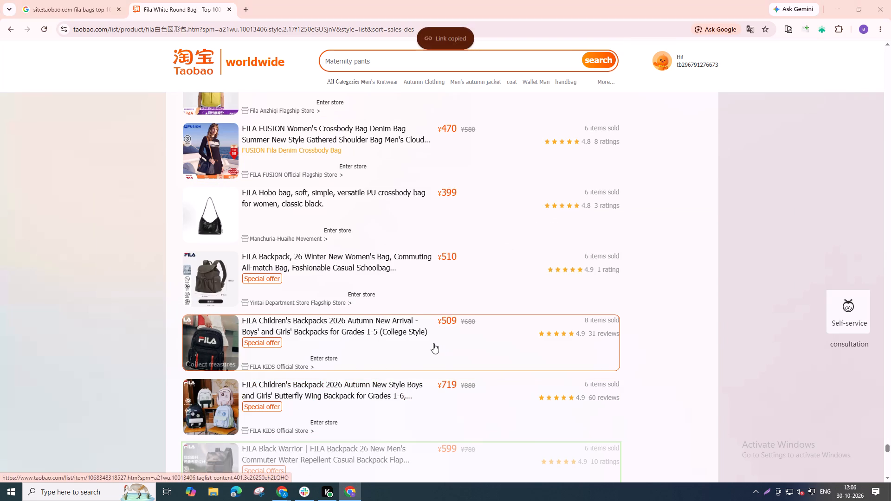
click(374, 445)
key(ctrl+v)
key(alt+Tab)
Copy the link of the ¥95 FILA 2026 Children's Tutoring Bag listing into cell C27662 and select the column's links to check their count.
scroll(367, 334, down, 4)
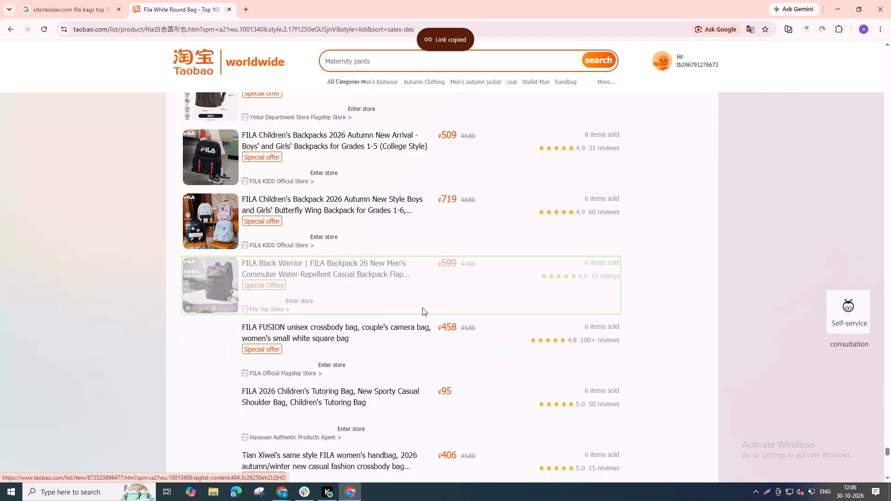
scroll(459, 279, down, 4)
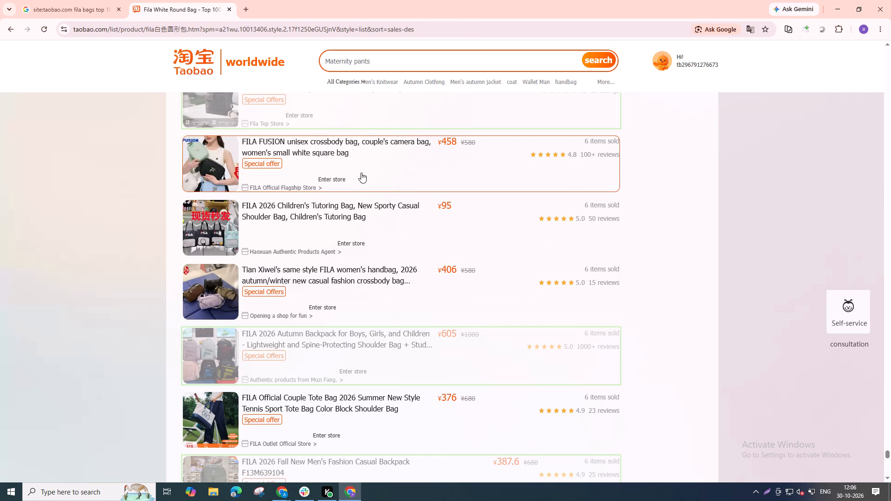
right_click(359, 212)
click(429, 306)
key(alt+Tab)
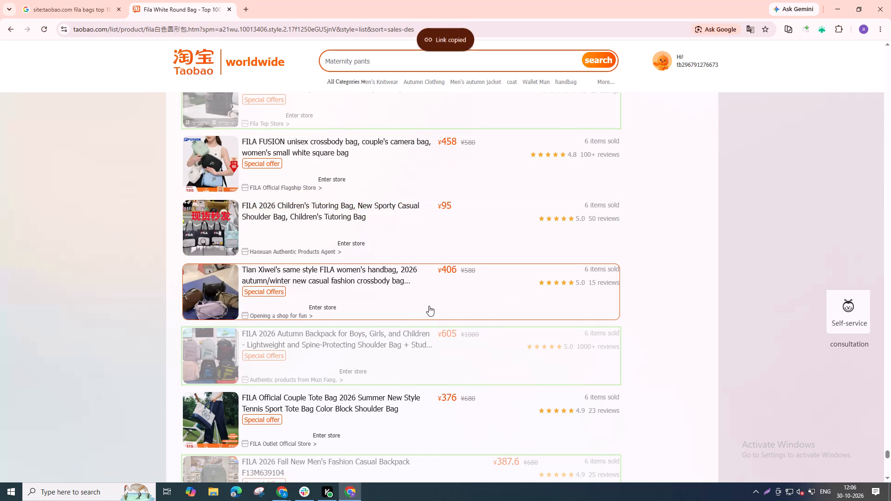
click(374, 453)
key(ctrl+v)
key(ctrl+shift+Up)
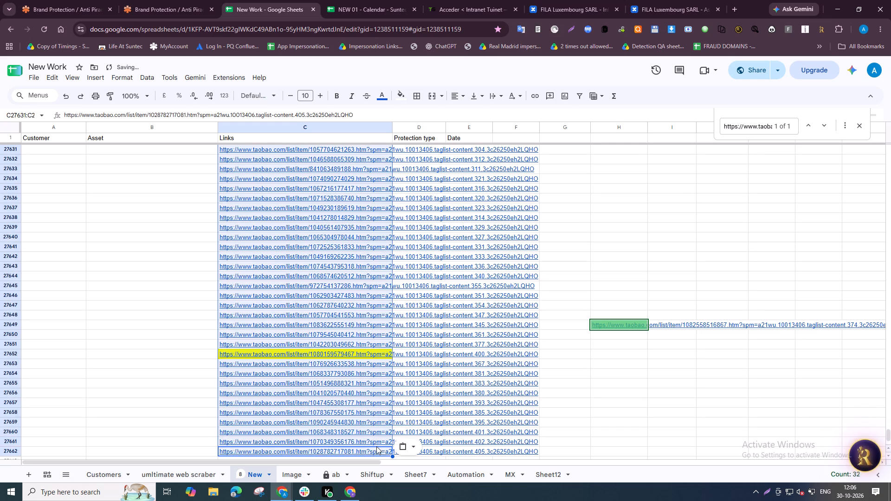
scroll(392, 442, down, 4)
click(358, 358)
key(alt+Tab)
Copy the link of the ¥509 Lightweight FILA Children's Backpack 2026 Winter listing into cell C27671 of New Work.
scroll(413, 257, down, 4)
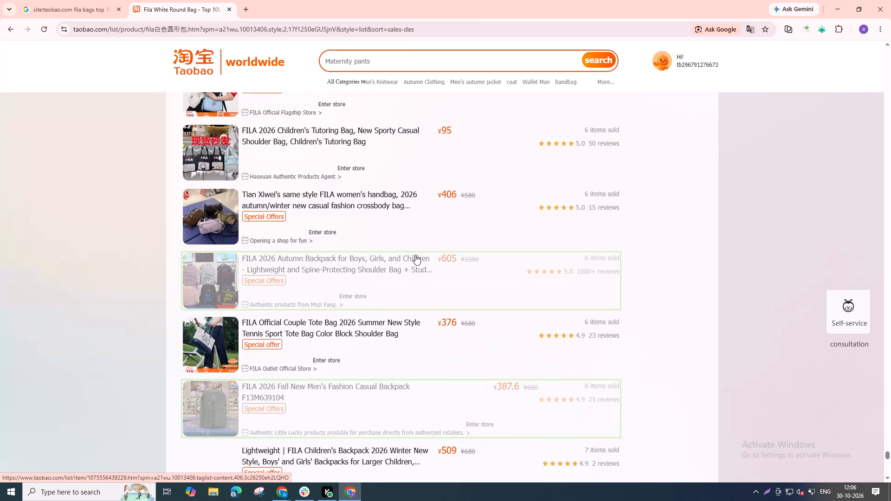
scroll(458, 253, down, 4)
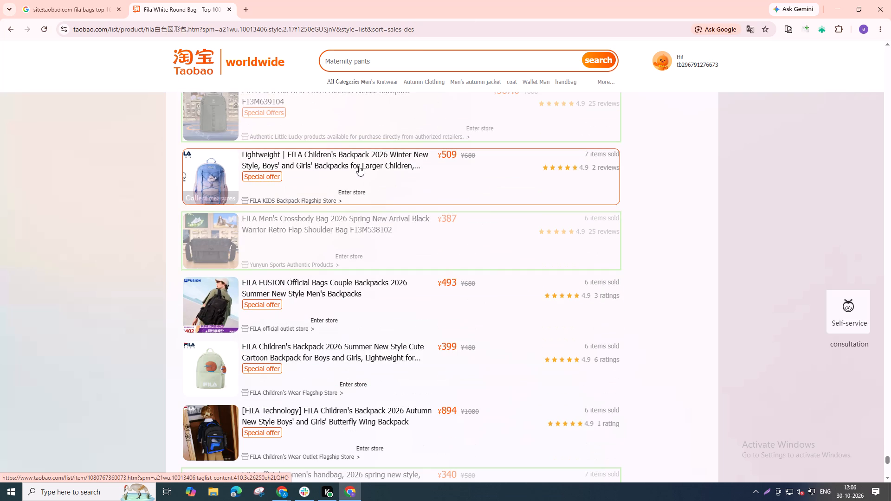
right_click(359, 166)
click(456, 262)
key(alt+Tab)
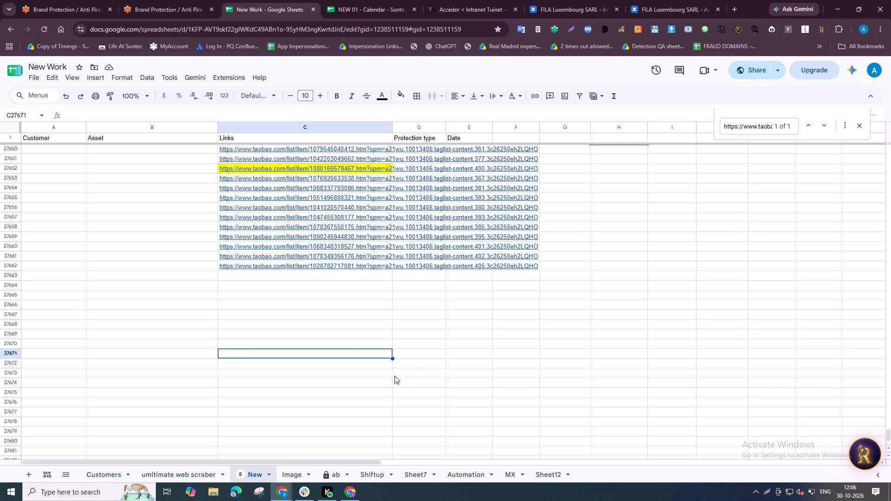
key(ctrl+v)
key(alt+Tab)
Copy the link of the ¥399 FILA Children's Backpack 2026 Summer Cute Cartoon listing into cell C27670 of New Work.
right_click(384, 362)
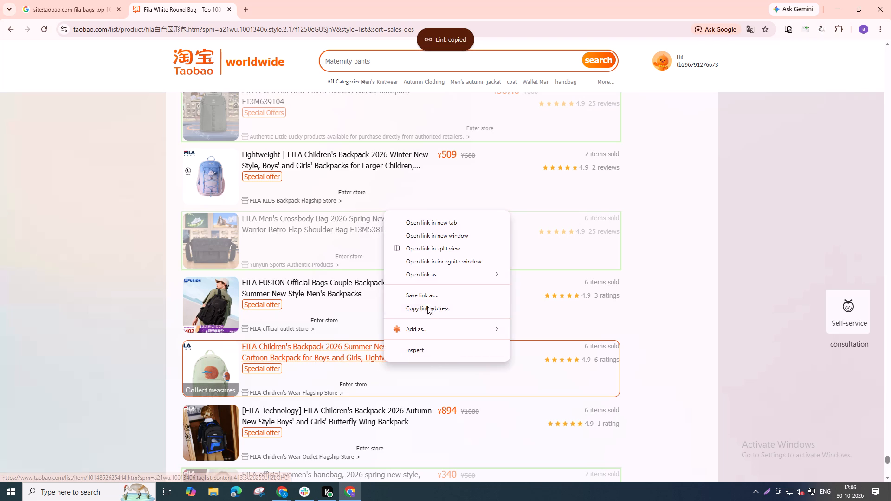
click(430, 303)
key(alt+Tab)
click(376, 345)
key(ctrl+v)
key(alt+Tab)
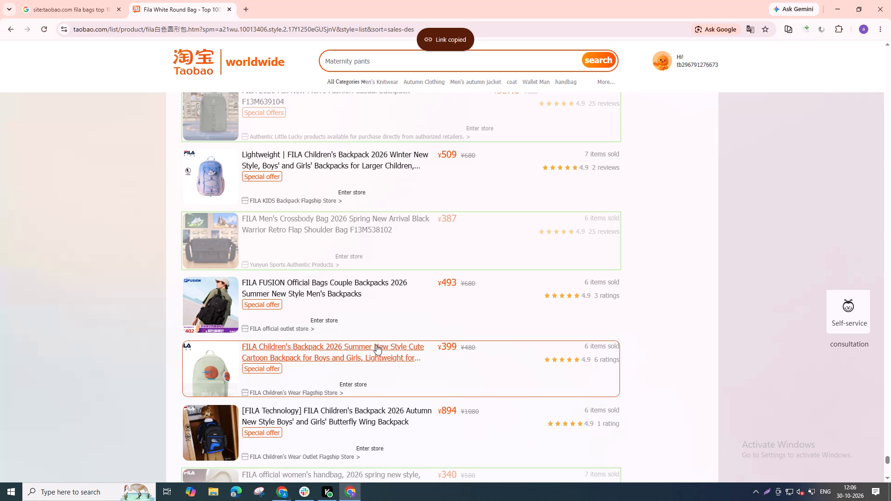
Copy the link of the ¥894 FILA Technology Children's Butterfly Wing Backpack listing into cell C27669 of New Work.
right_click(395, 423)
click(433, 370)
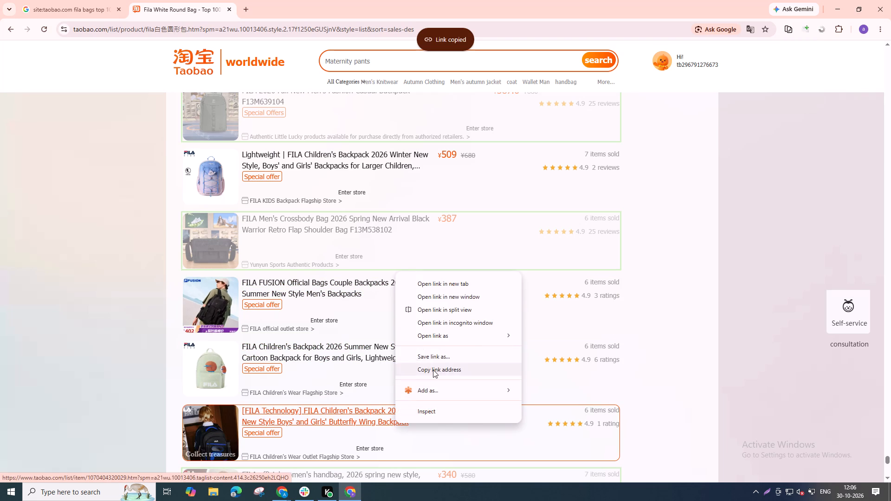
key(alt+Tab)
click(382, 336)
key(ctrl+v)
key(alt+Tab)
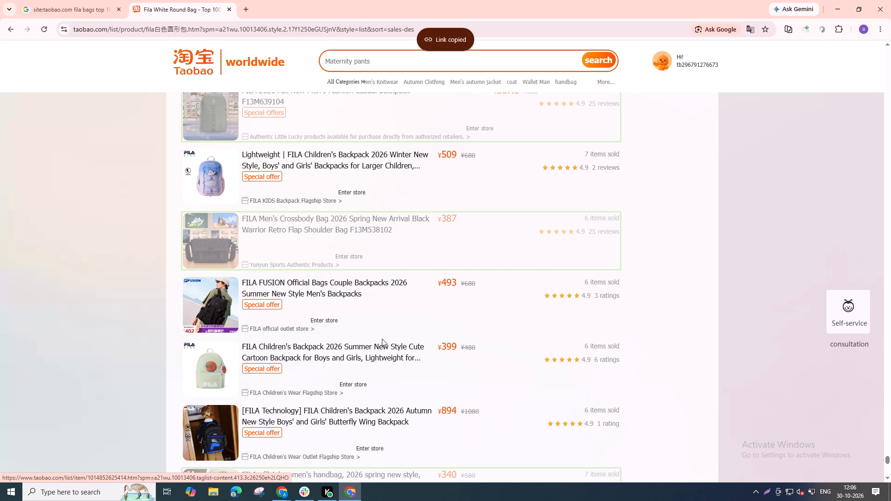
Copy the link of the ¥477 FILA Denim Canvas Bag listing into cell C27668 of New Work.
scroll(382, 343, down, 7)
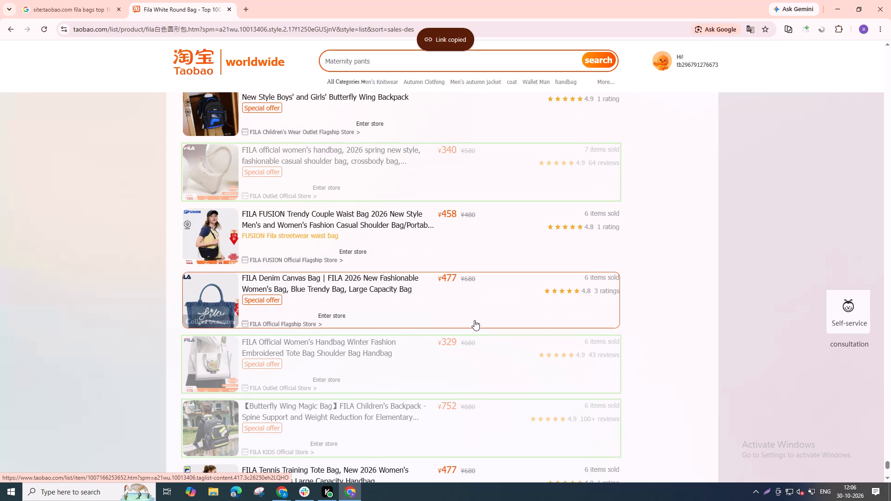
scroll(50, 289, down, 2)
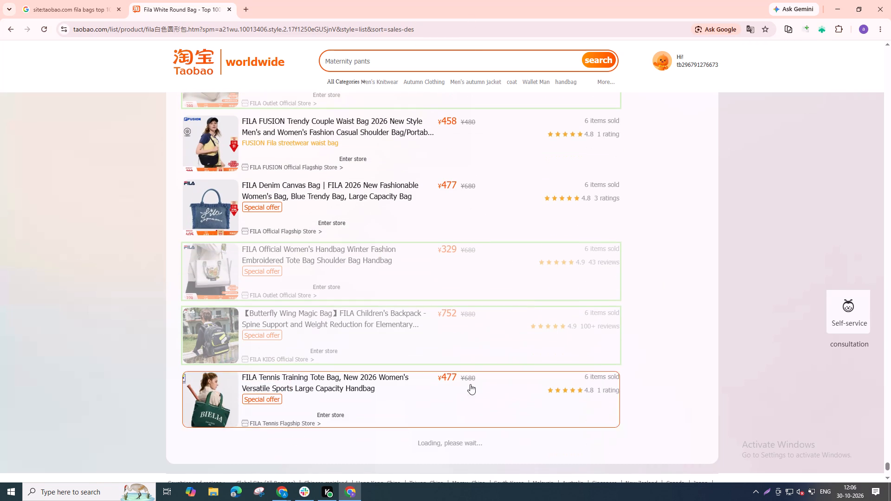
right_click(386, 197)
click(461, 293)
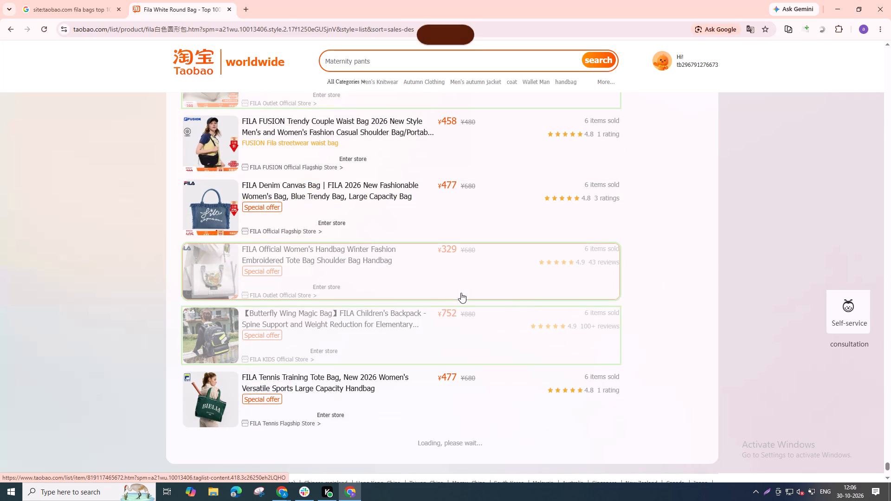
key(alt+Tab)
click(376, 322)
key(ctrl+v)
key(alt+Tab)
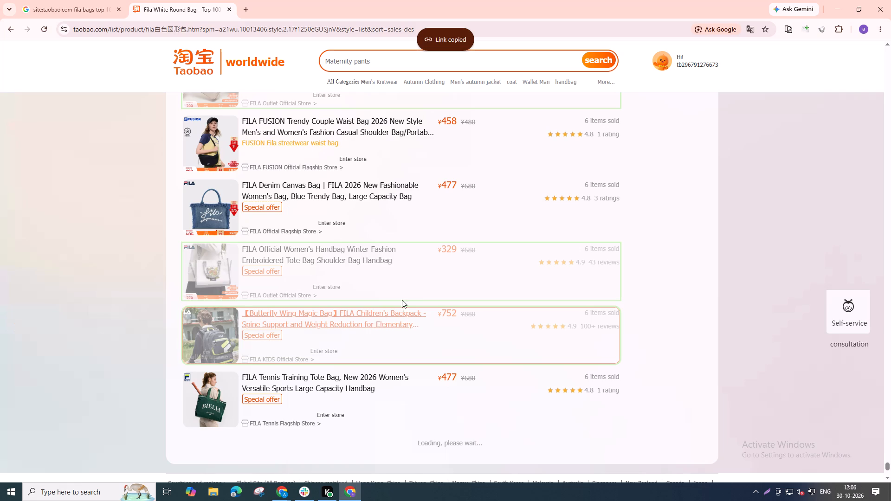
Copy the link of the ¥809 FILA Kids' Bags 2026 Winter New Arrivals listing into cell C27666 of New Work.
scroll(513, 256, down, 6)
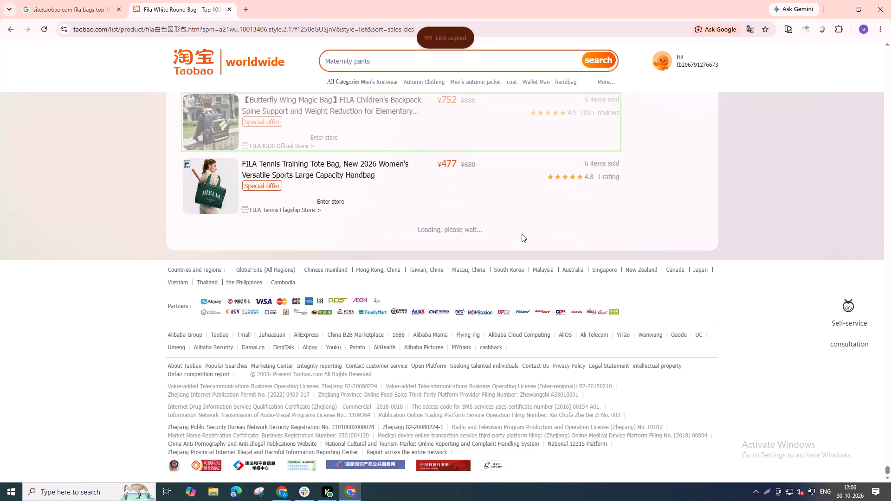
scroll(522, 234, down, 2)
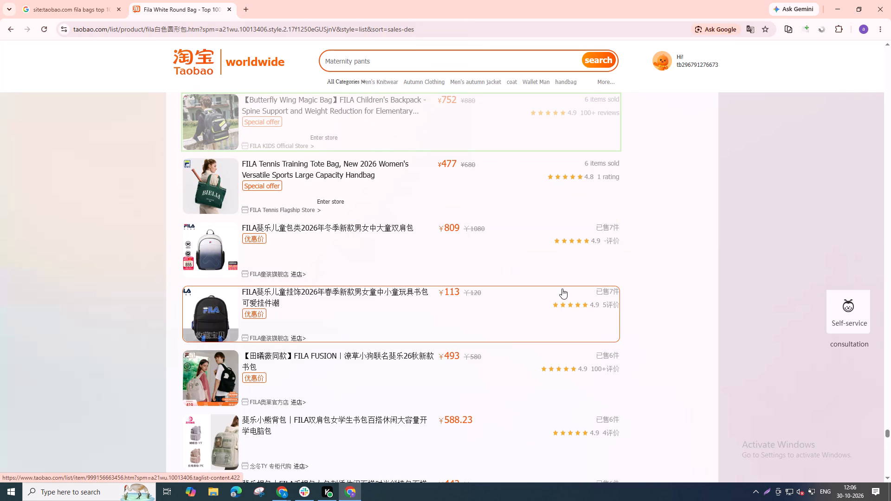
scroll(555, 254, down, 2)
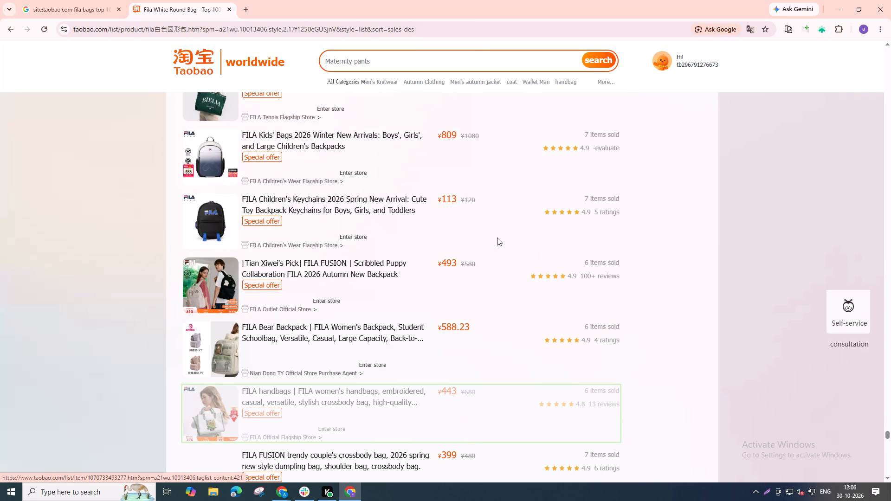
right_click(331, 141)
click(411, 236)
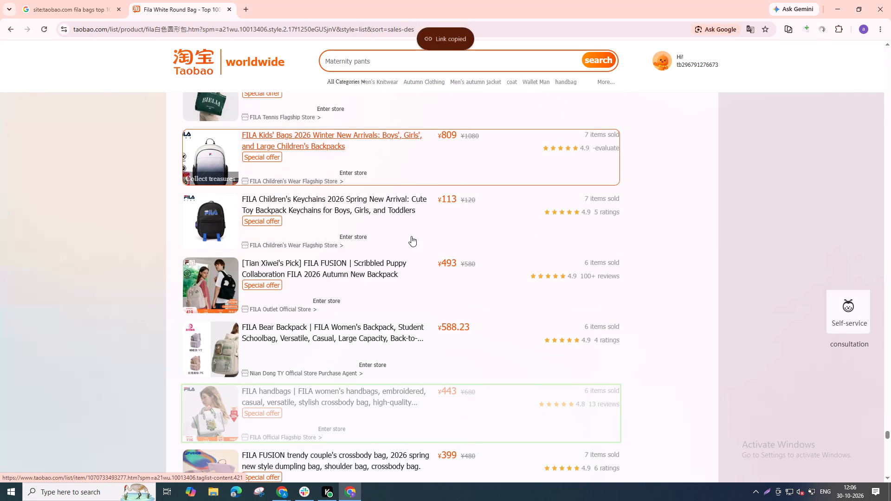
key(alt+Tab)
click(357, 301)
key(ctrl+v)
key(alt+Tab)
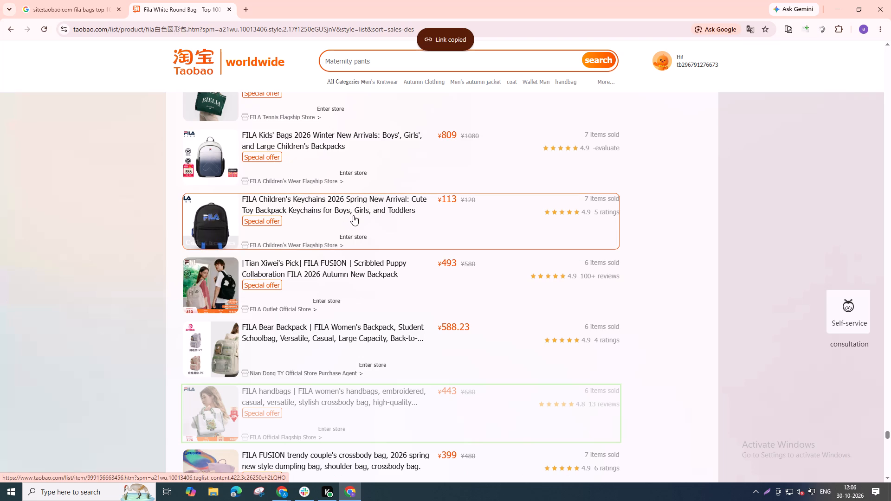
Copy the link of the ¥113 FILA Children's Keychains 2026 Spring listing into cell C27667 of New Work.
right_click(365, 209)
click(406, 306)
key(alt+Tab)
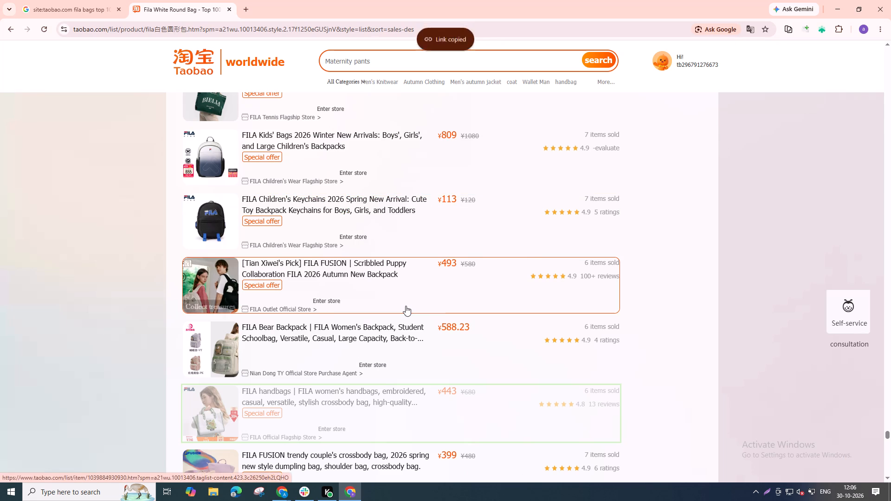
click(380, 315)
key(ctrl+v)
key(alt+Tab)
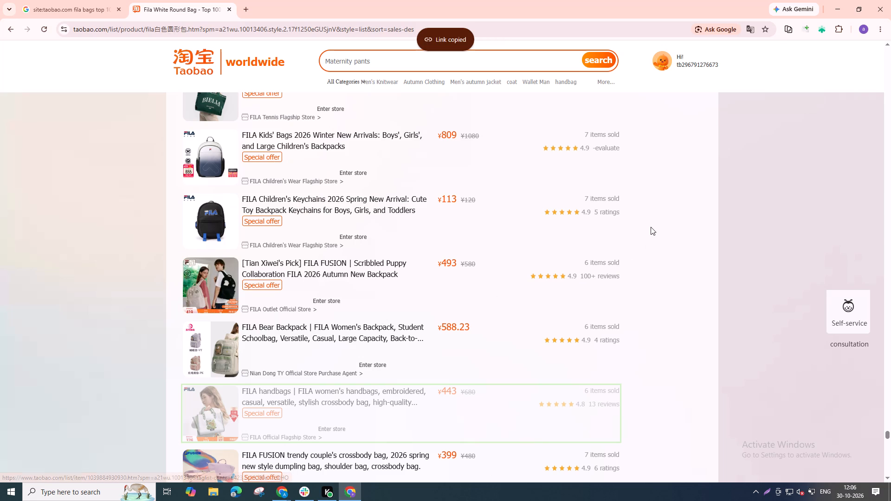
Copy the link of the ¥423 Yang Mi's Style Shumai Bag FILA Backpack listing into cell C27665 of New Work.
scroll(650, 227, down, 5)
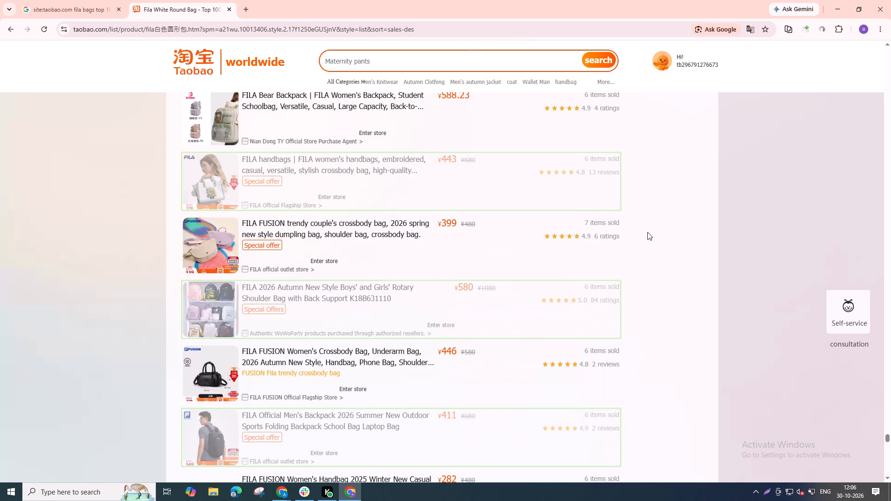
scroll(647, 232, down, 10)
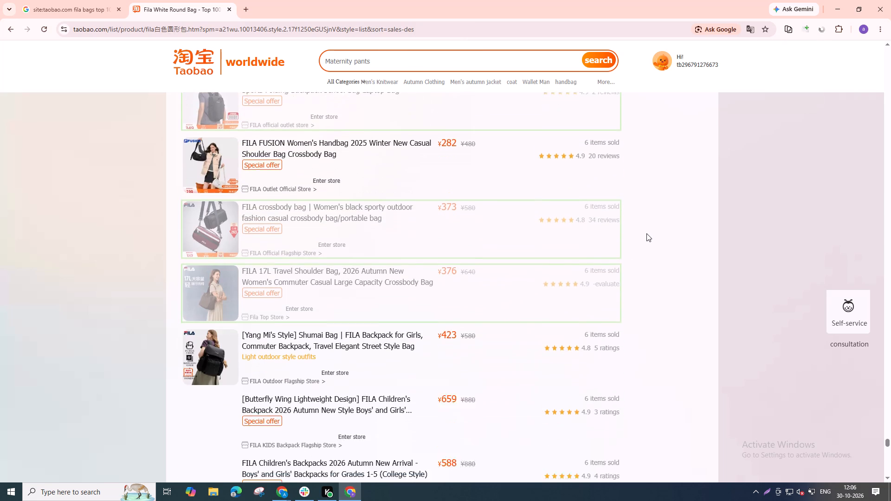
right_click(397, 219)
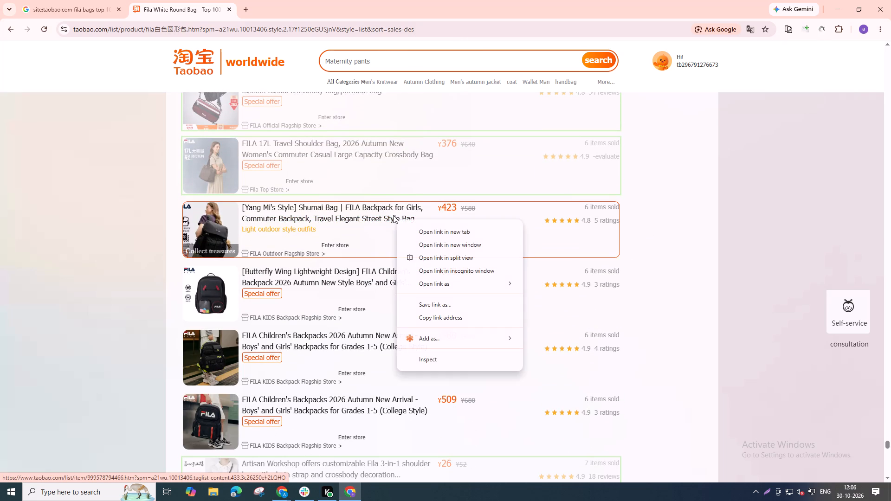
click(467, 317)
key(alt+Tab)
click(364, 295)
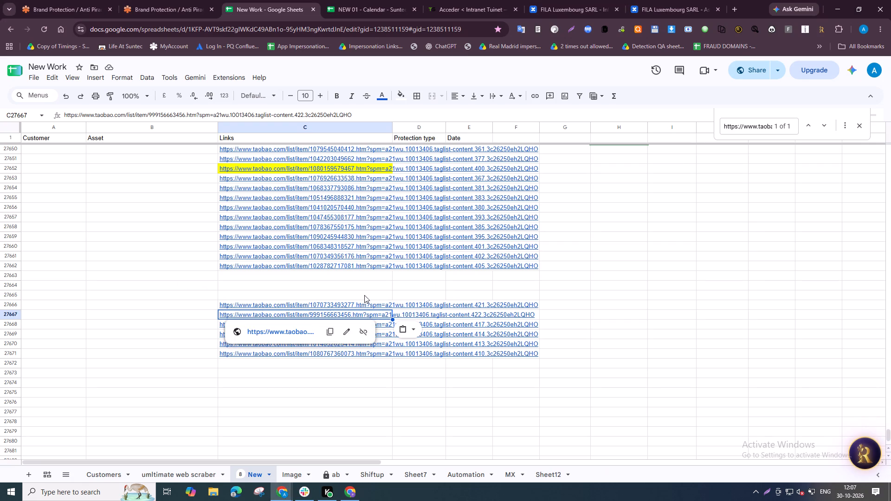
key(ctrl+v)
key(alt+Tab)
Copy the link of the ¥659 Butterfly Wing Lightweight Design FILA Children's Backpack listing into cell C27664 of New Work.
right_click(363, 277)
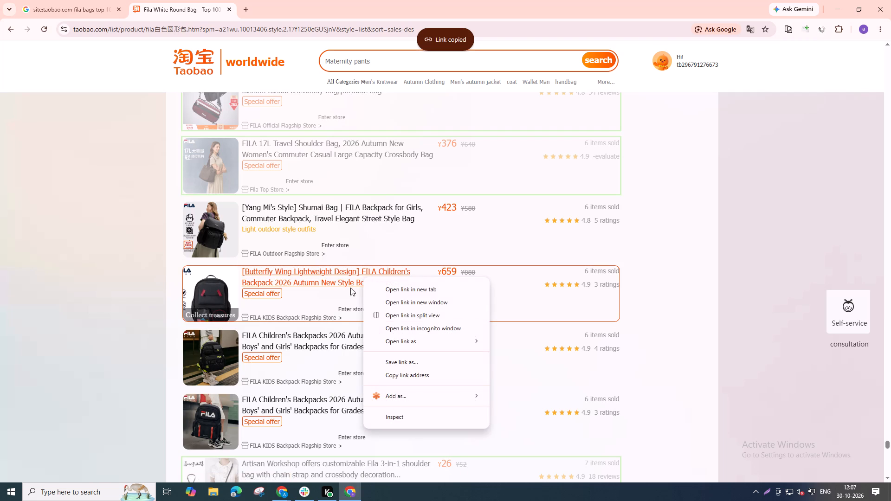
click(407, 371)
key(alt+Tab)
click(388, 284)
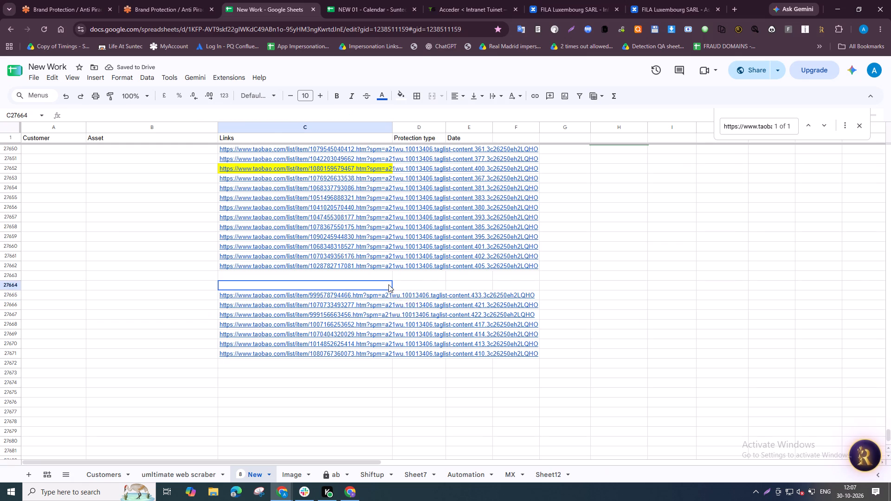
key(ctrl+v)
key(alt+Tab)
Copy the link of the ¥588 FILA Children's Backpacks College Style listing for Grades 1-5 into cell C27663 of New Work.
right_click(387, 344)
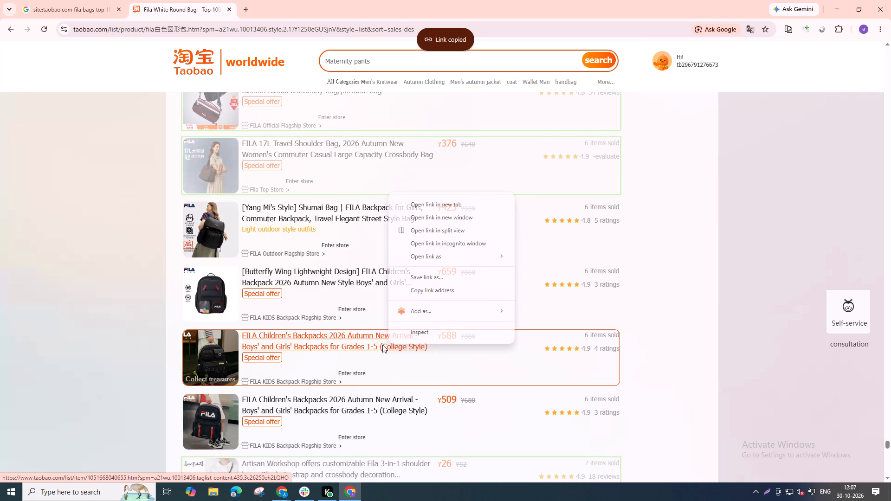
click(482, 288)
key(alt+Tab)
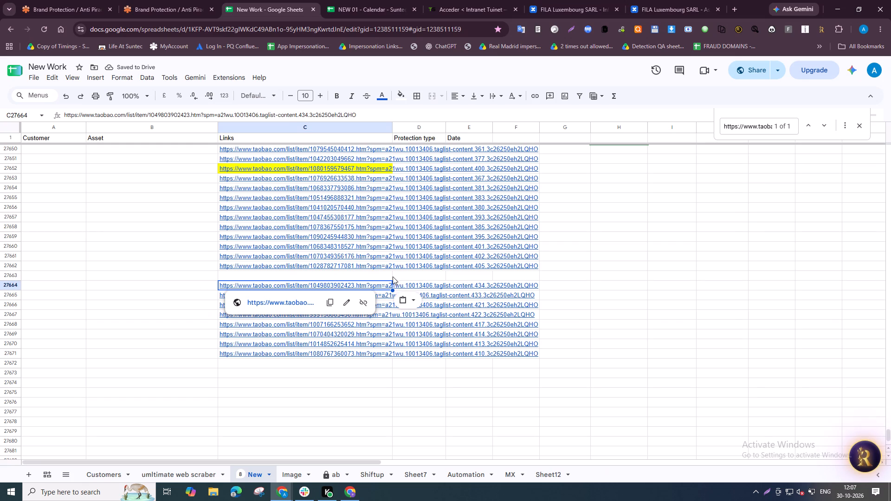
click(392, 276)
key(ctrl+v)
key(alt+Tab)
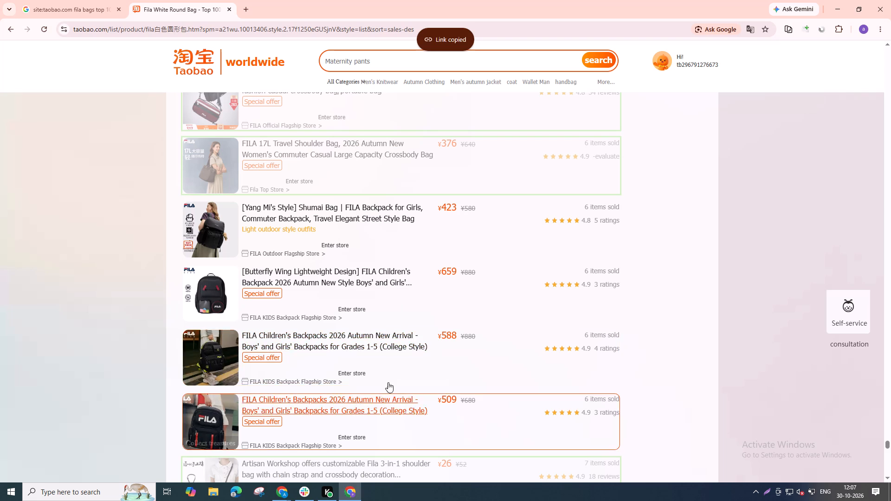
Search New Work for the link of the ¥588 FILA Children's Backpacks College Style listing to check for duplicates.
right_click(400, 342)
click(487, 286)
key(alt+Tab)
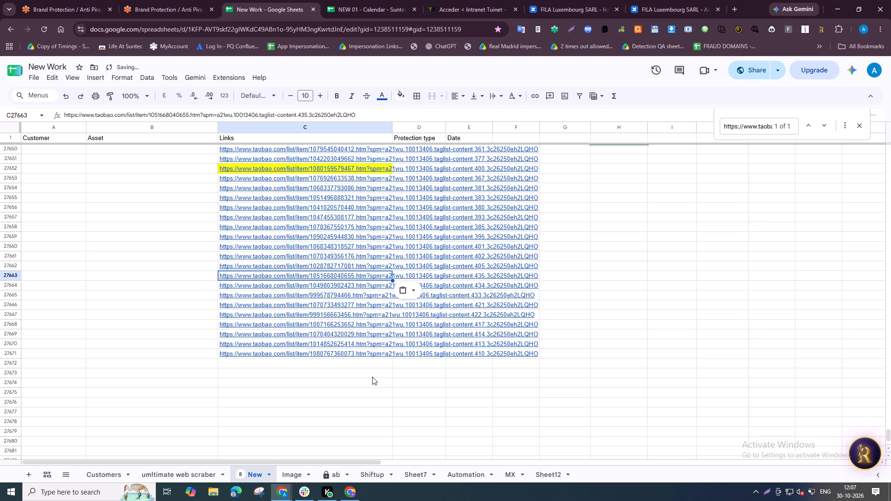
key(ctrl+f)
key(ctrl+v)
key(alt+Tab)
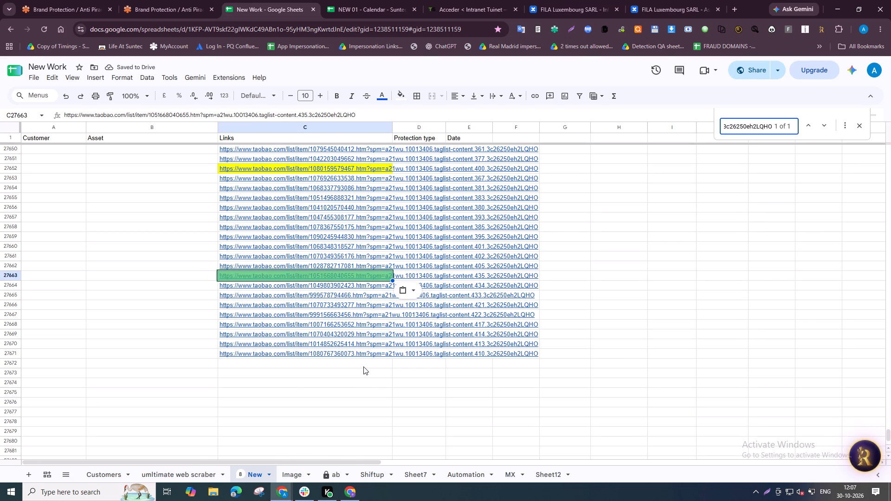
Check New Work for the ¥509 FILA Children's Backpacks College Style (Grades 1-5) link and paste it into cell C27672.
right_click(374, 407)
click(434, 356)
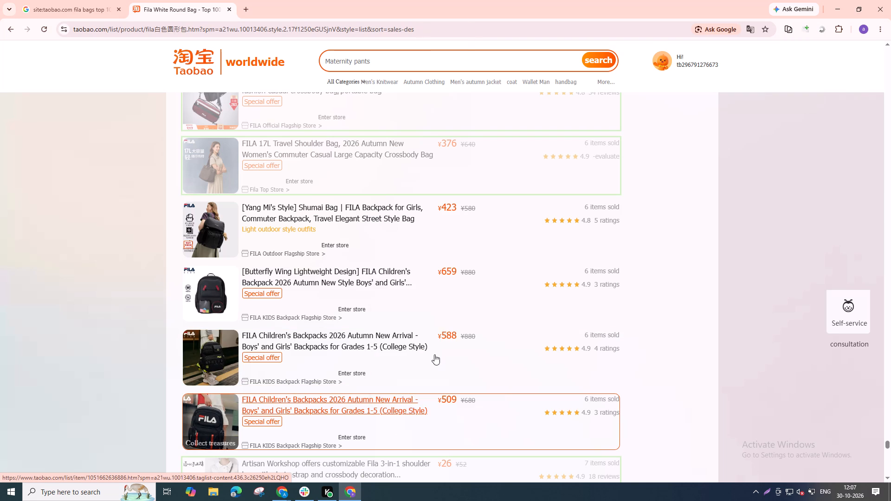
key(alt+Tab)
key(ctrl+f)
key(ctrl+v)
click(381, 365)
key(ctrl+v)
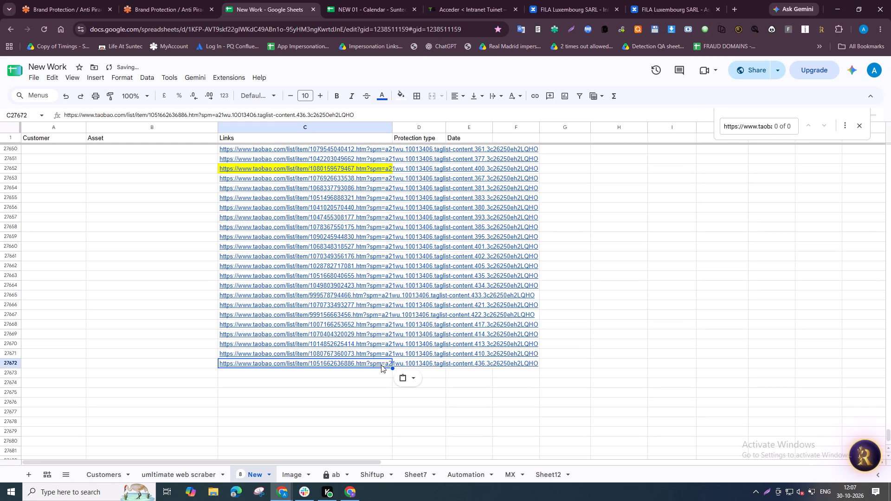
key(alt+Tab)
Examine the full-size product images of the ¥448 Men's Crossbody Bag F13M548102 and ¥273.6 Chest Bag A13M641101 listings on Taobao.
scroll(447, 308, down, 11)
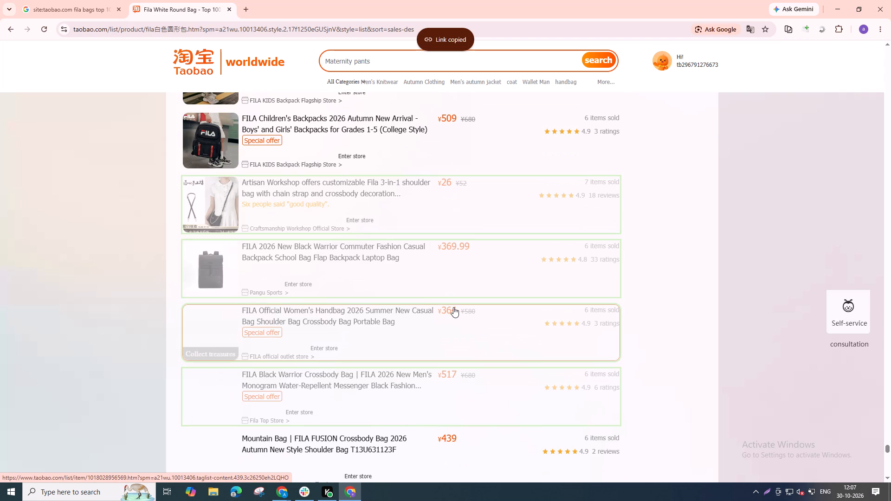
scroll(448, 272, down, 6)
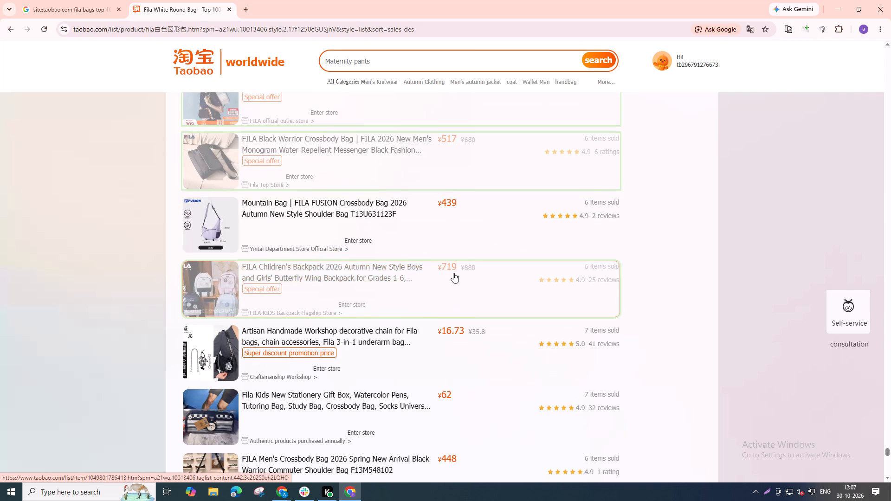
right_click(207, 206)
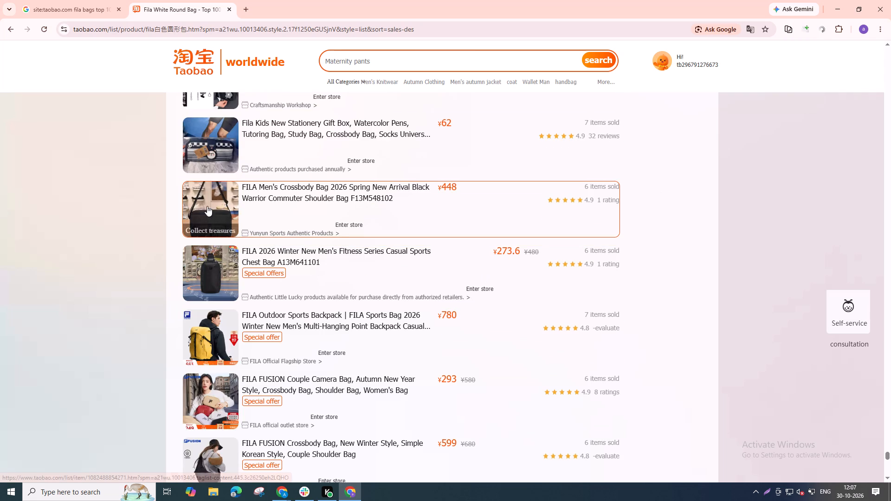
click(258, 336)
right_click(215, 268)
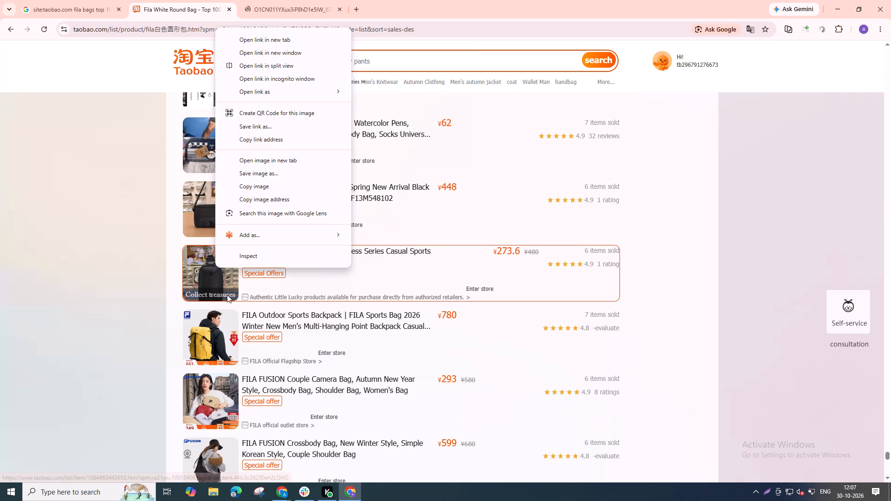
click(289, 163)
click(316, 0)
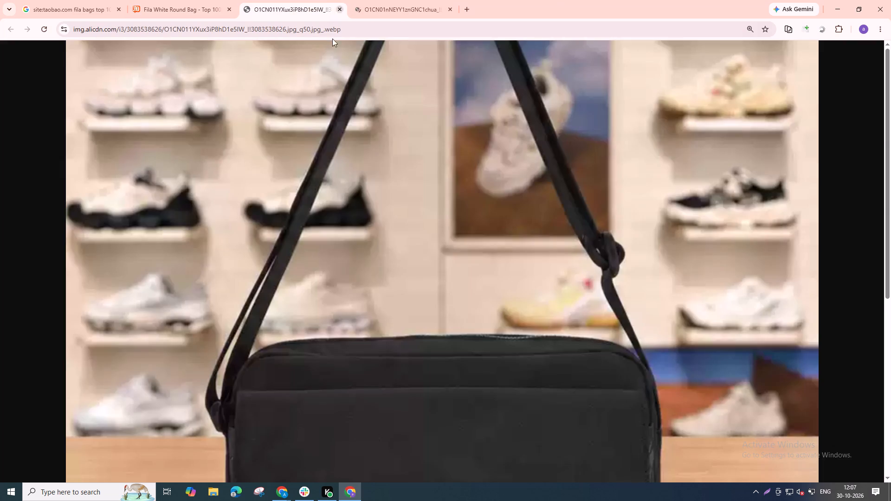
scroll(382, 232, down, 6)
click(339, 10)
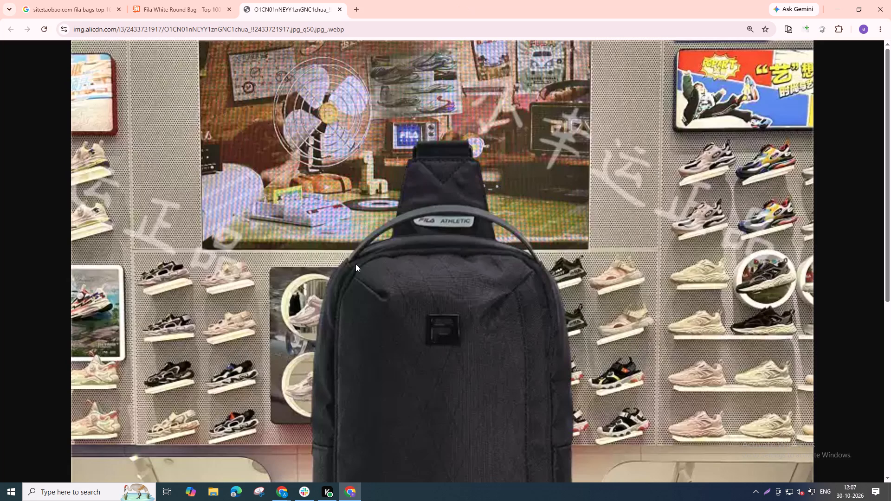
scroll(445, 330, down, 6)
scroll(445, 330, up, 3)
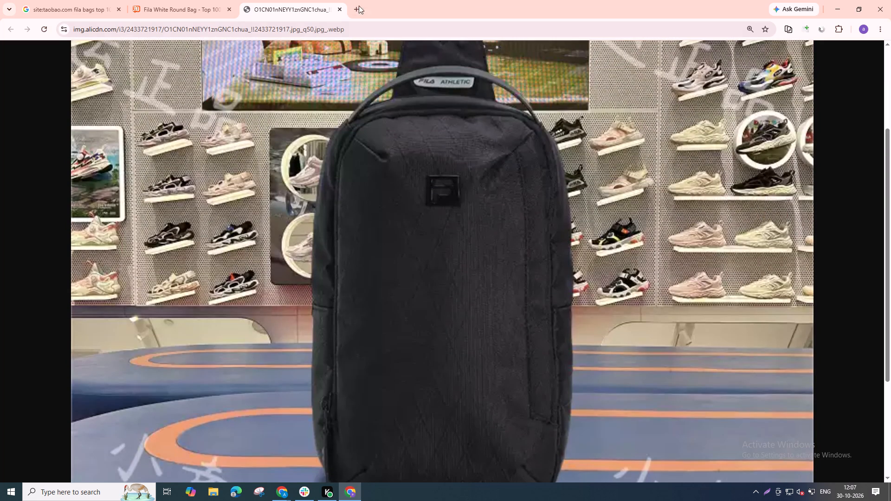
click(337, 8)
Copy the link of the ¥448 FILA Men's Crossbody Bag F13M548102 listing into cell C27673 of New Work.
right_click(337, 202)
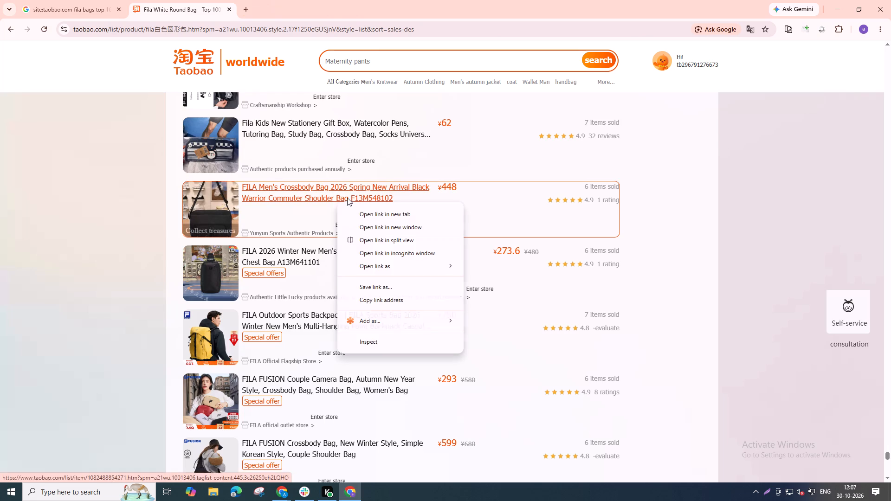
click(391, 296)
key(alt+Tab)
click(379, 378)
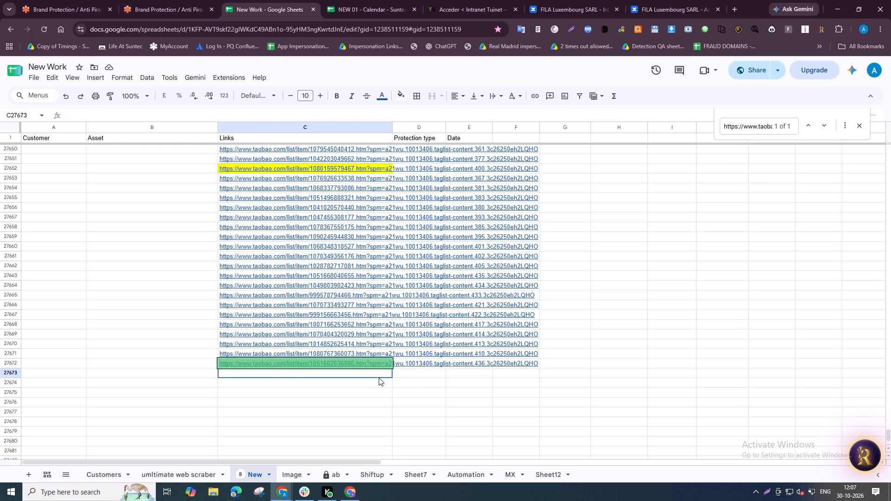
key(ctrl+v)
Submit the links in C27631:C27673 as Red Points incidents for Fila - 18 - Bags with protection type Product counterfeit.
key(ctrl+shift+Up)
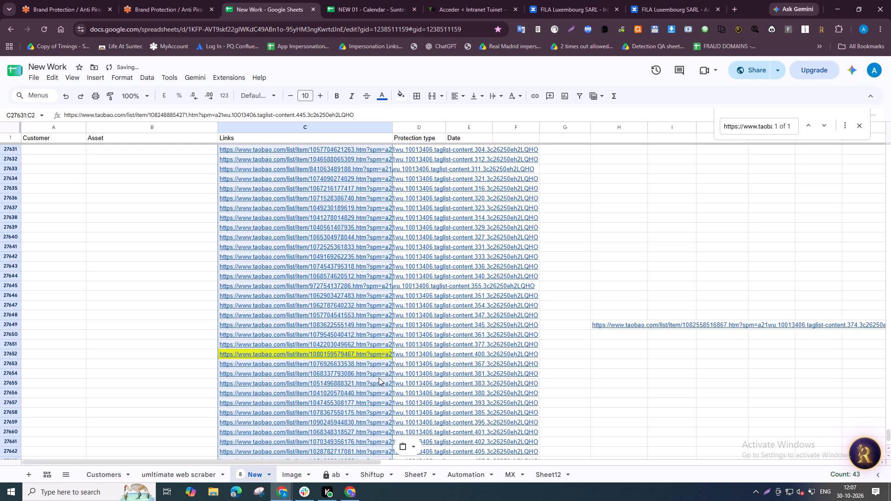
key(ctrl+c)
key(ctrl+c)
key(ctrl+c)
key(ctrl+c)
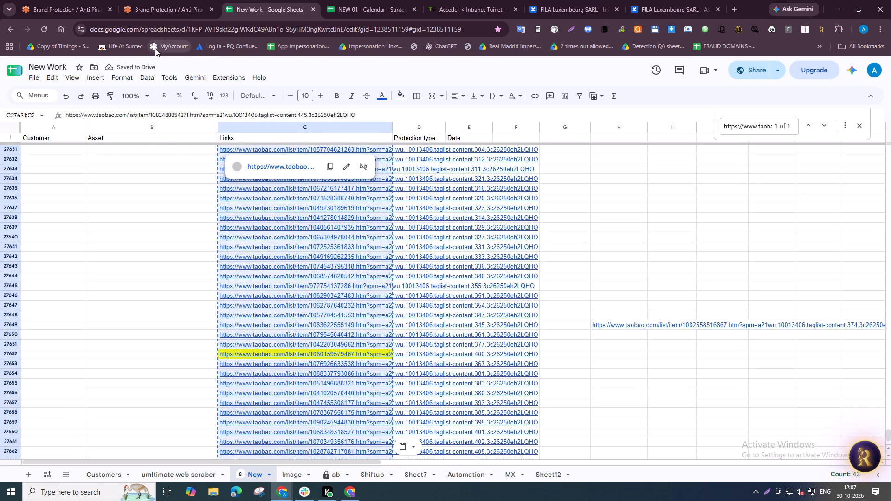
click(82, 0)
click(246, 397)
click(250, 304)
key(ctrl+v)
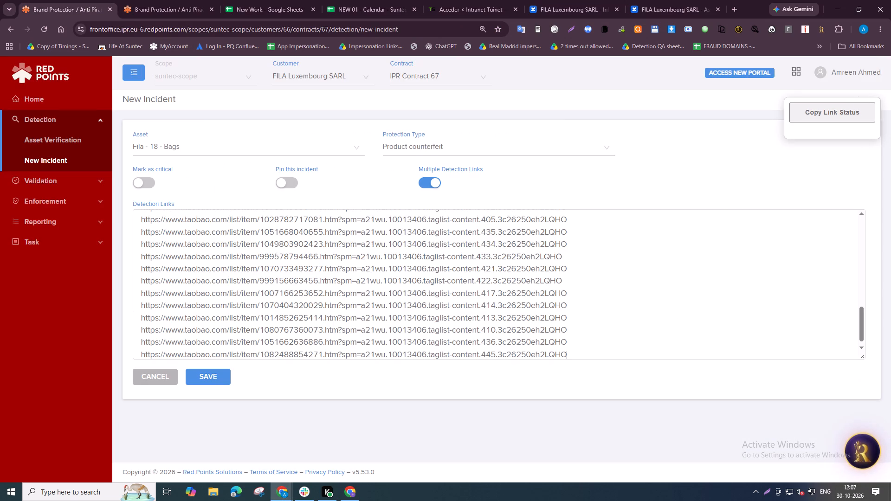
click(221, 379)
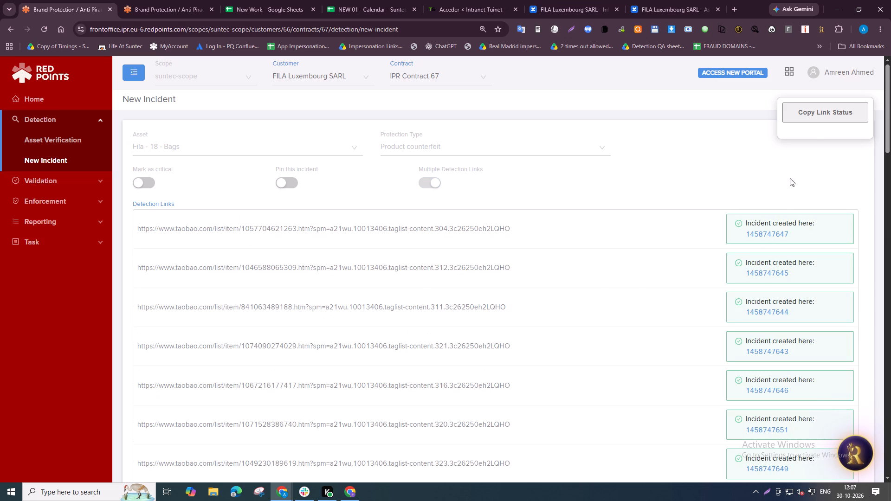
Copy the link status from Red Points and paste it into New Work from C27628, replacing the submitted links.
click(817, 120)
drag(883, 132, 890, 295)
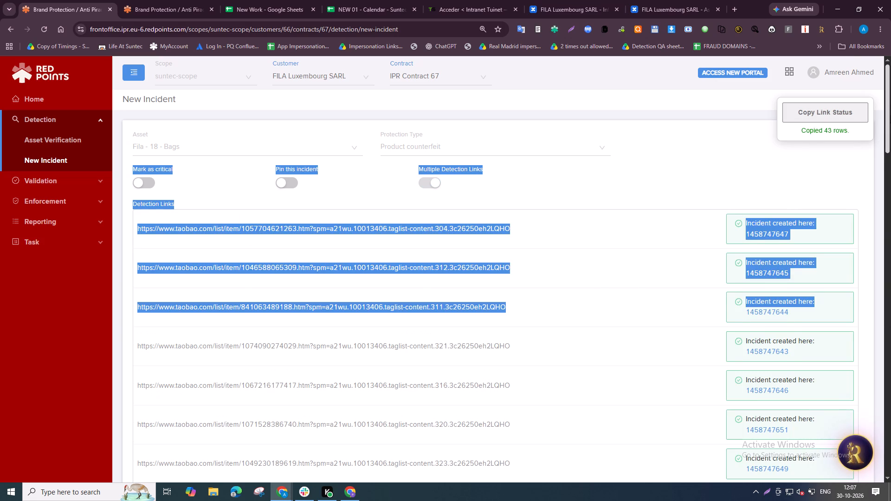
drag(890, 98, 890, 412)
click(256, 0)
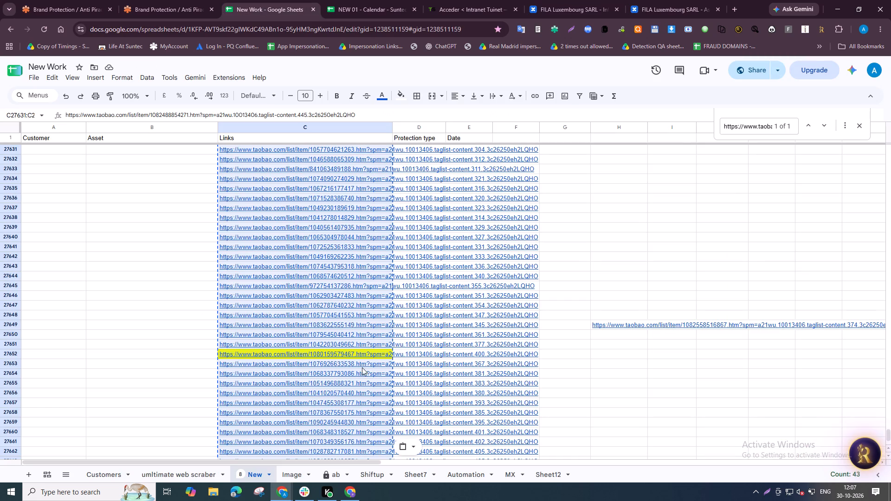
scroll(362, 366, down, 5)
key(Delete)
key(ctrl+Up)
key(Down)
key(ctrl+shift+v)
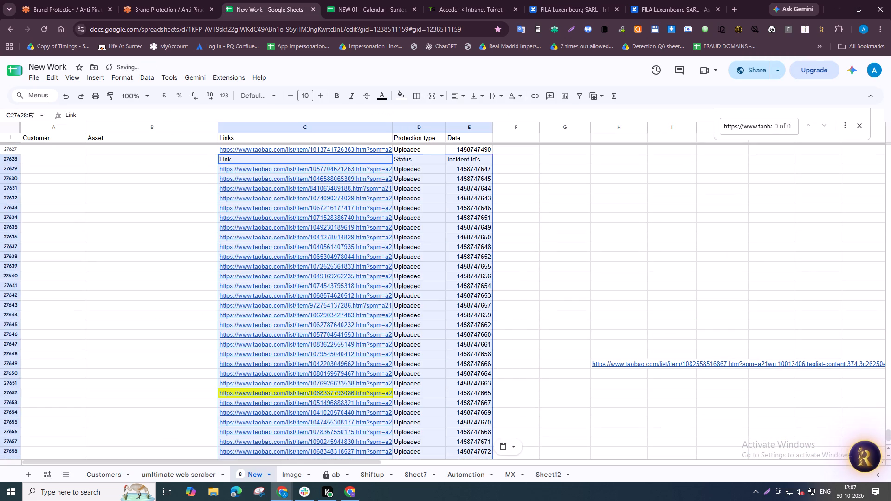
Clear the pasted Link, Status and Incident Id's header cells in C27628:E27628.
key(Up)
key(Down)
key(ctrl+shift+Right)
key(Delete)
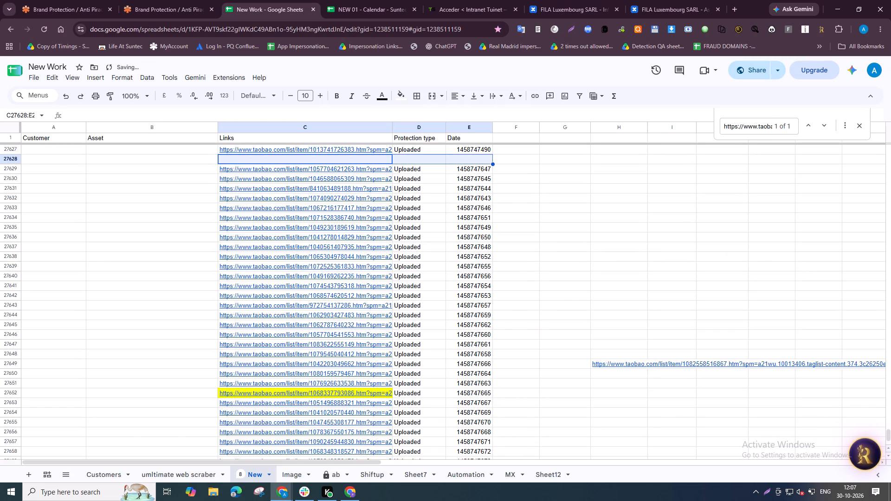
Move the pasted link, status and incident ID rows up one row to start at C27628.
key(Down)
key(ctrl+shift+Right)
key(ctrl+shift+Down)
key(ctrl+x)
key(ctrl+Up)
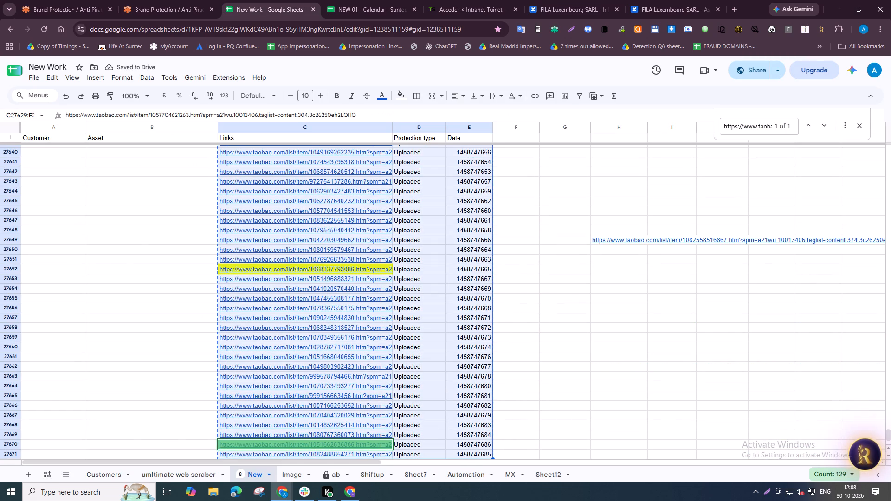
key(Down)
key(ctrl+v)
Select the FILA incident IDs in E27563:E27670 to count the uploaded incidents.
key(ctrl+Down)
key(Right)
key(Right)
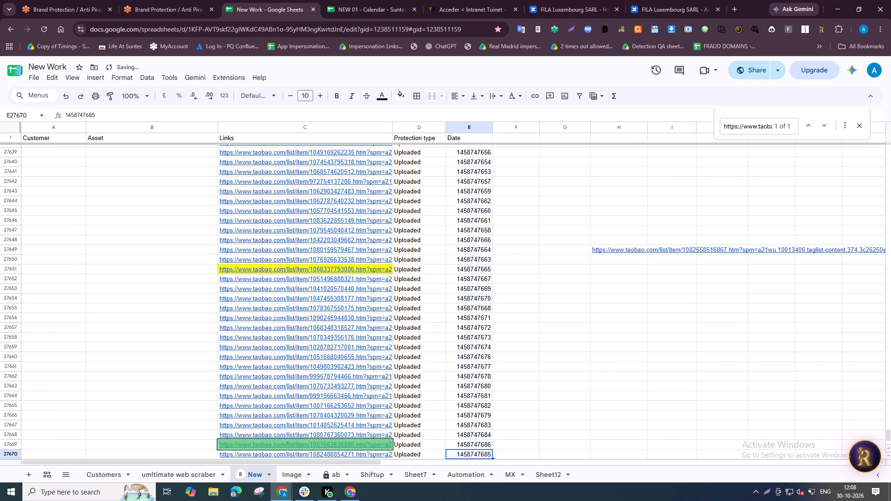
key(Down)
key(Up)
key(ctrl+shift+Up)
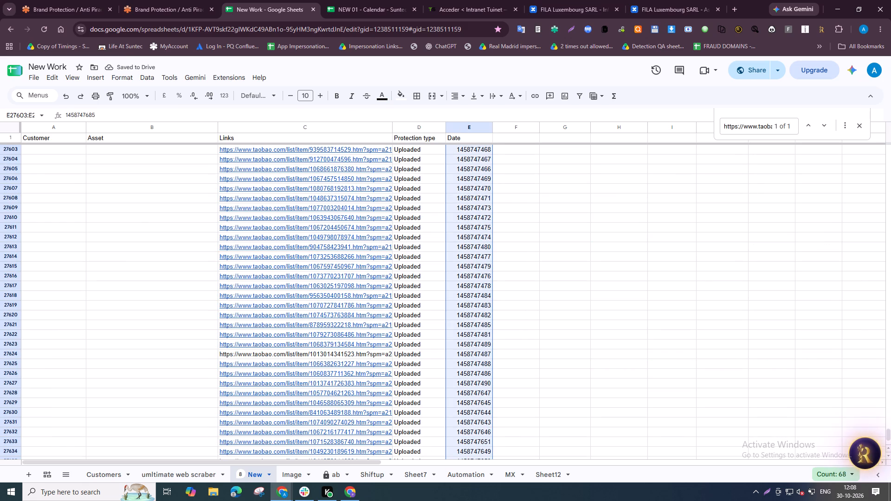
scroll(359, 366, up, 5)
key(ctrl+shift+Up)
key(ctrl+shift+Up)
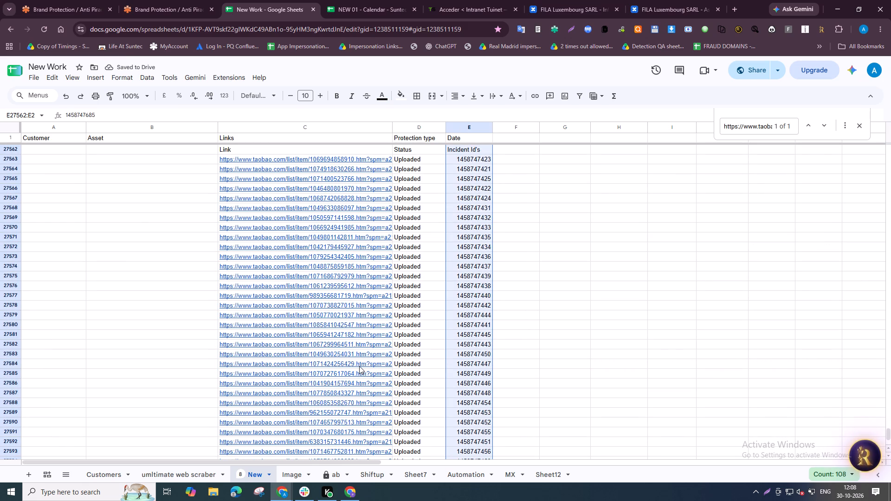
shift+click(473, 158)
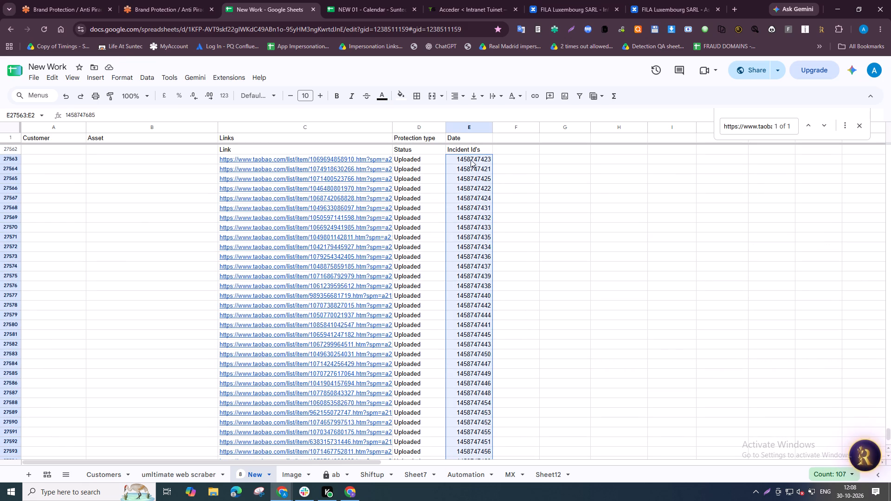
scroll(440, 230, down, 6)
scroll(419, 287, down, 13)
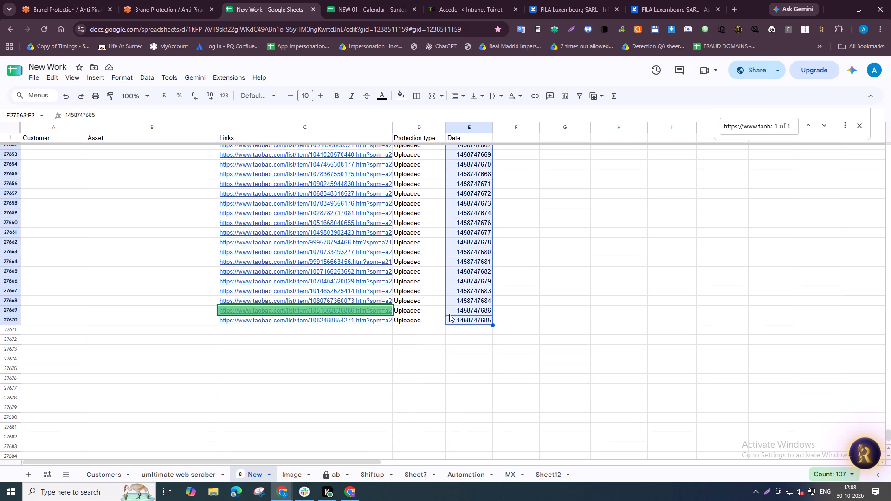
scroll(516, 334, up, 4)
Enter 107 for FILA Luxembourg in cell J27479 of the 30/10/2026 customer summary table.
click(648, 193)
key(ctrl+Up)
key(ctrl+Up)
key(Right)
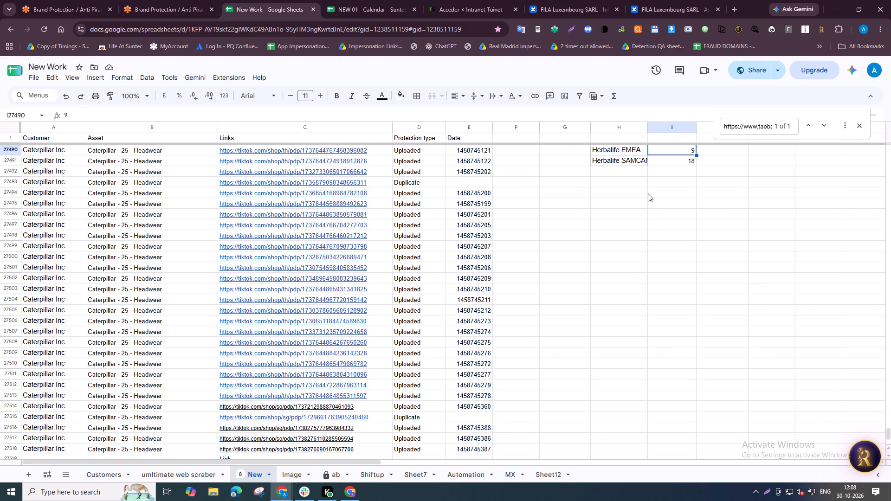
key(Up)
key(ctrl+Up)
key(ctrl+Up)
key(Right)
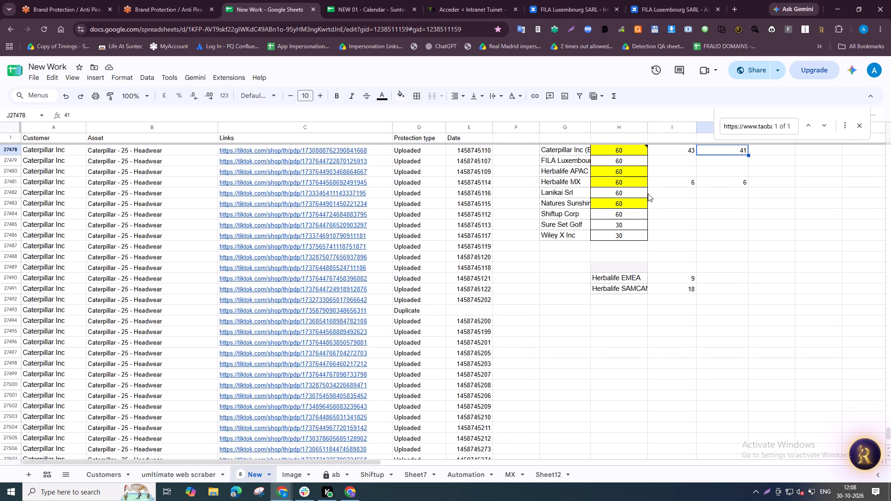
key(Down)
key(Down)
key(Up)
text(107)
key(Up)
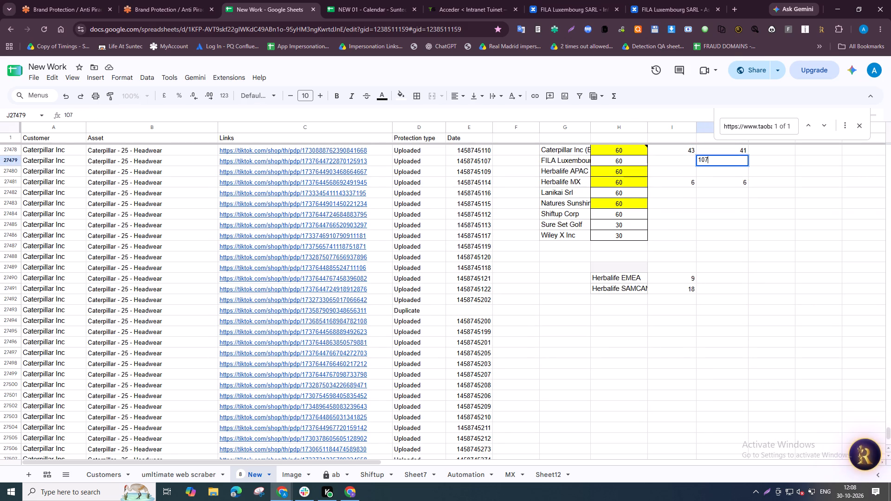
Check the sum of the customer upload counts in J27478:J27481.
key(Up)
key(Down)
key(shift+Down)
key(shift+Down)
key(shift+Down)
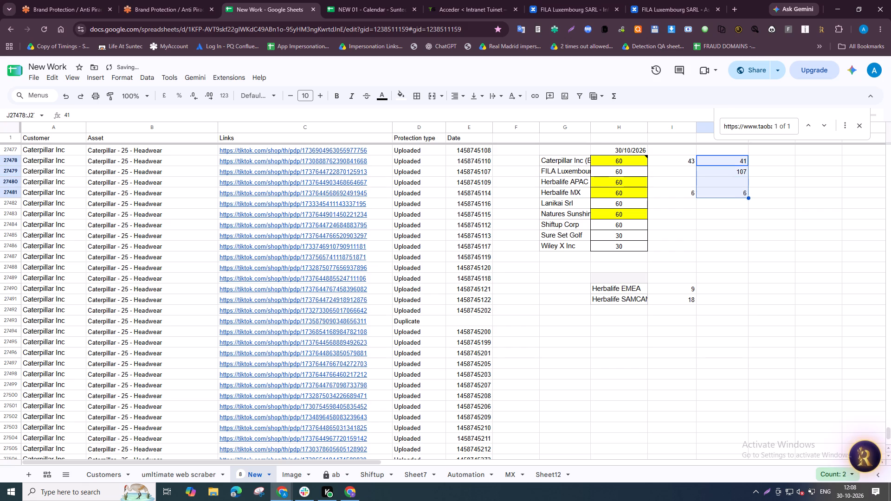
click(825, 469)
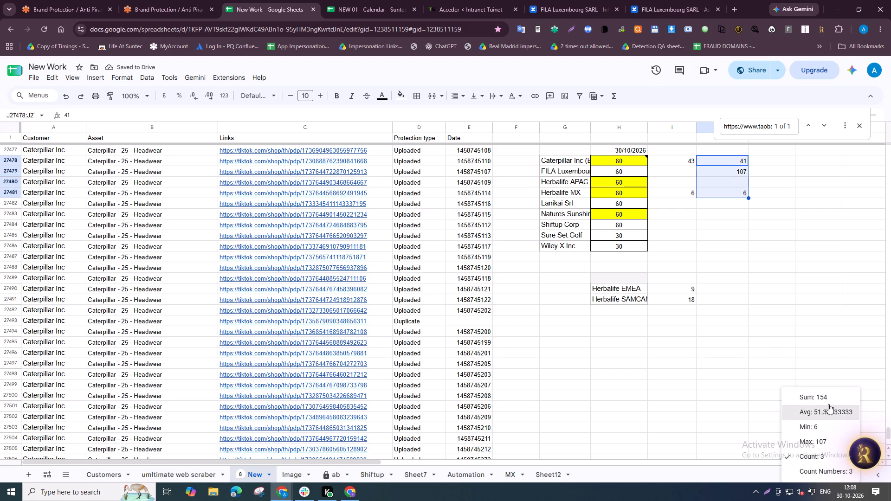
click(836, 396)
click(704, 402)
Close the Fila White Round Bag listings on Taobao and open the "fila的包 - Top 1000" result from the Google images.
key(alt+Tab)
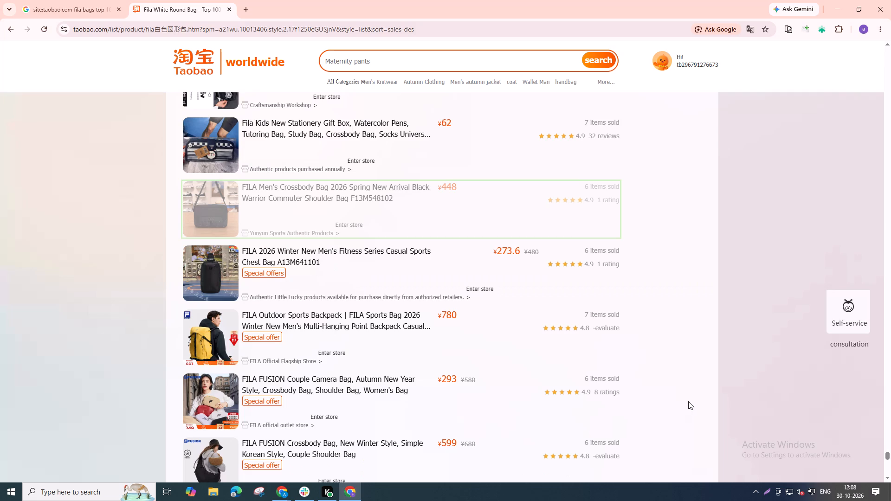
scroll(491, 337, down, 4)
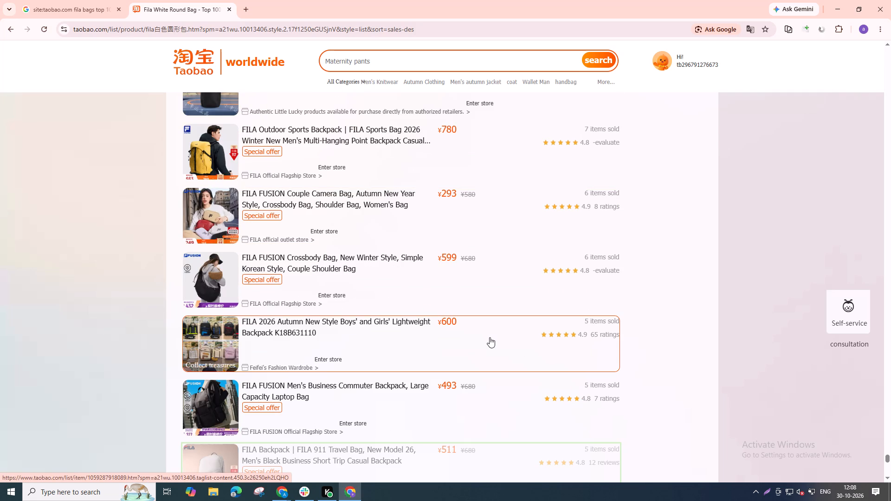
key(ctrl+w)
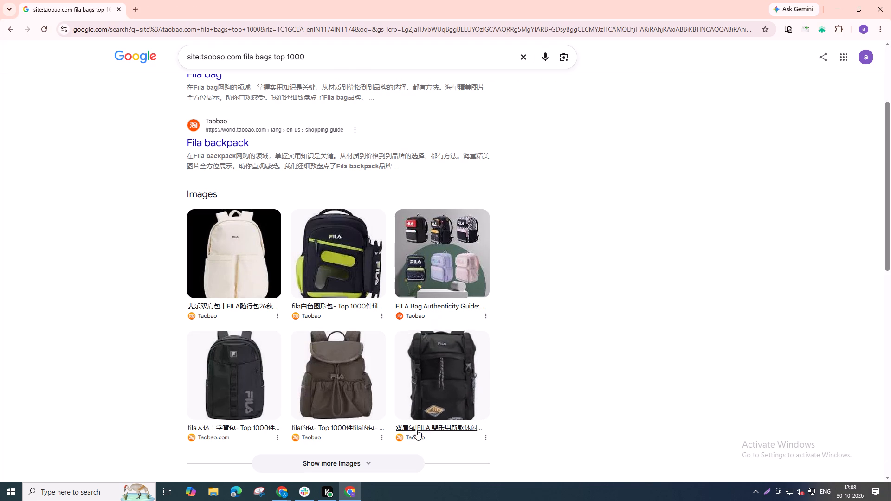
middle_click(328, 431)
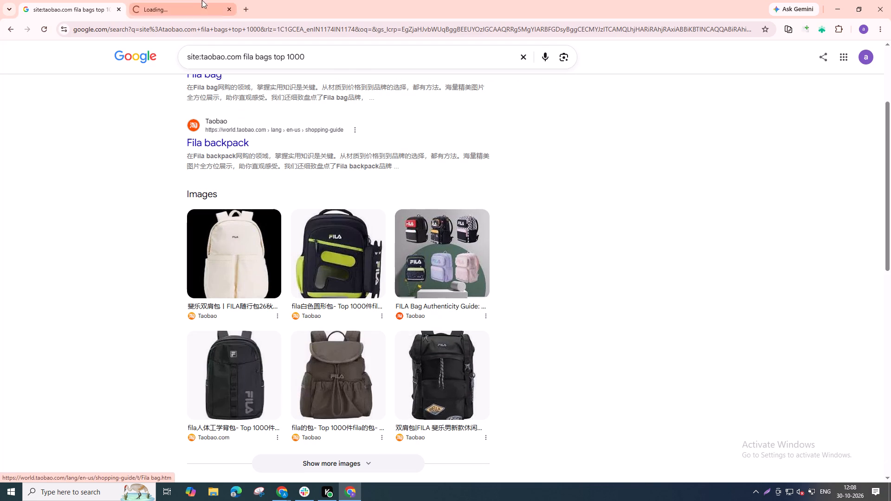
click(205, 0)
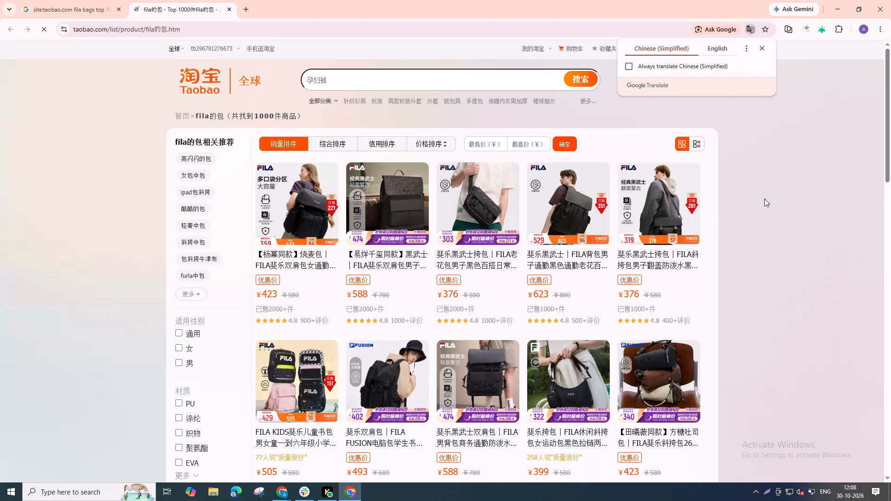
Translate the Fila bags Taobao page into English and switch its products to list view.
click(727, 51)
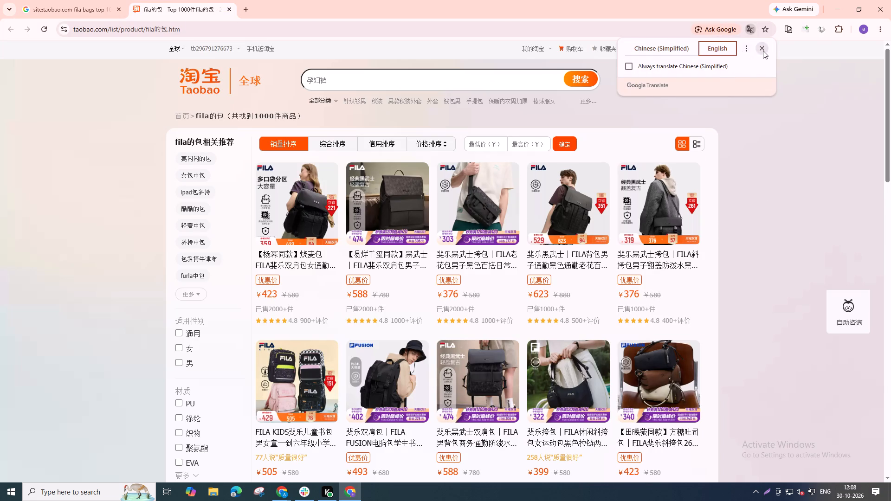
click(763, 51)
click(694, 143)
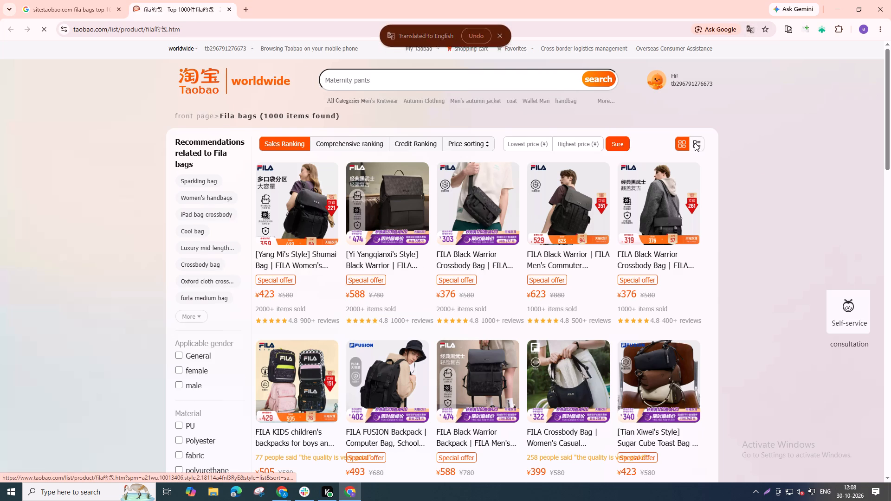
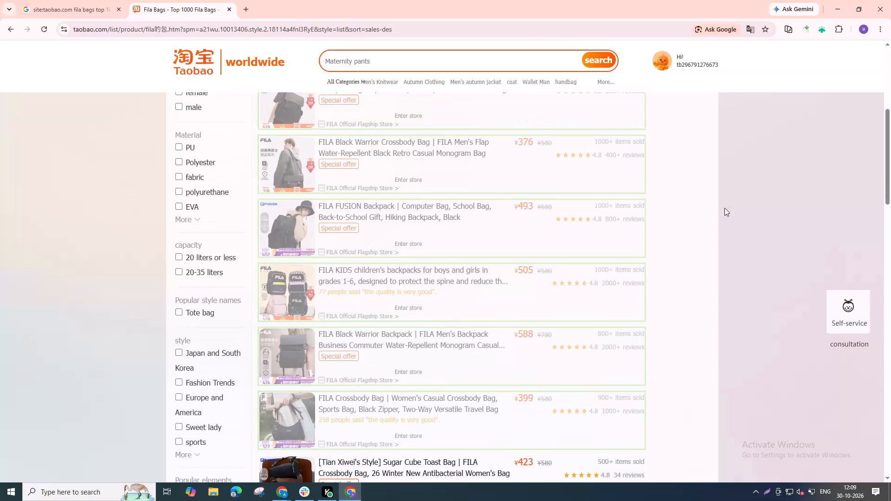
Close the Fila Bags listings on Taobao and show more images in the Google results.
scroll(723, 209, down, 5)
key(ctrl+w)
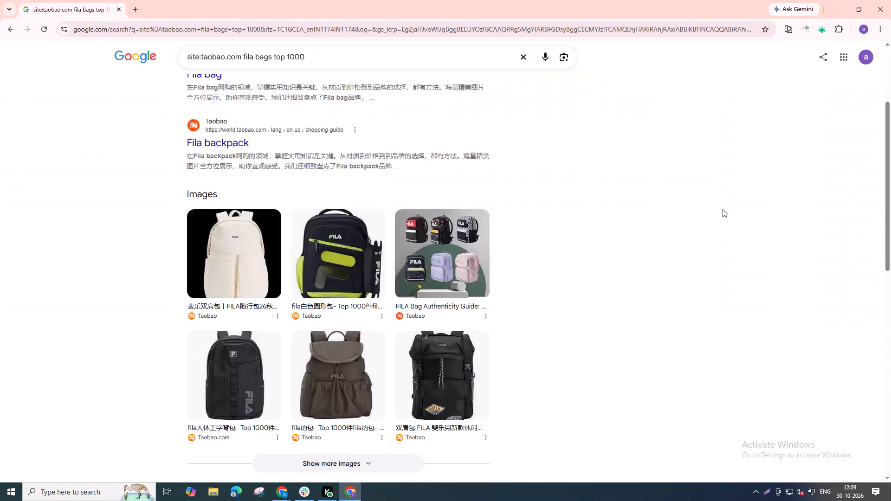
scroll(665, 238, down, 5)
scroll(495, 250, up, 4)
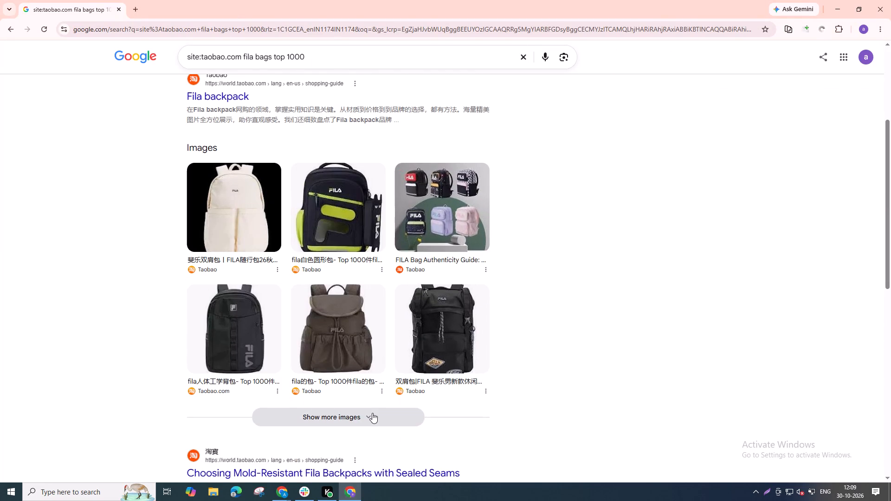
click(373, 417)
scroll(582, 305, down, 5)
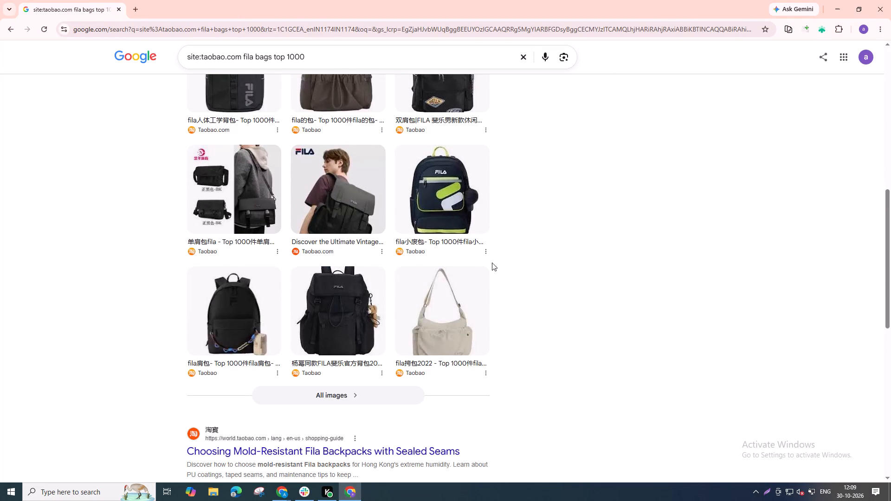
Check the "fila小废包 - Top 1000" Taobao result from the Google images and close it.
middle_click(452, 239)
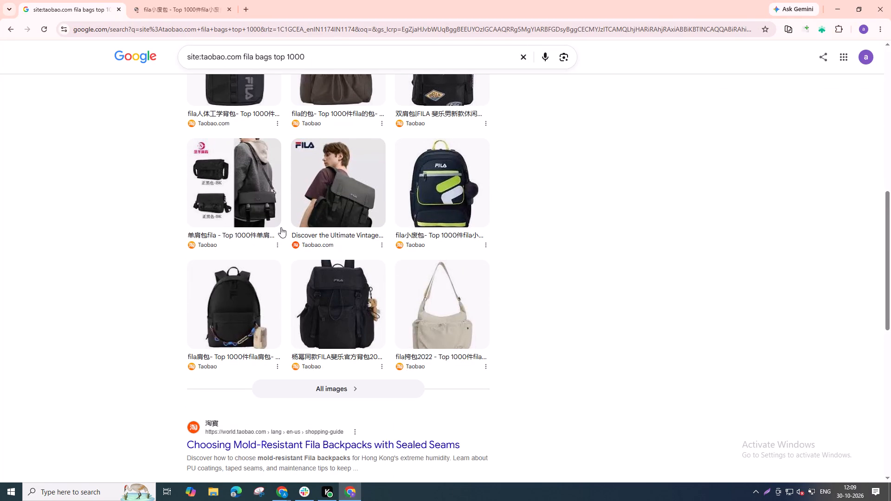
click(224, 0)
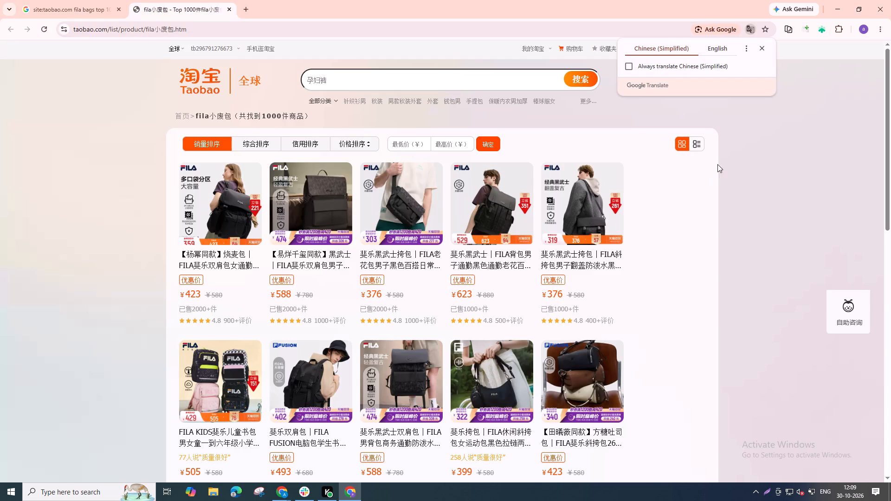
key(ctrl+w)
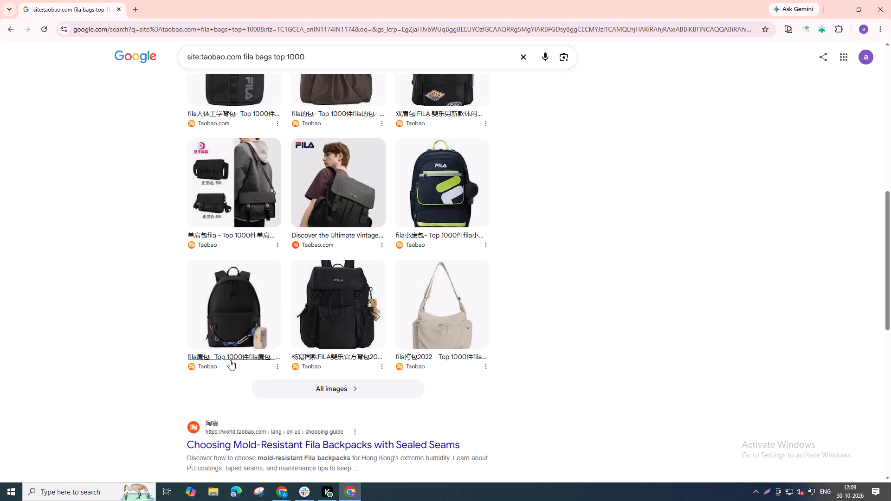
Open the "fila肩包 - Top 1000" result from the Google images and switch its products to list view.
middle_click(233, 354)
click(220, 0)
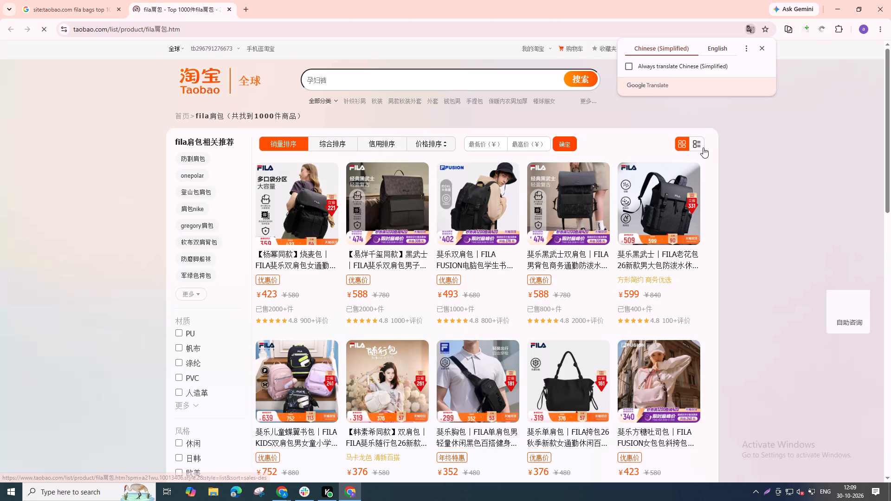
click(701, 147)
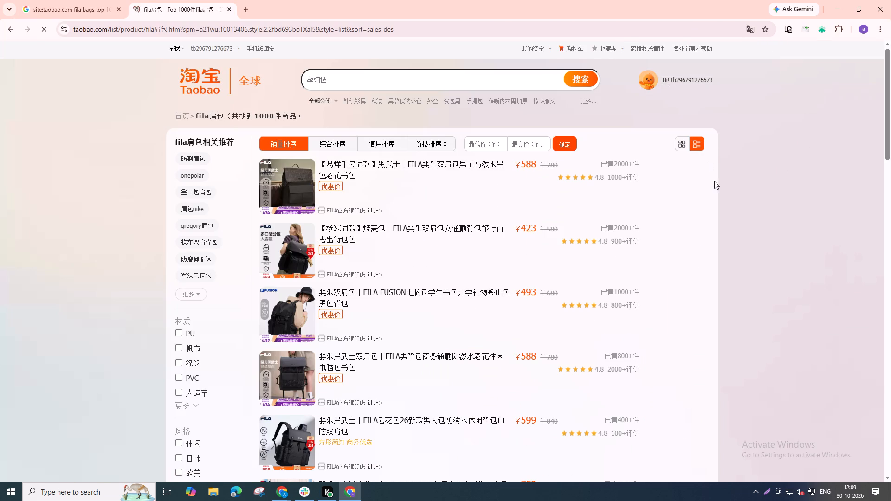
Translate the Fila shoulder bags Taobao page into English.
scroll(782, 175, down, 5)
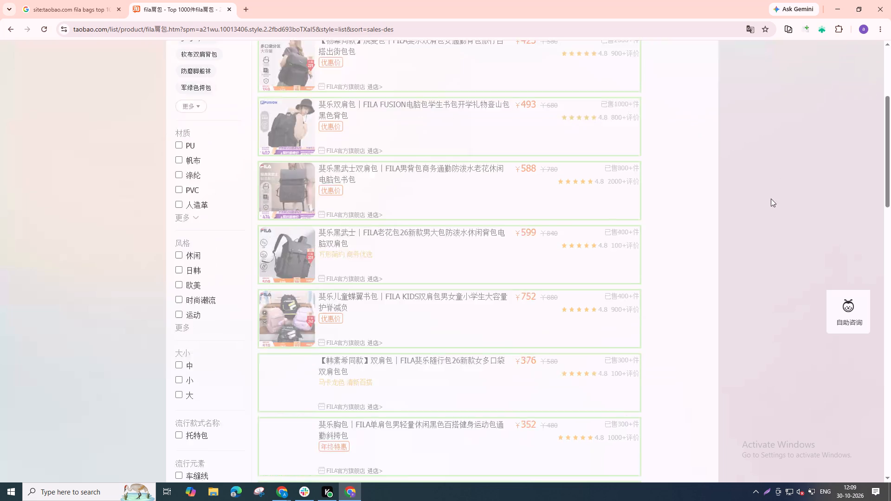
scroll(765, 207, down, 7)
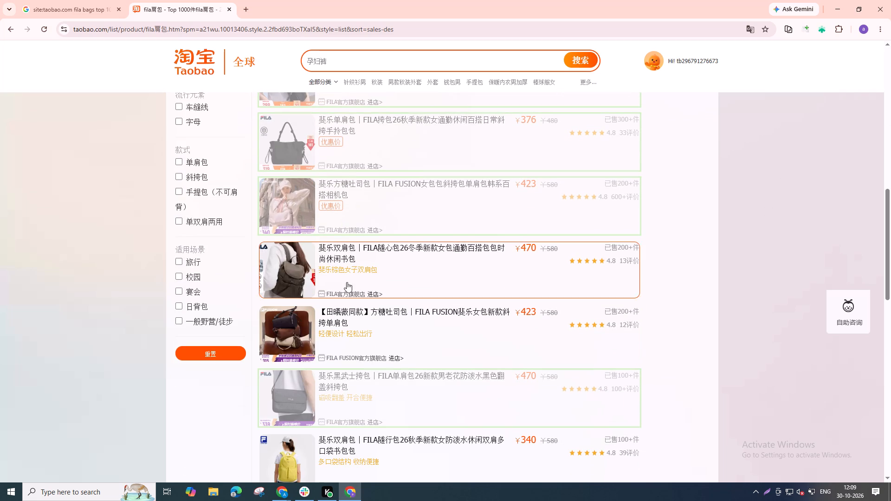
right_click(21, 221)
click(81, 406)
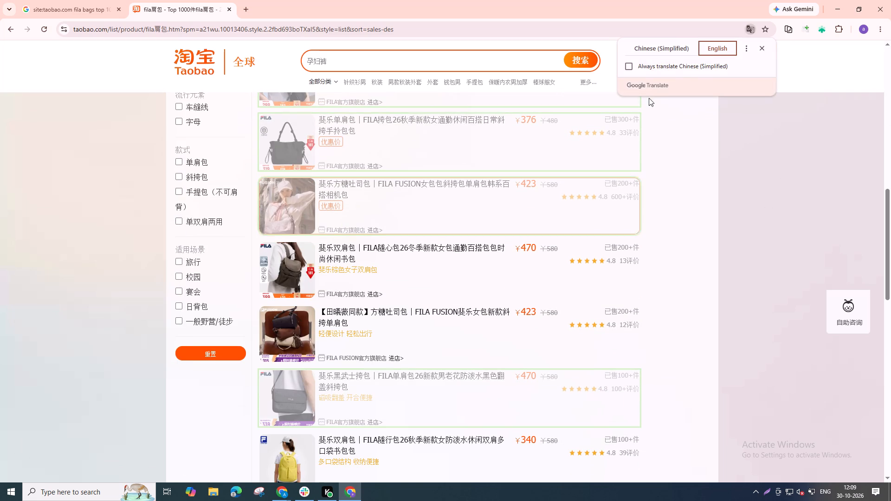
click(760, 45)
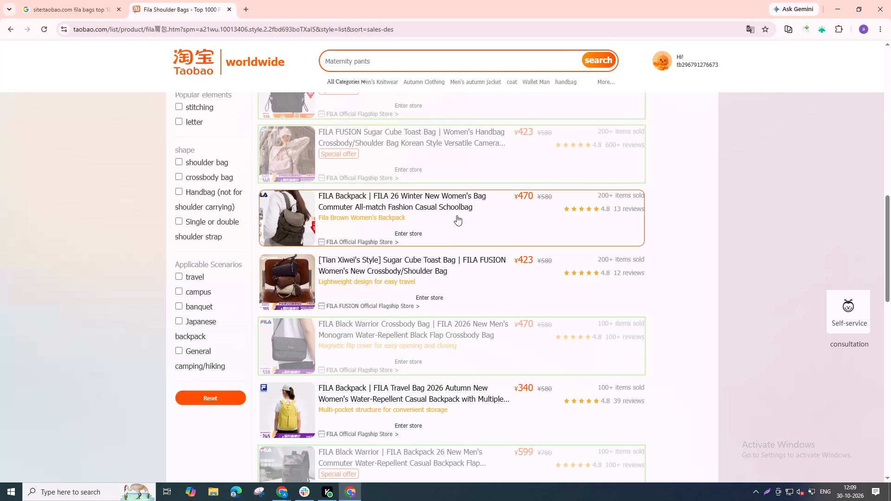
Copy the link of the "FILA 26 Winter New Women's Bag" backpack listing into cell C27682 of New Work.
right_click(452, 209)
click(521, 302)
key(alt+Tab)
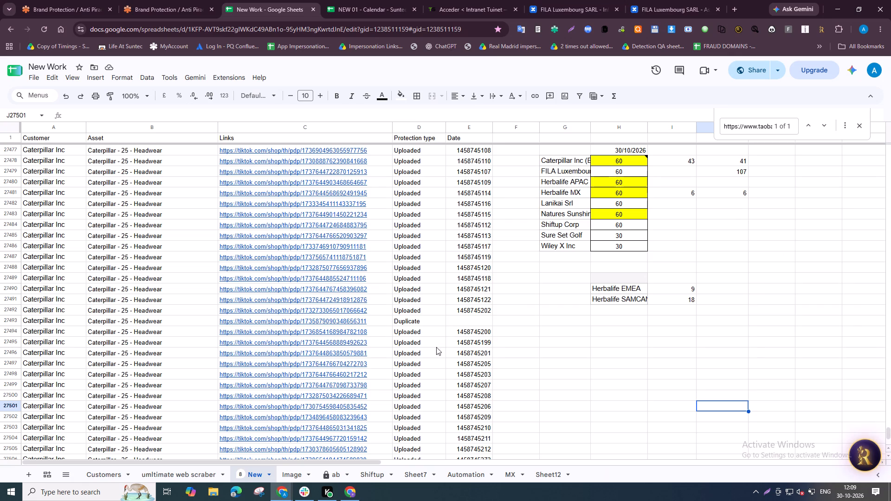
scroll(393, 274, down, 20)
scroll(393, 274, down, 2)
scroll(355, 315, down, 19)
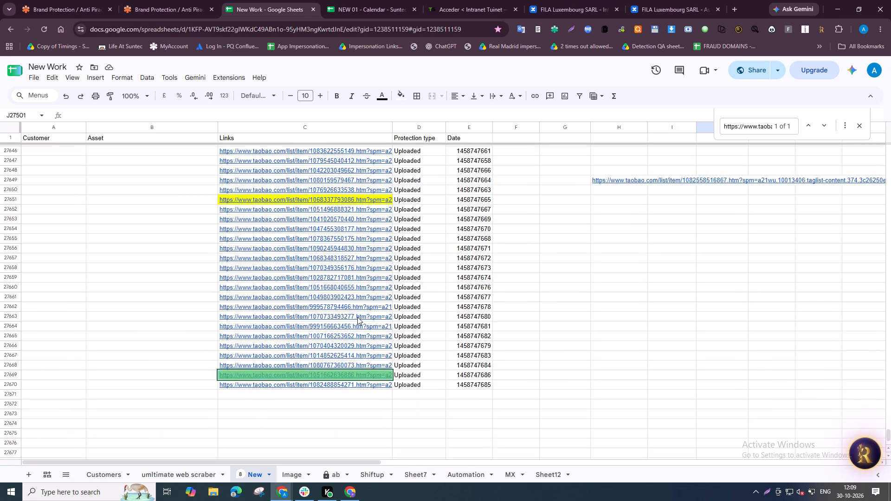
scroll(357, 317, down, 2)
click(343, 222)
key(ctrl+v)
key(alt+Tab)
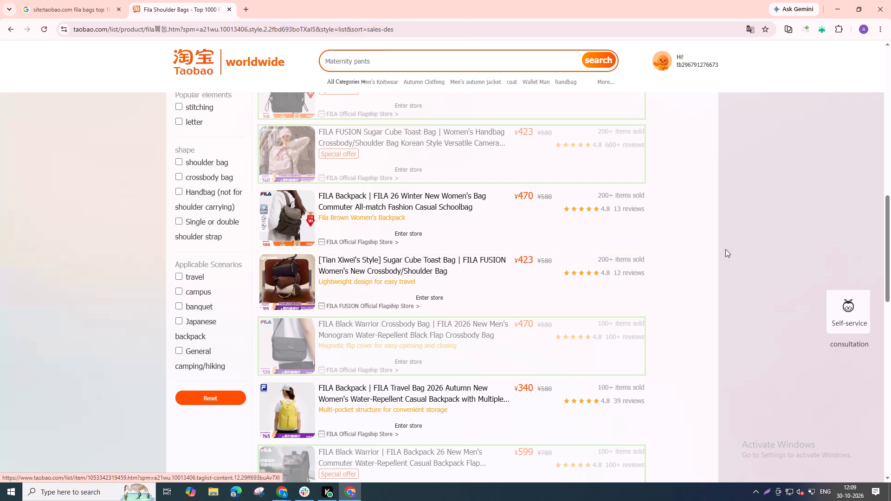
Scan the remaining Fila shoulder bag listings for undetected products, and close the Taobao and Google pages.
scroll(361, 286, down, 6)
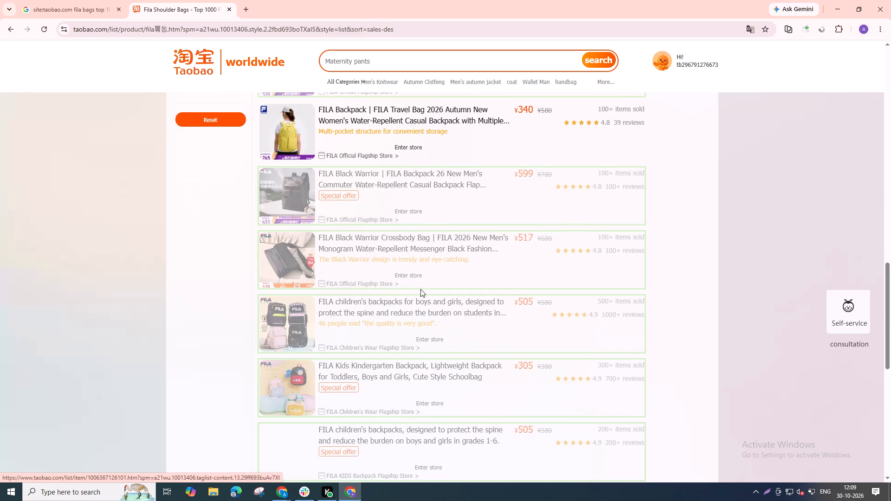
scroll(608, 289, down, 8)
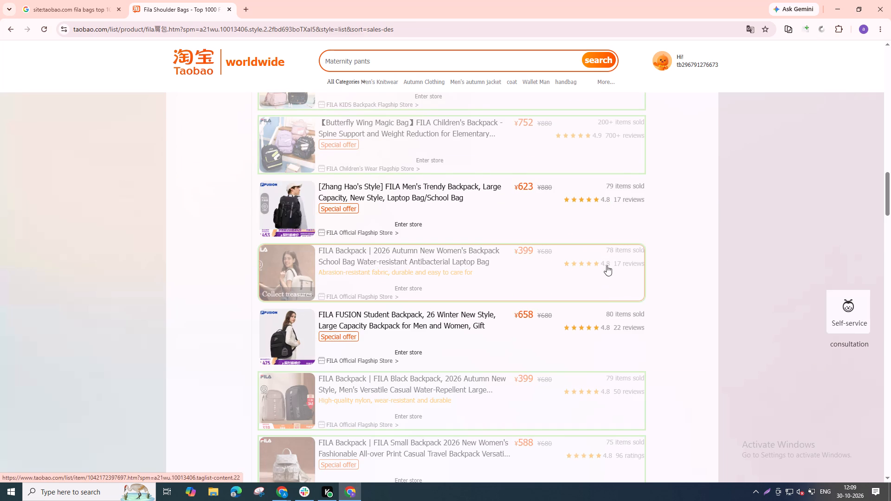
scroll(607, 287, down, 12)
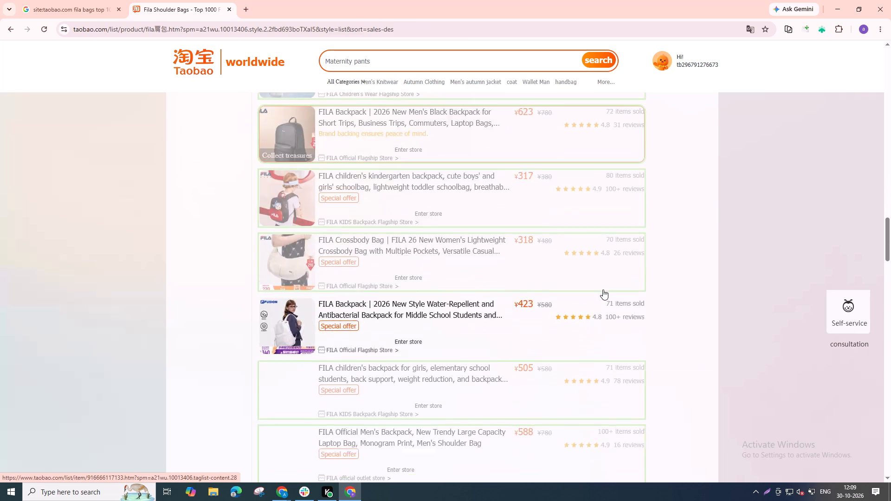
key(ctrl+w)
key(ctrl+w)
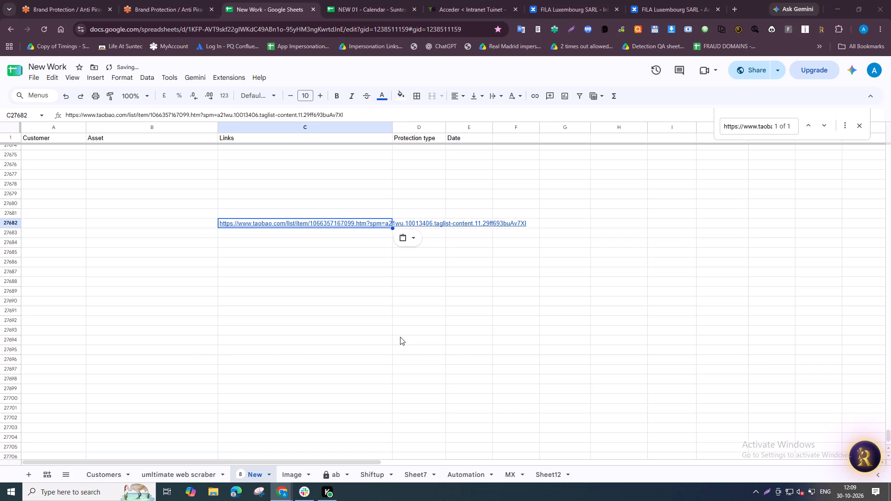
Cut the Taobao link from C27682 and submit it as a new FILA Luxembourg SARL incident for Fila - 18 - Bags, product counterfeit.
key(ctrl+x)
key(ctrl+x)
click(43, 0)
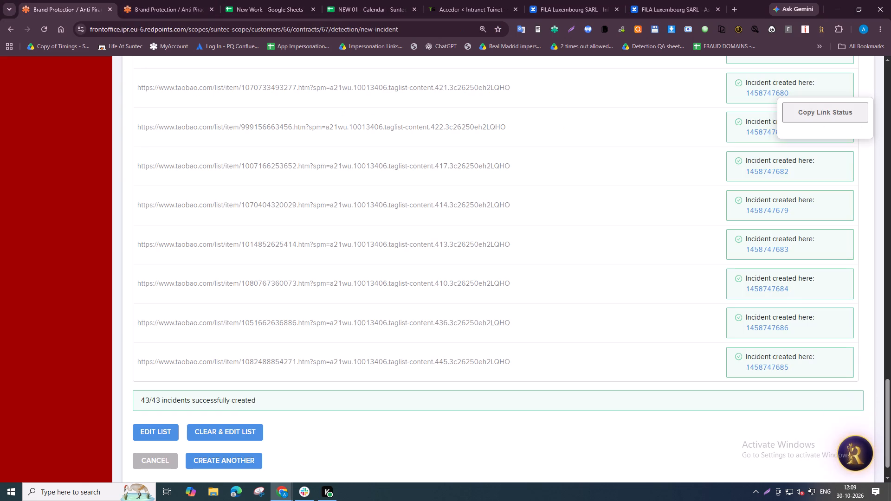
click(227, 430)
click(206, 311)
key(ctrl+v)
double_click(223, 368)
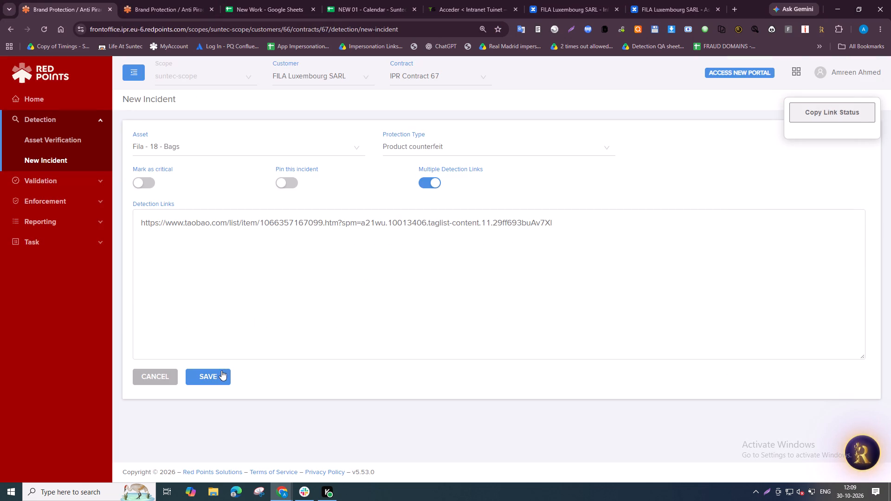
Copy the new incident's link status from Red Points into New Work, starting at cell C27682.
click(839, 112)
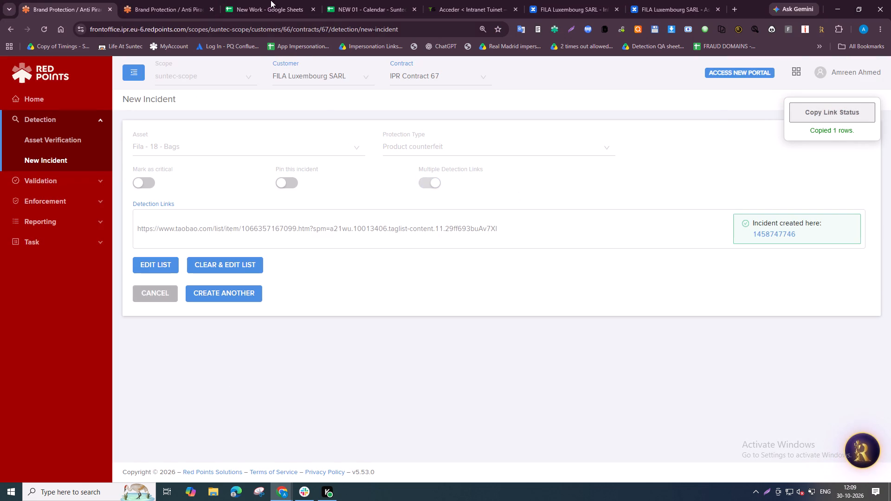
click(289, 0)
key(ctrl+v)
key(Down)
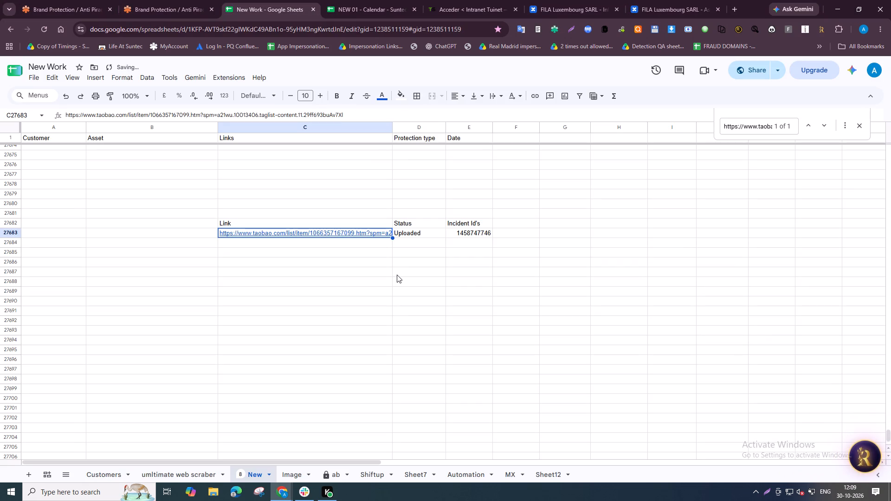
Move the uploaded link, status and incident ID from row 27683 to C27671:E27671, directly below the other Taobao links.
key(ctrl+shift+Right)
key(ctrl+x)
key(ctrl+Up)
key(ctrl+Up)
key(Down)
key(ctrl+v)
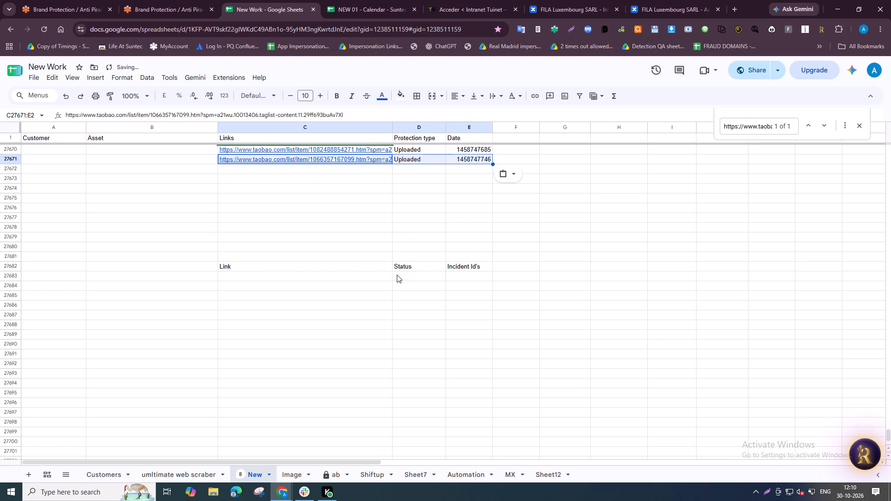
Move the Taobao links with their statuses and incident IDs from C27563:E27671 up to start at cell C27560.
key(ctrl+shift+Up)
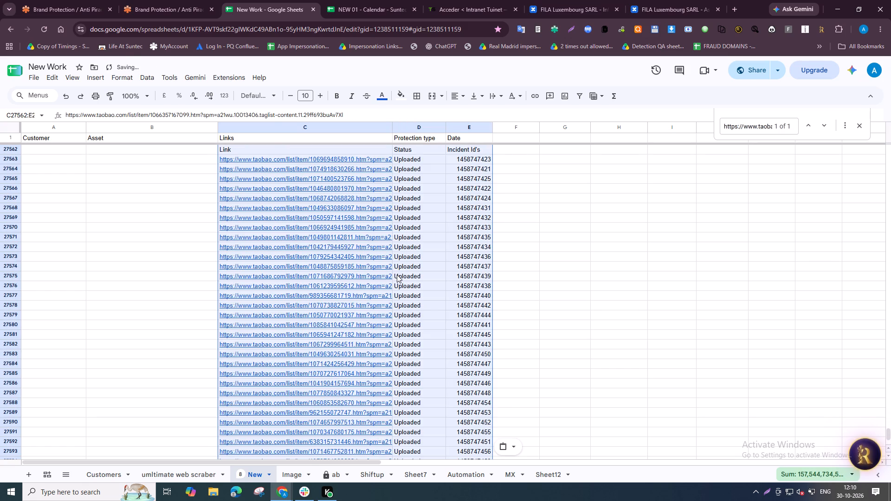
key(ctrl+shift+Down)
scroll(397, 275, up, 15)
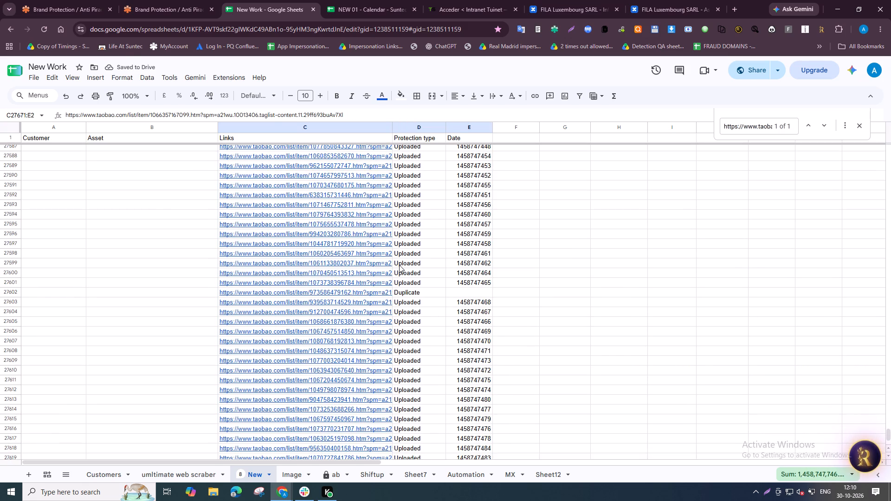
scroll(399, 265, up, 6)
click(368, 369)
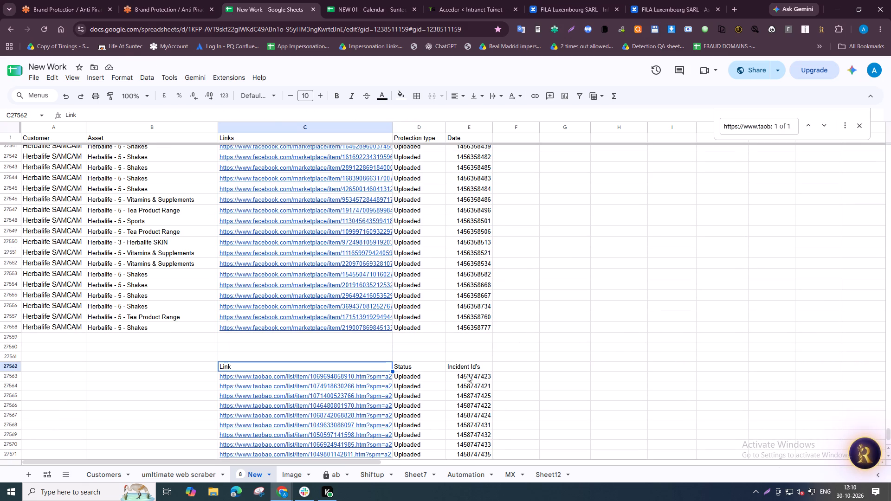
click(350, 373)
shift+click(467, 380)
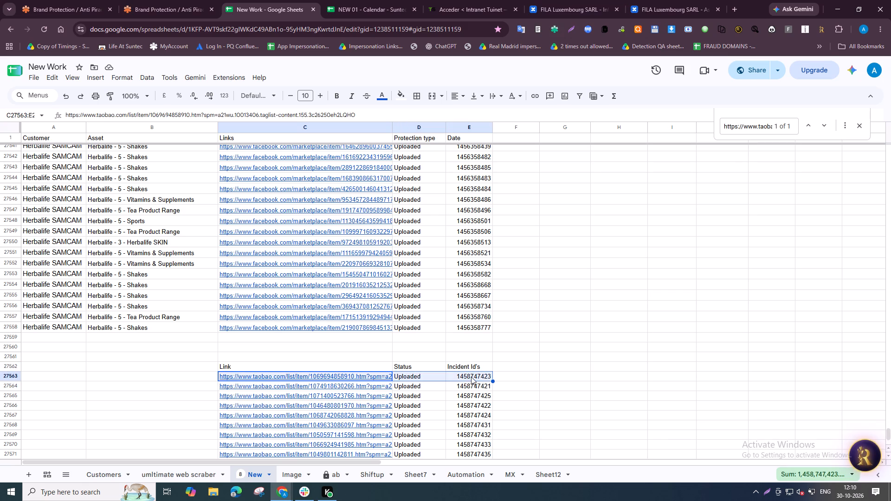
scroll(471, 377, down, 20)
scroll(471, 377, down, 6)
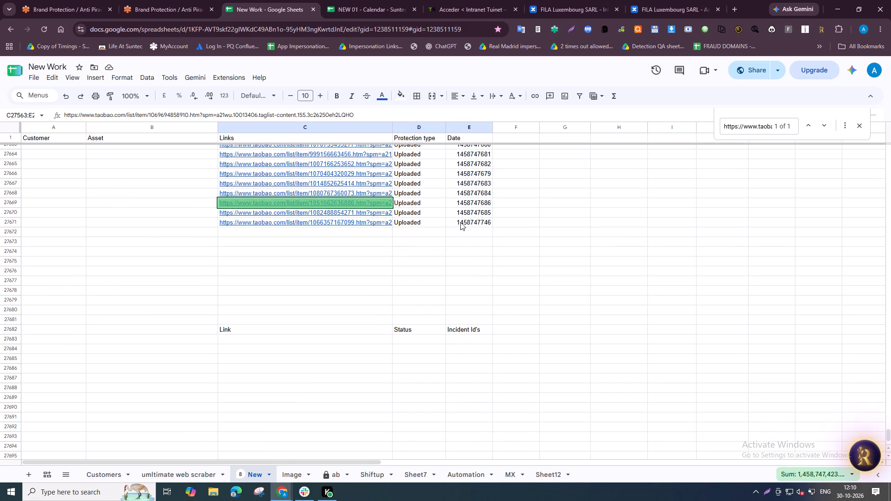
shift+click(460, 222)
key(ctrl+x)
scroll(149, 276, up, 16)
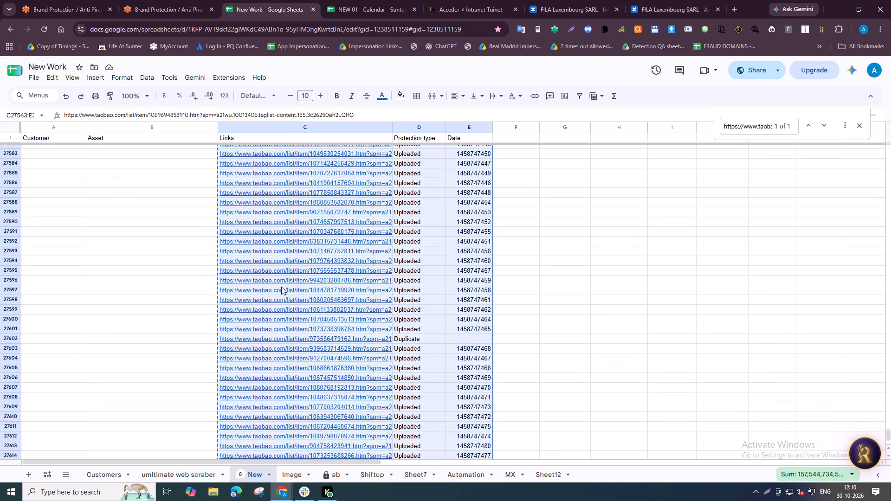
scroll(281, 287, up, 9)
click(249, 304)
key(ctrl+v)
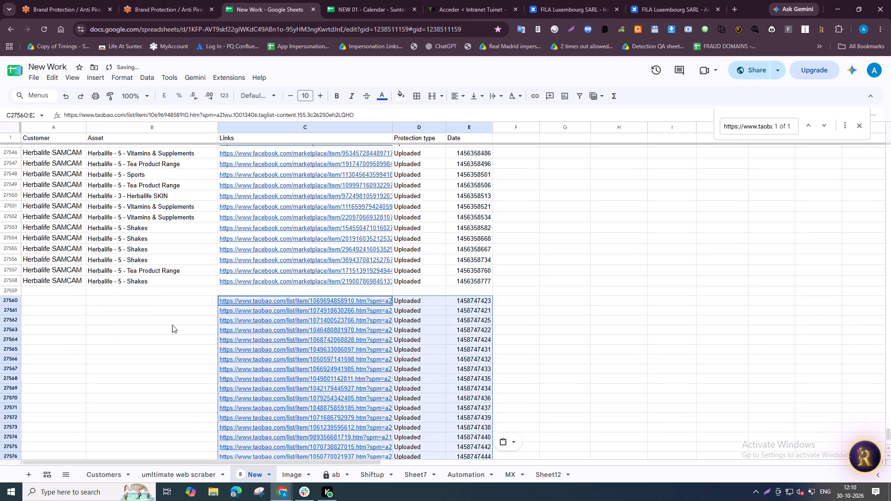
Enter FILA Luxembourg SARL as the customer in cell A27560, copied from the Red Points incident form.
click(172, 325)
click(119, 0)
scroll(274, 181, up, 4)
click(38, 0)
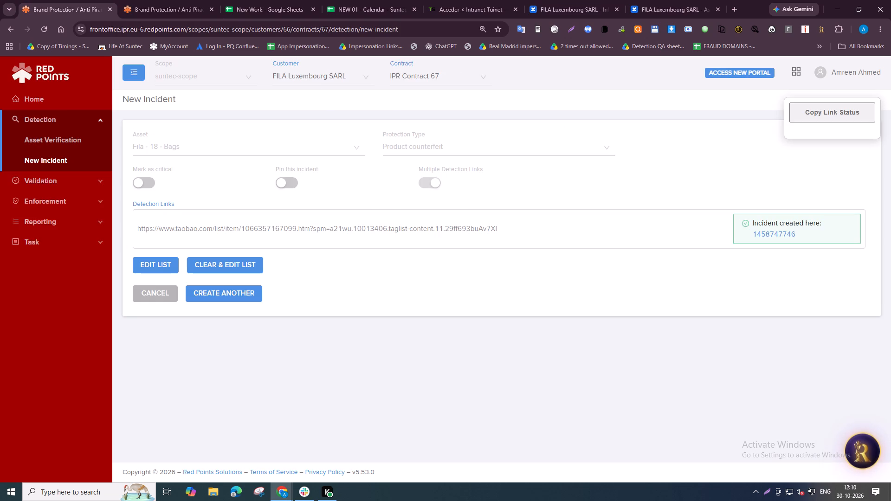
alt+click(316, 80)
click(266, 0)
click(54, 301)
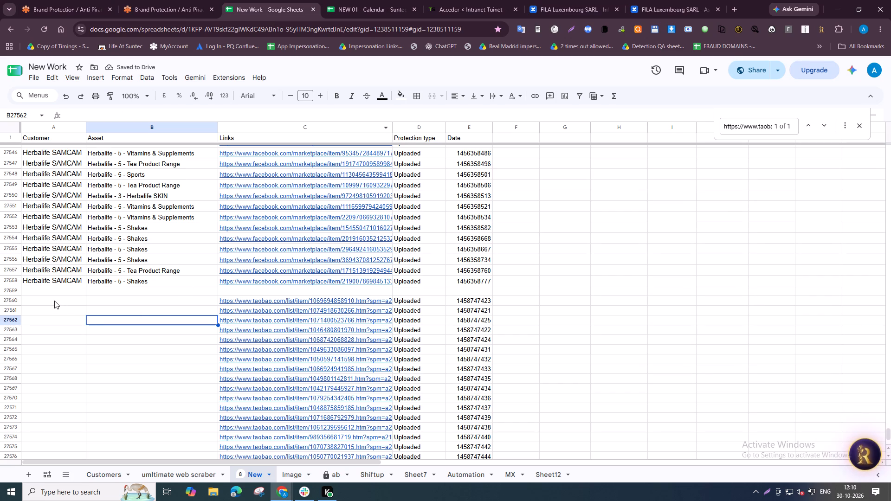
key(ctrl+v)
Enter Fila - 18 - Bags as the asset in cell B27560, copied from the Red Points incident form.
click(146, 365)
click(17, 0)
alt+click(232, 148)
click(278, 0)
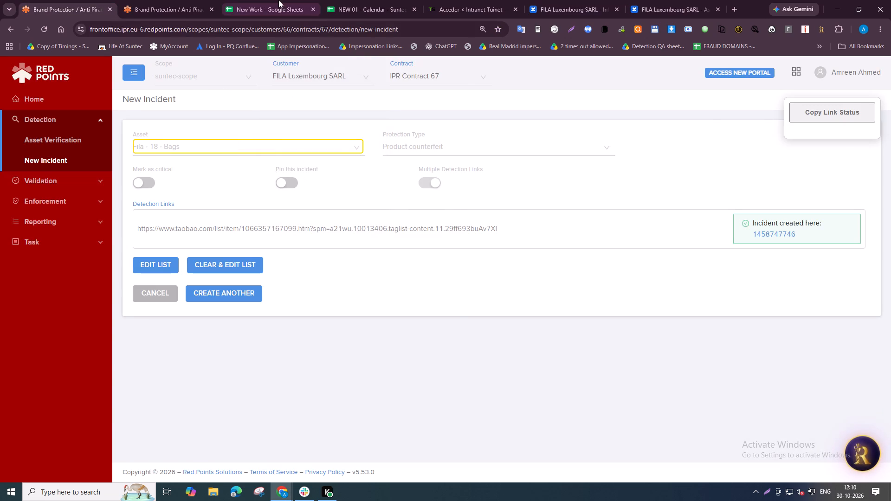
click(166, 304)
key(ctrl+v)
key(Right)
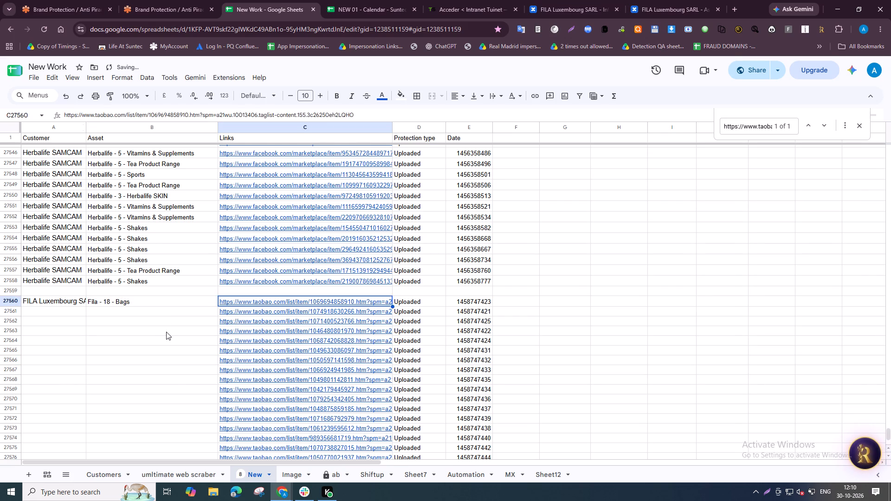
Fill the FILA Luxembourg SARL customer and Fila - 18 - Bags asset down A27560:B27668 alongside all the Taobao links.
key(ctrl+Down)
key(Left)
key(ctrl+shift+Up)
key(ctrl+shift+Left)
key(ctrl+d)
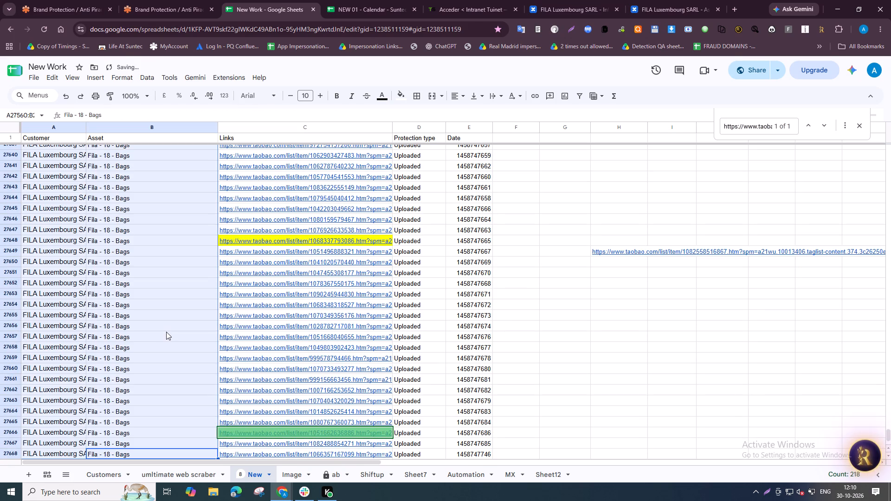
key(Down)
Enter 100 in I27479 and 108 in J27479, in the FILA Luxembourg row of the 30/10/2026 tally table.
scroll(219, 354, up, 3)
click(624, 248)
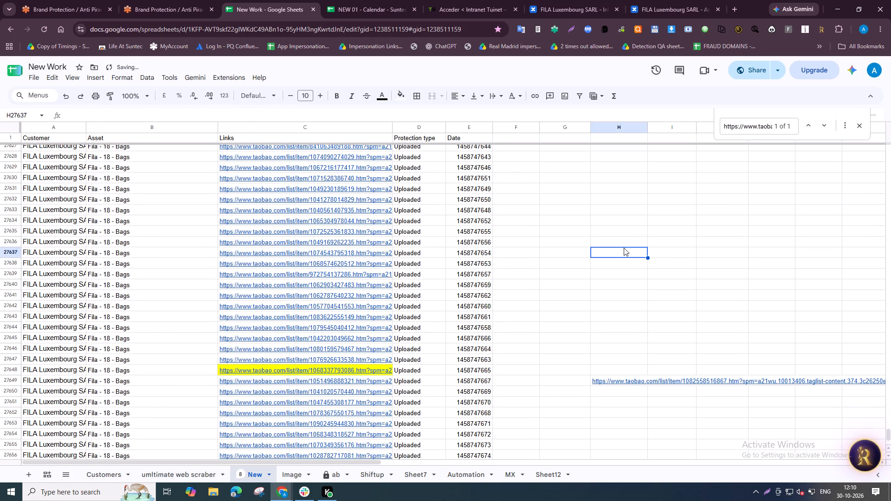
key(ctrl+Up)
key(ctrl+Up)
key(ctrl+Up)
key(ctrl+Up)
key(Down)
key(Right)
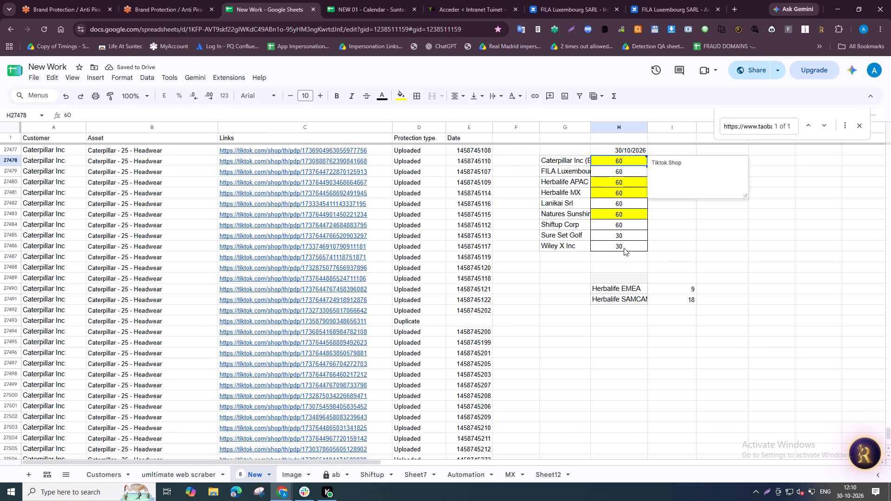
key(Down)
text(100)
key(Right)
text(108)
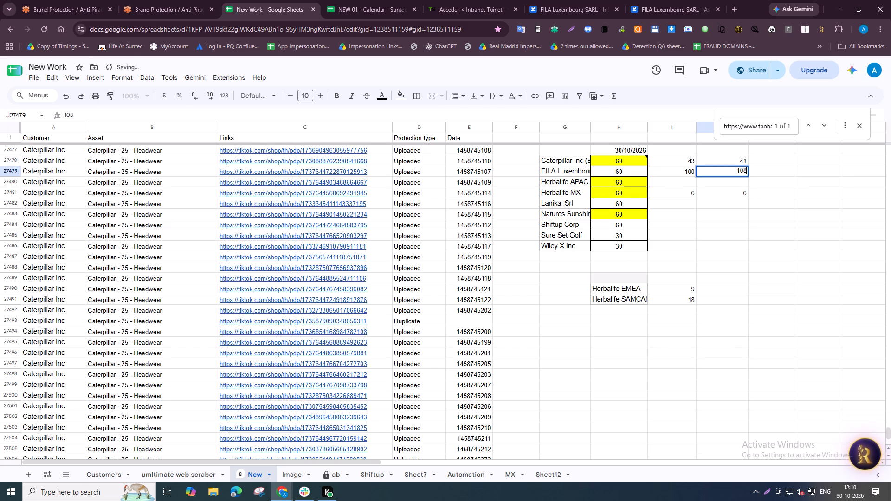
key(Return)
Check the sum of the tally counts in J27478:J27481.
key(Up)
key(Up)
key(shift+Down)
key(shift+Down)
key(shift+Down)
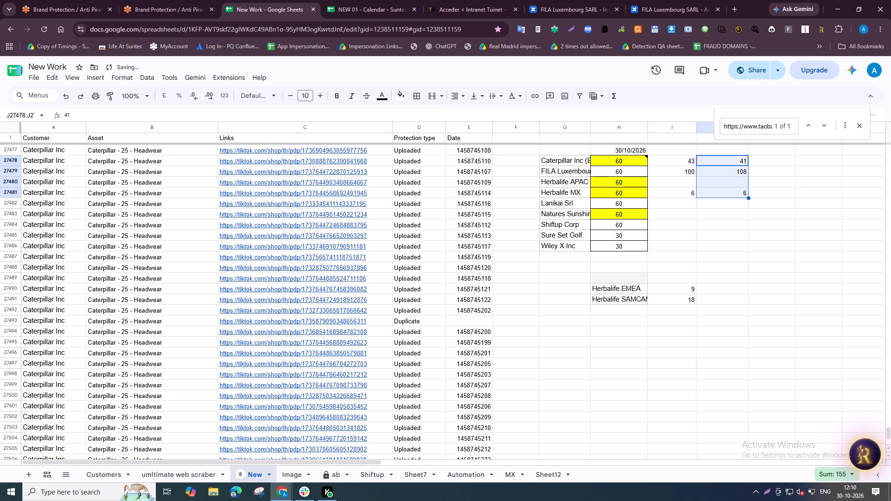
click(648, 336)
Close the find-in-sheet search and return to the 30/10/2026 tally table.
click(865, 126)
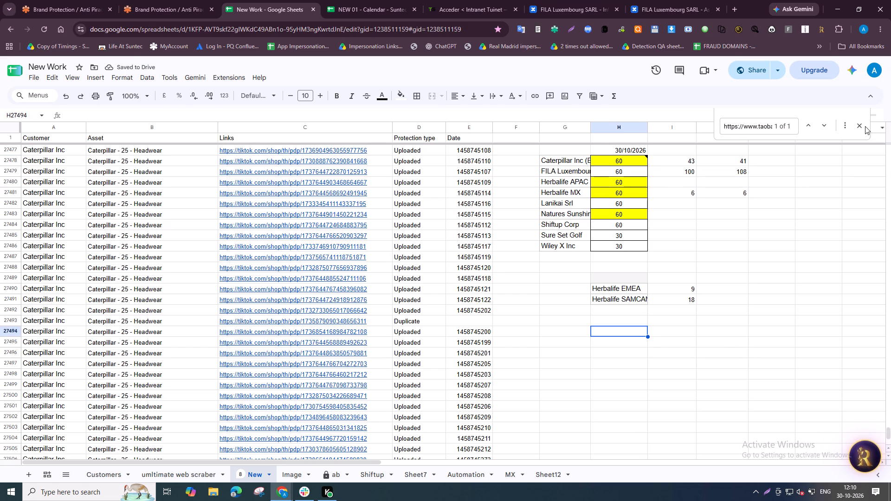
click(860, 125)
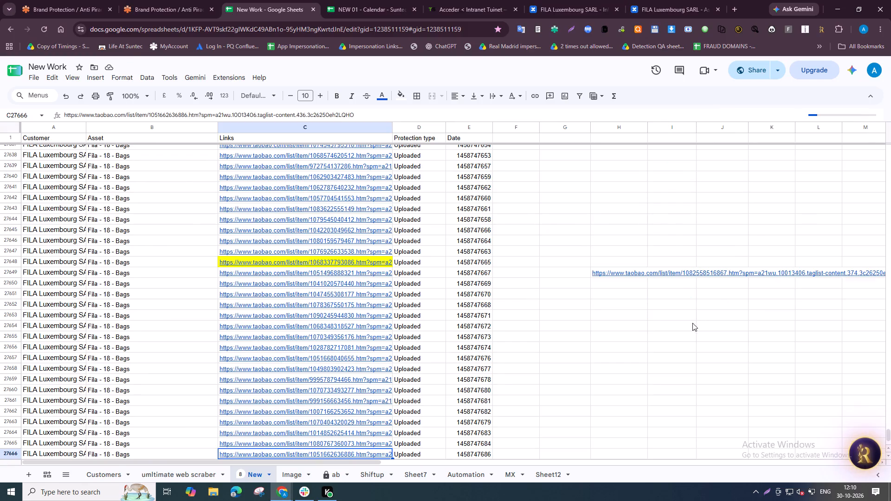
click(678, 244)
key(ctrl+Up)
scroll(661, 243, up, 4)
Log in to the Tuinet intranet with the prefilled credentials and the remember-me option (Recuérdame) enabled.
click(458, 0)
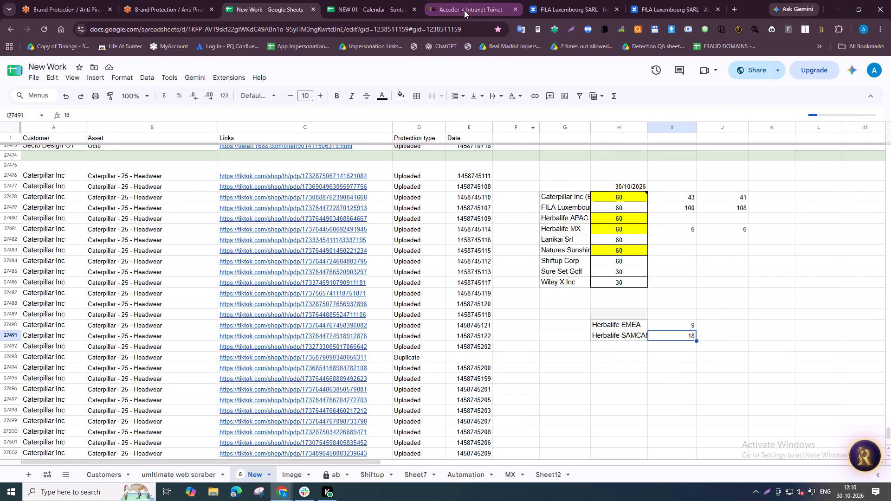
click(370, 351)
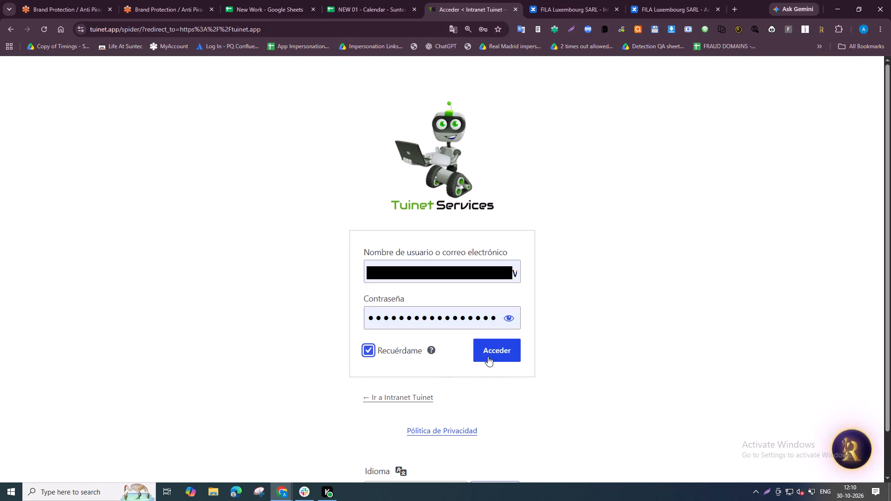
click(488, 356)
Open Microsoft Teams in a new browser tab.
click(27, 0)
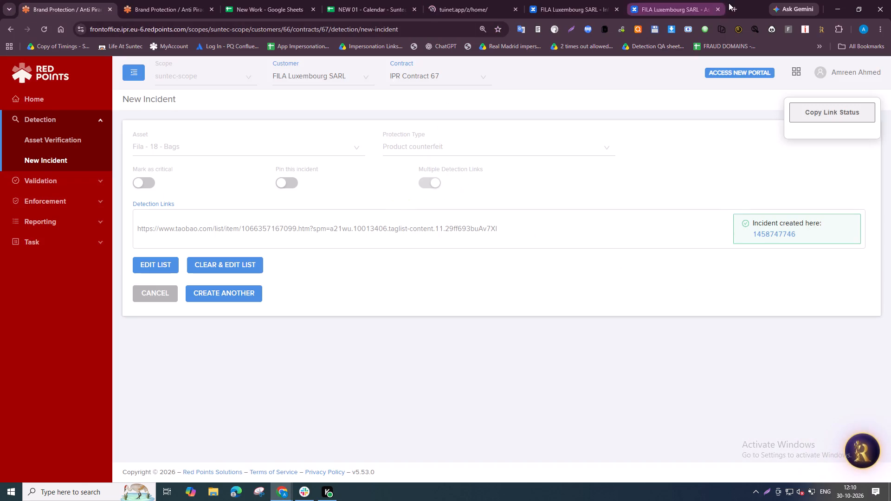
click(731, 5)
text(teams)
key(Return)
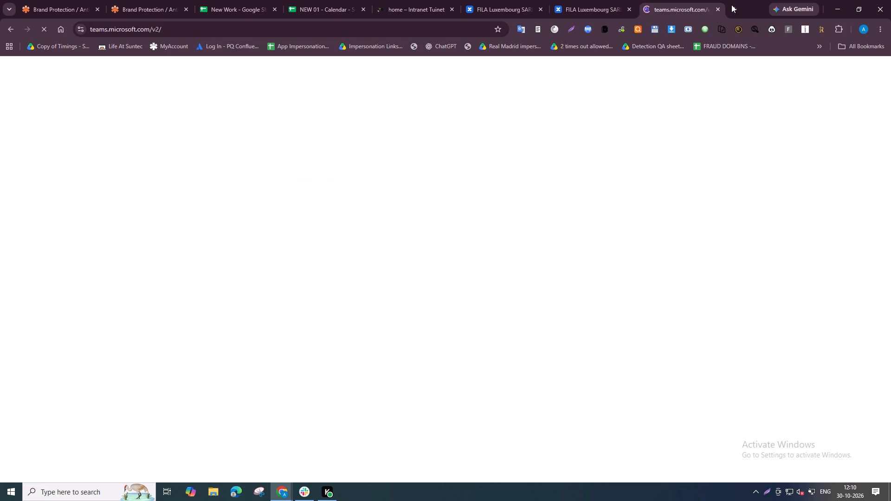
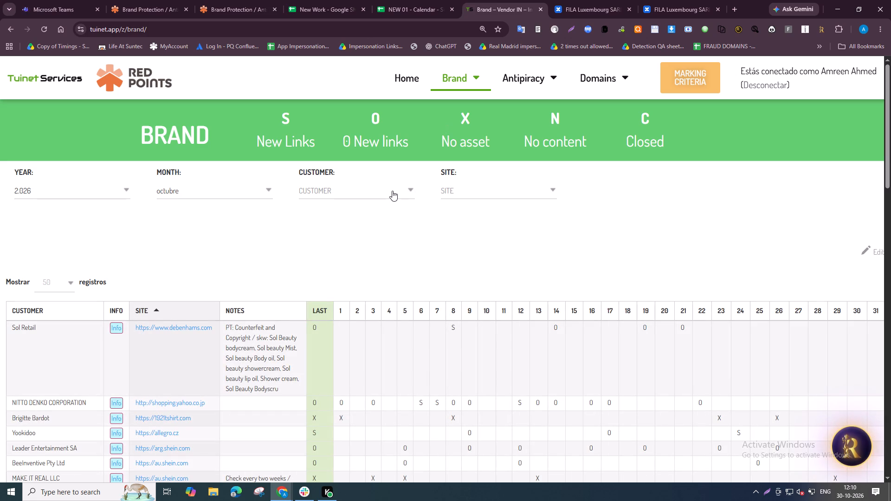
Filter the Brand table by the customer FILA Luxembourg SARL.
text(fila)
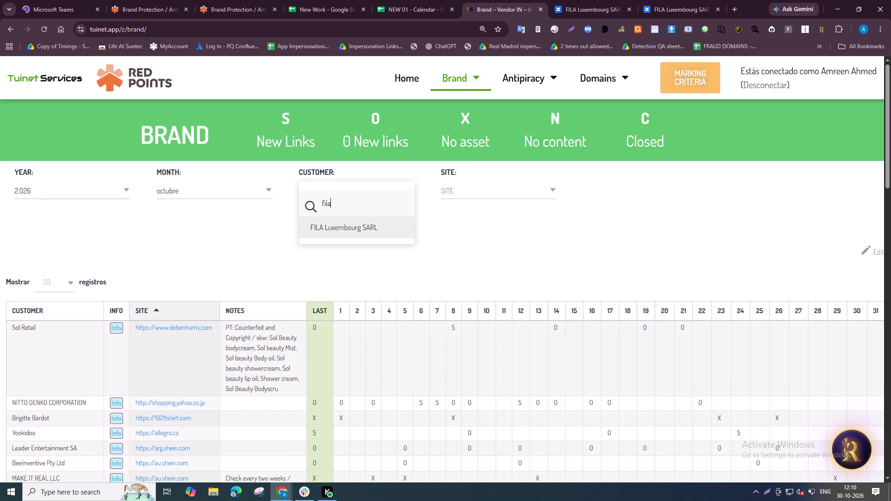
click(398, 223)
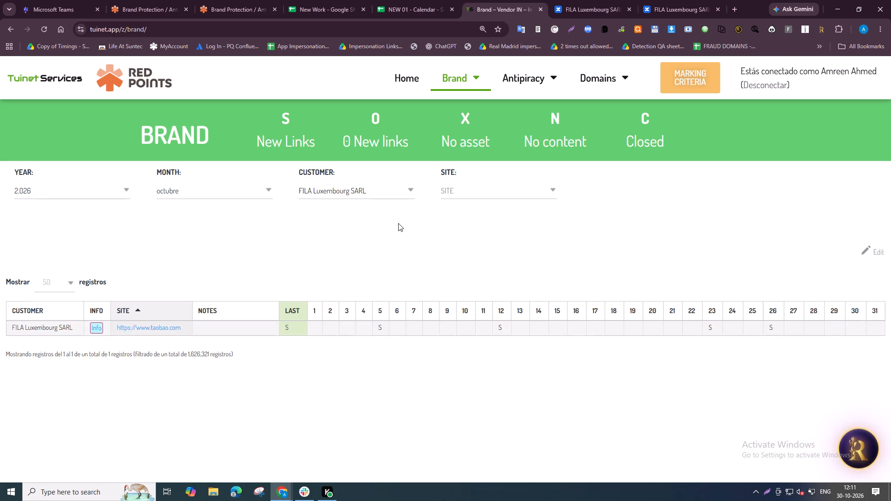
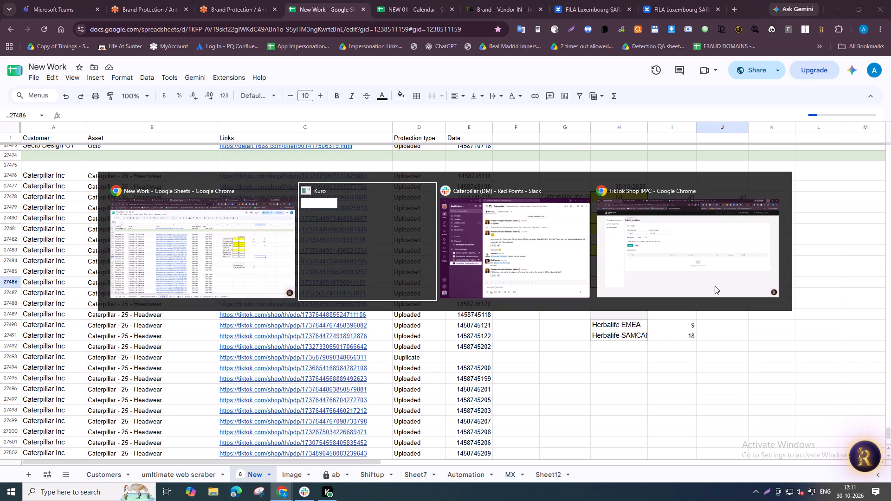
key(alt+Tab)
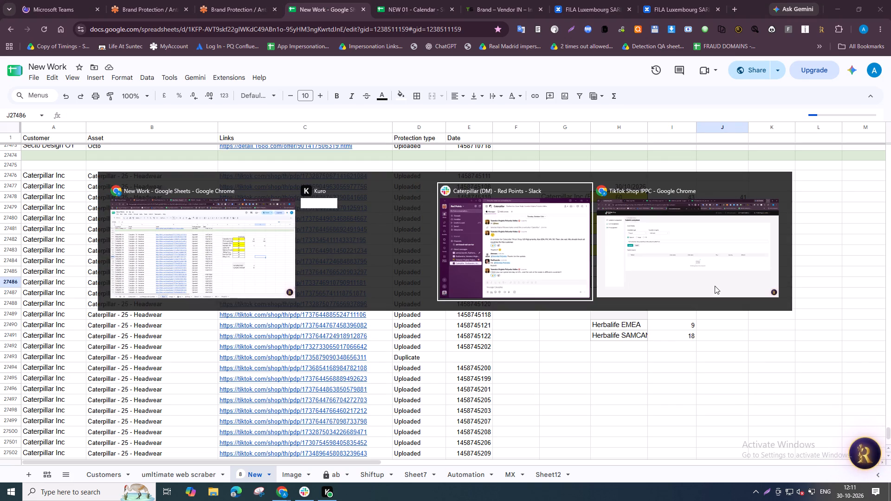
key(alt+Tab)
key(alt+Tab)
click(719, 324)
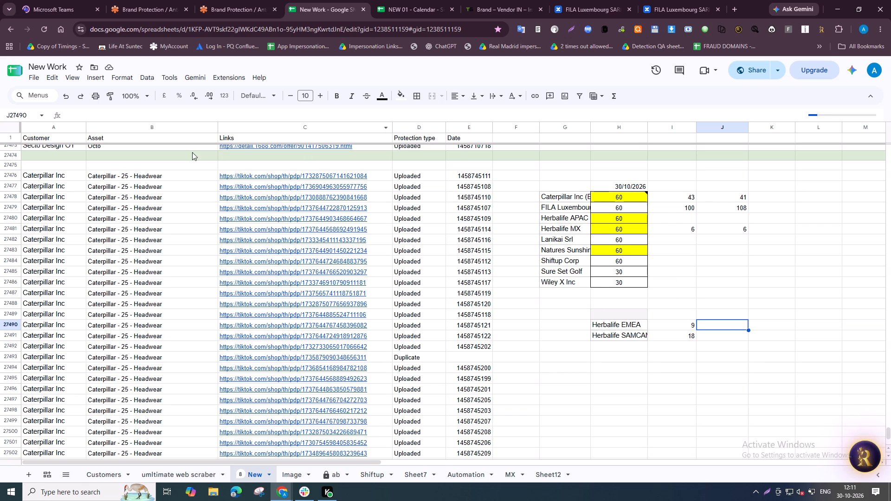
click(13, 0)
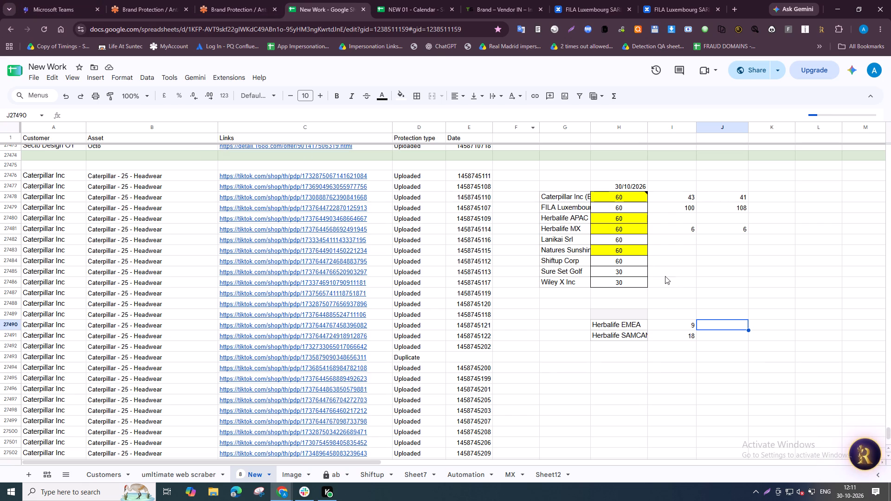
Copy the customer name Lanikai Srl from the New Work customer list and switch to Tuinet's Brand table.
click(576, 225)
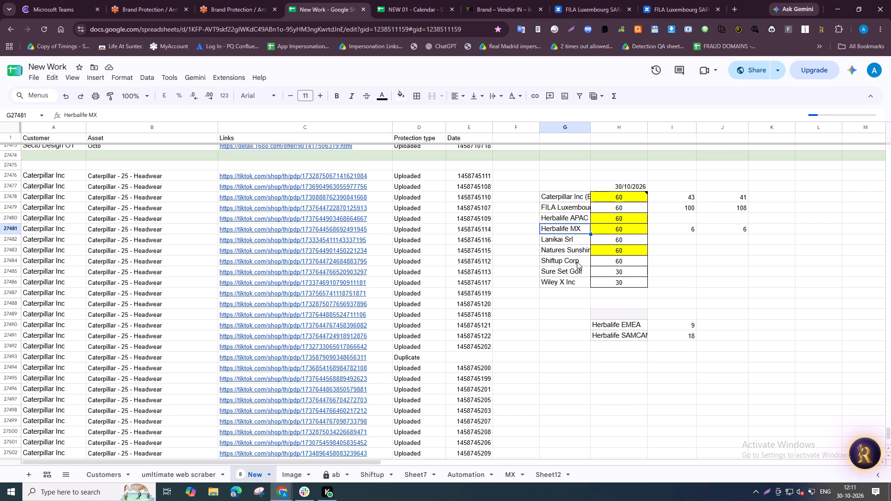
click(574, 238)
key(ctrl+c)
click(509, 0)
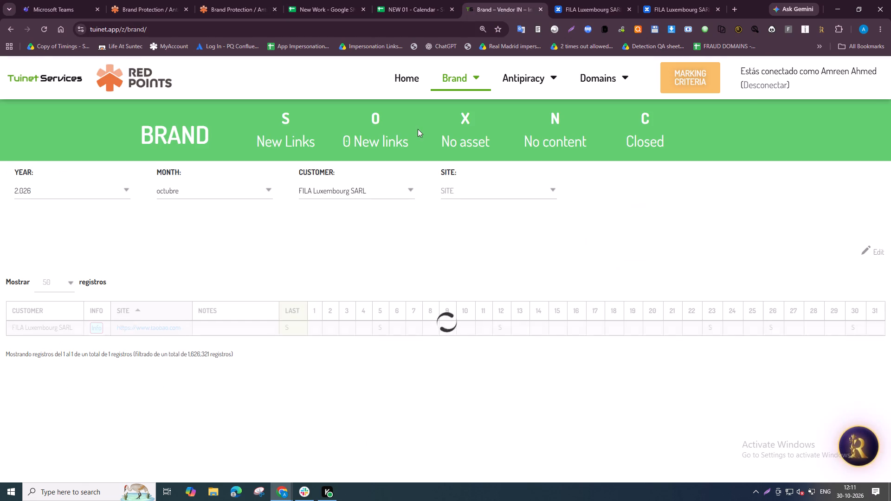